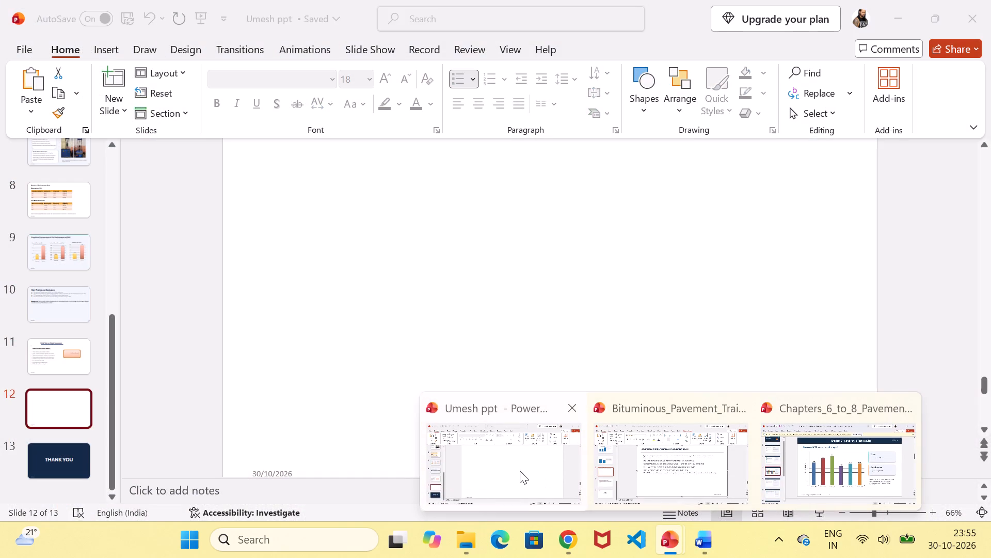
Bring the Umesh ppt presentation window to the front.
left_click(519, 471)
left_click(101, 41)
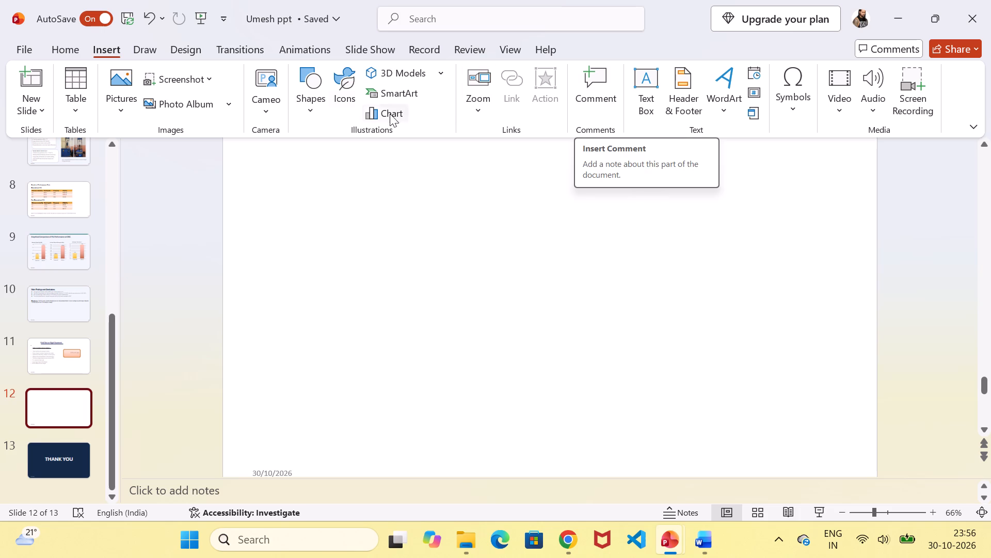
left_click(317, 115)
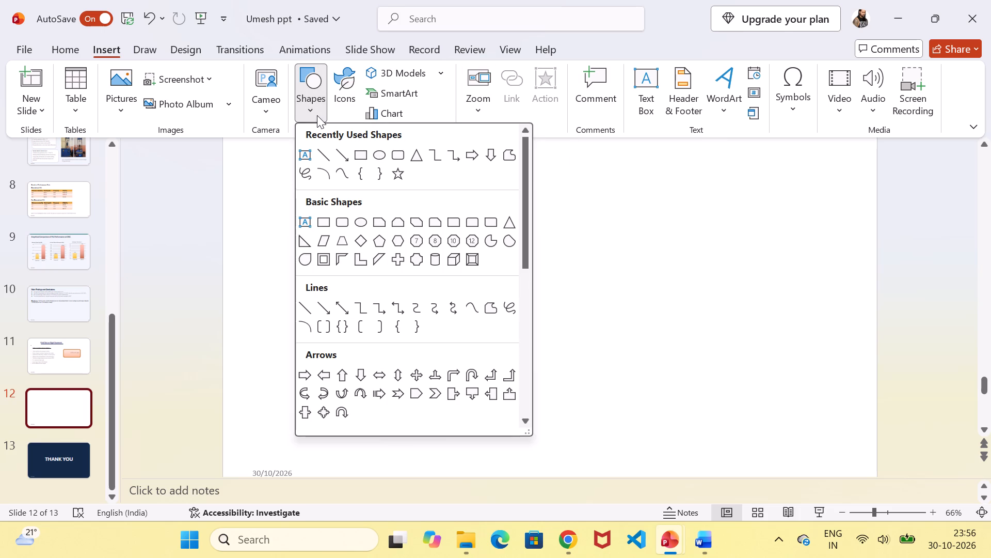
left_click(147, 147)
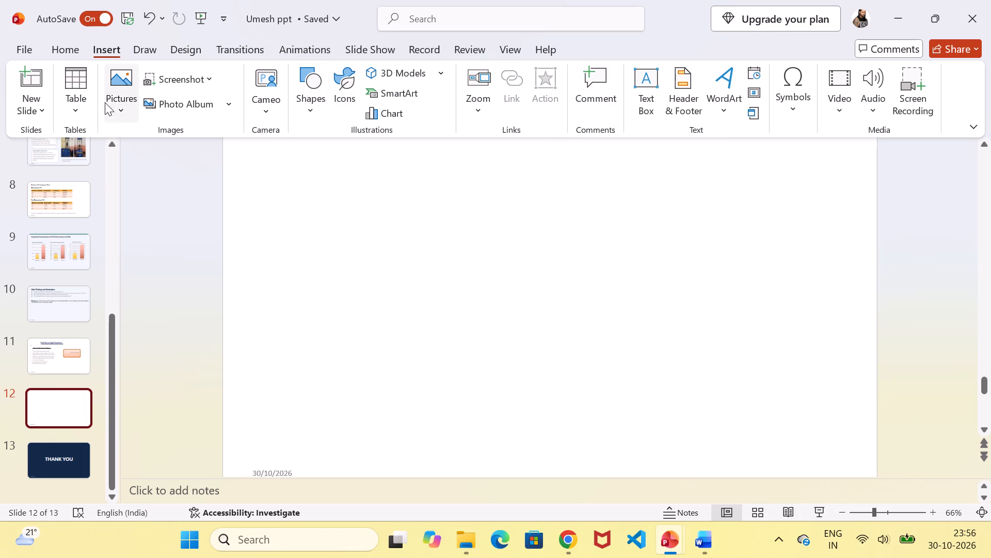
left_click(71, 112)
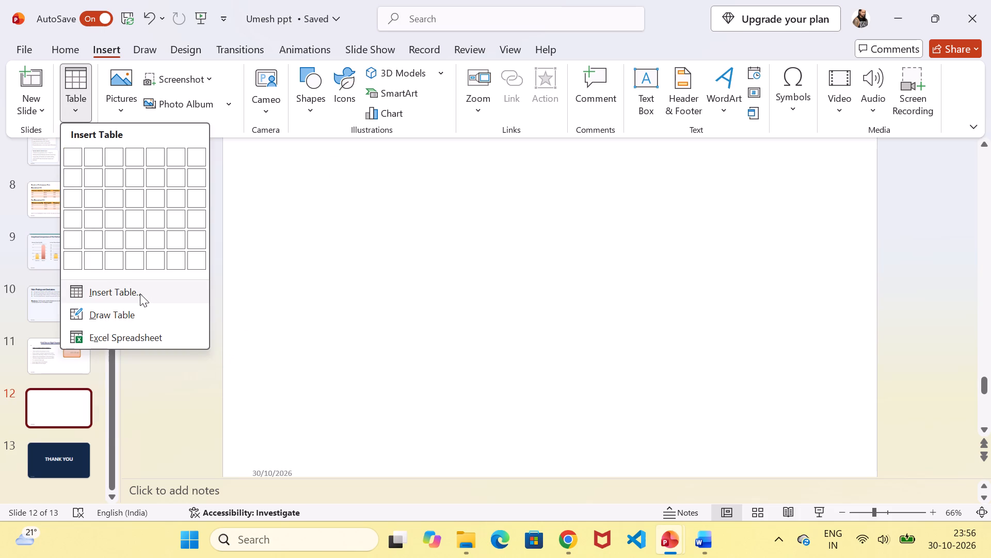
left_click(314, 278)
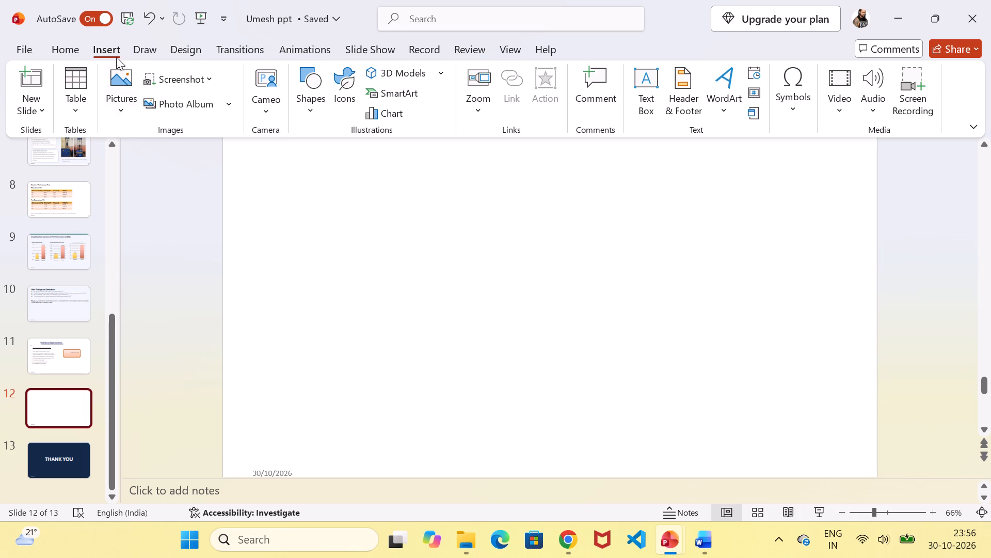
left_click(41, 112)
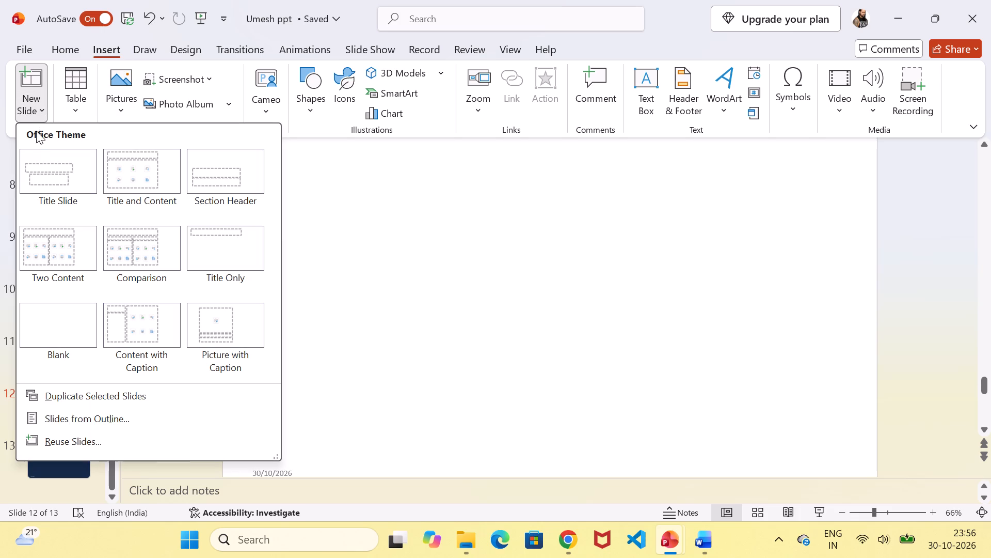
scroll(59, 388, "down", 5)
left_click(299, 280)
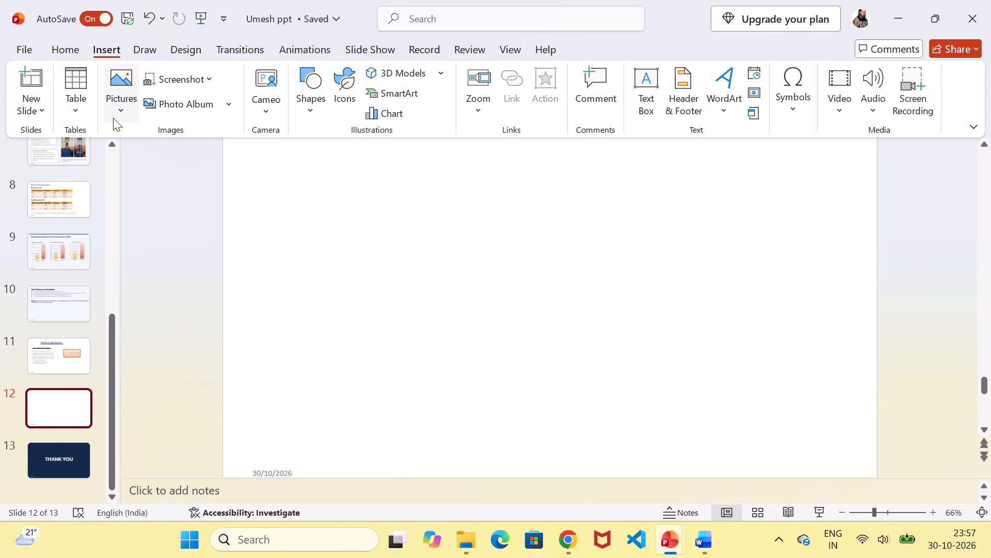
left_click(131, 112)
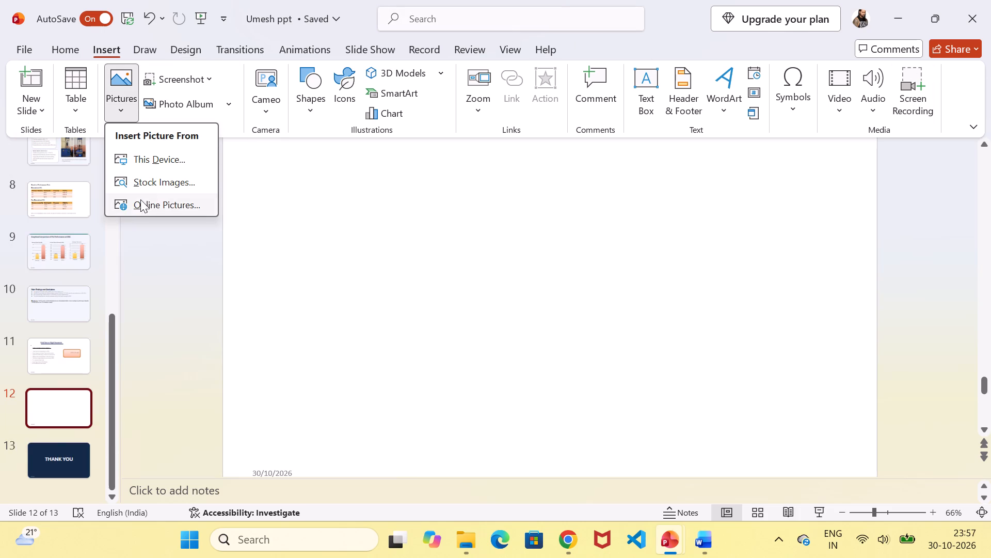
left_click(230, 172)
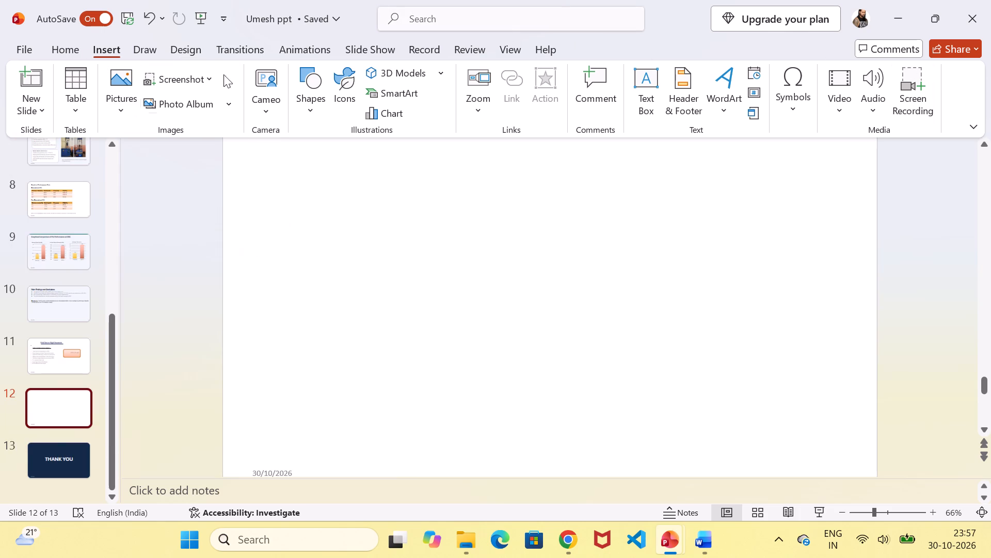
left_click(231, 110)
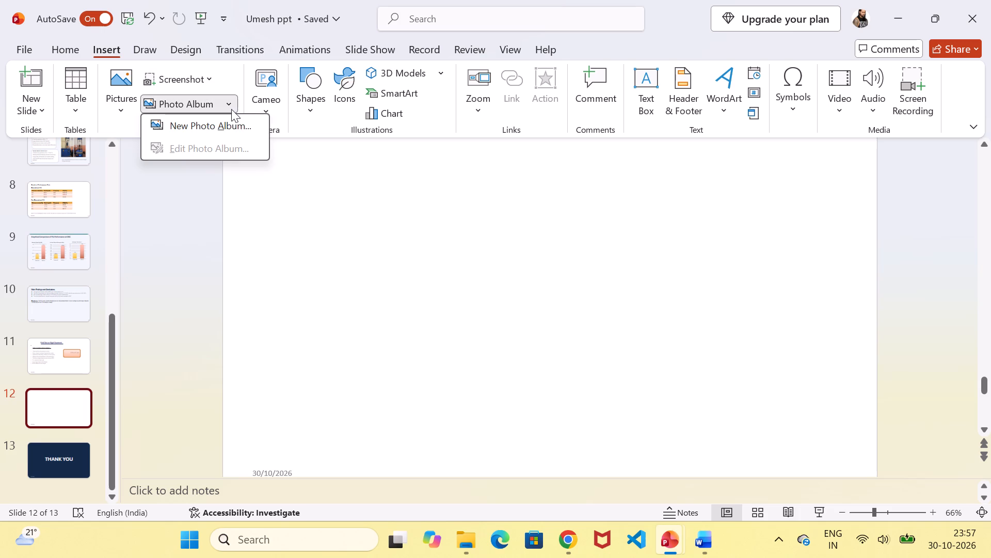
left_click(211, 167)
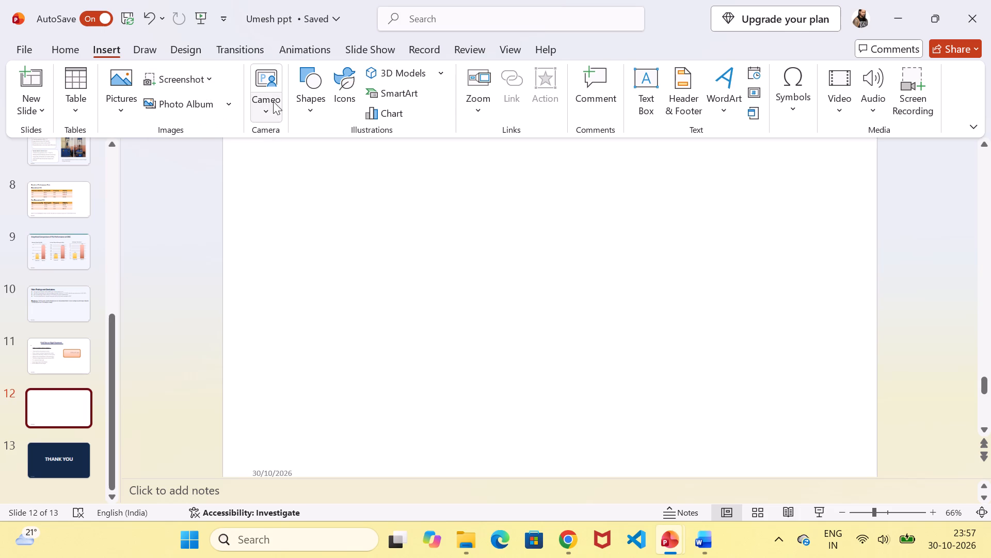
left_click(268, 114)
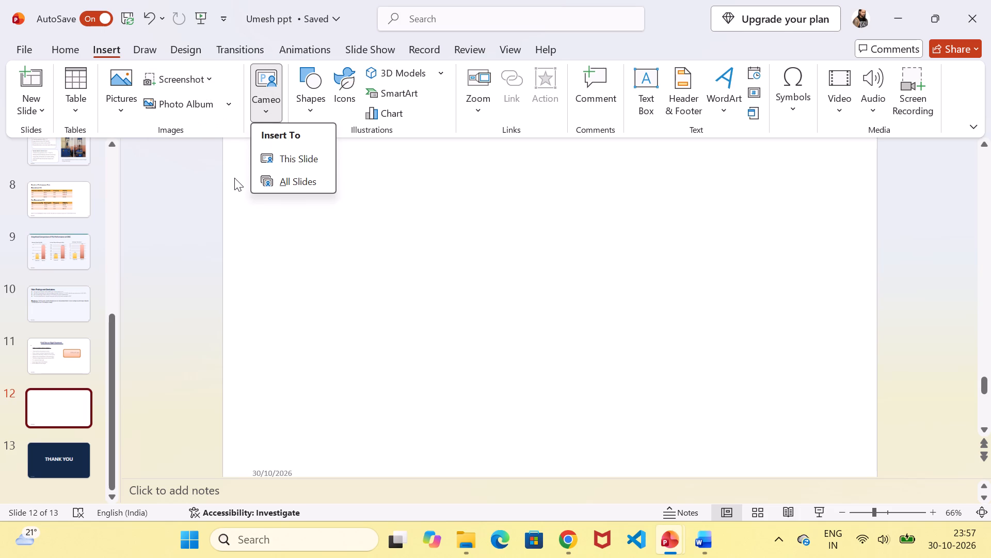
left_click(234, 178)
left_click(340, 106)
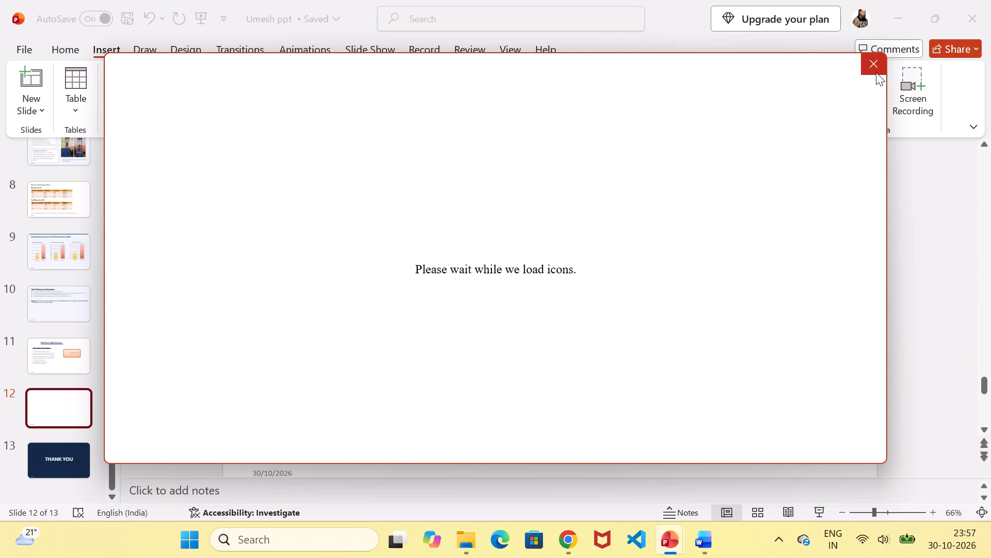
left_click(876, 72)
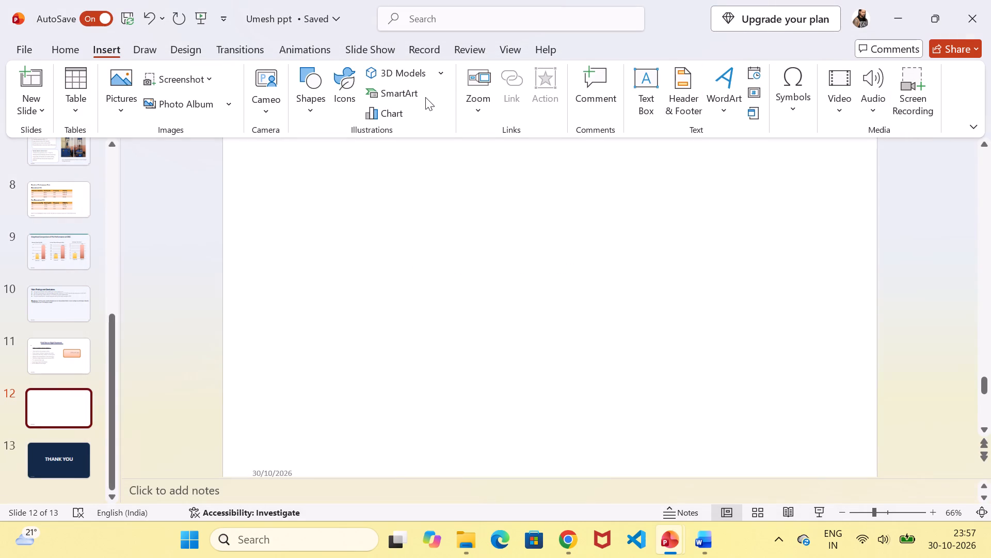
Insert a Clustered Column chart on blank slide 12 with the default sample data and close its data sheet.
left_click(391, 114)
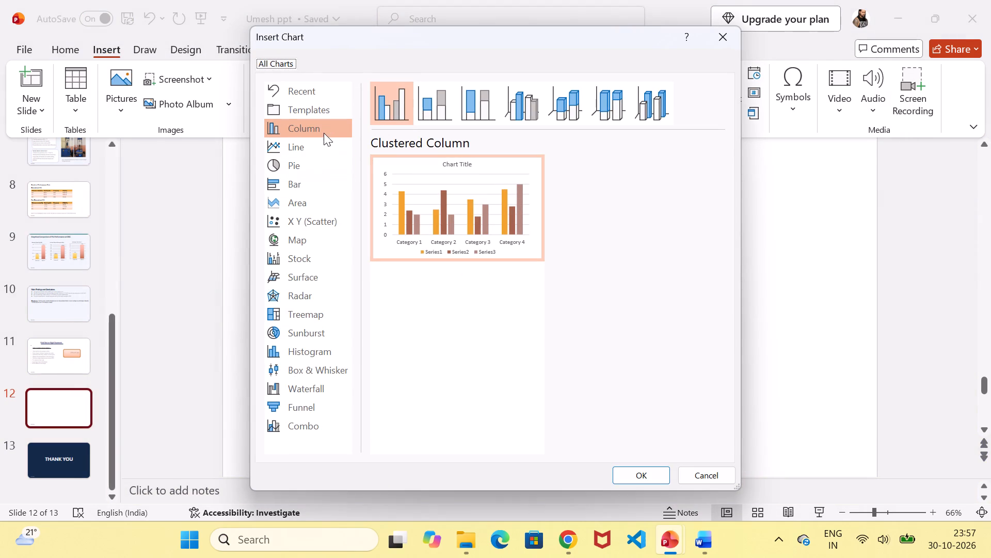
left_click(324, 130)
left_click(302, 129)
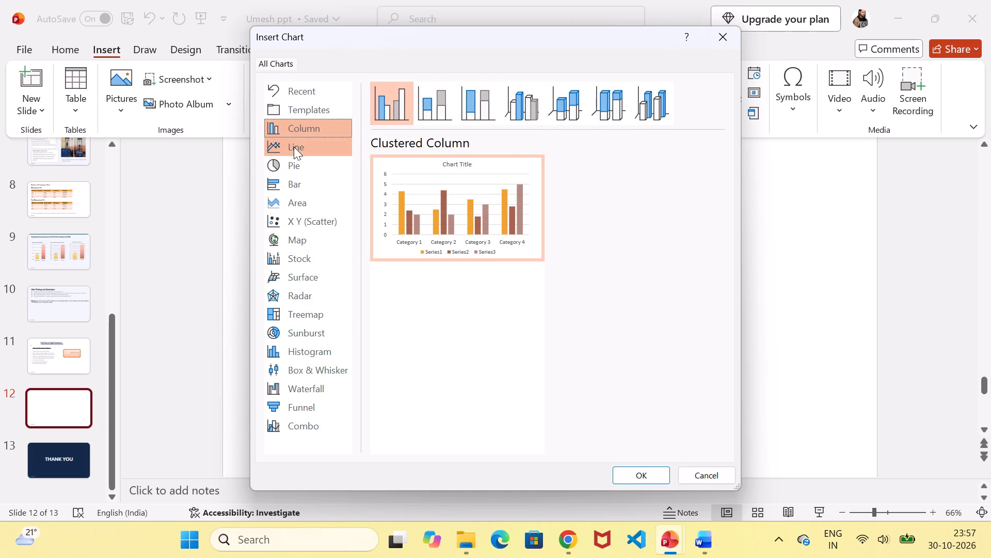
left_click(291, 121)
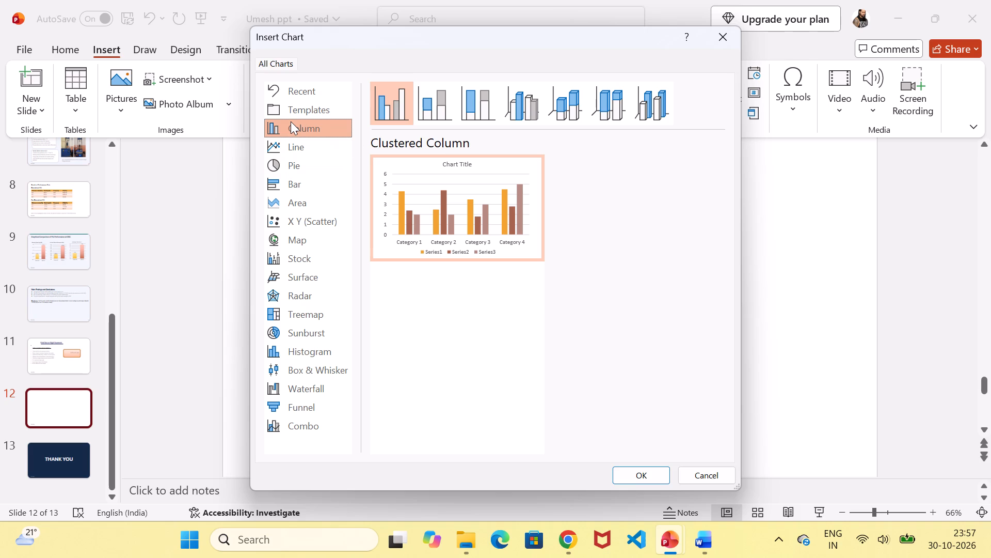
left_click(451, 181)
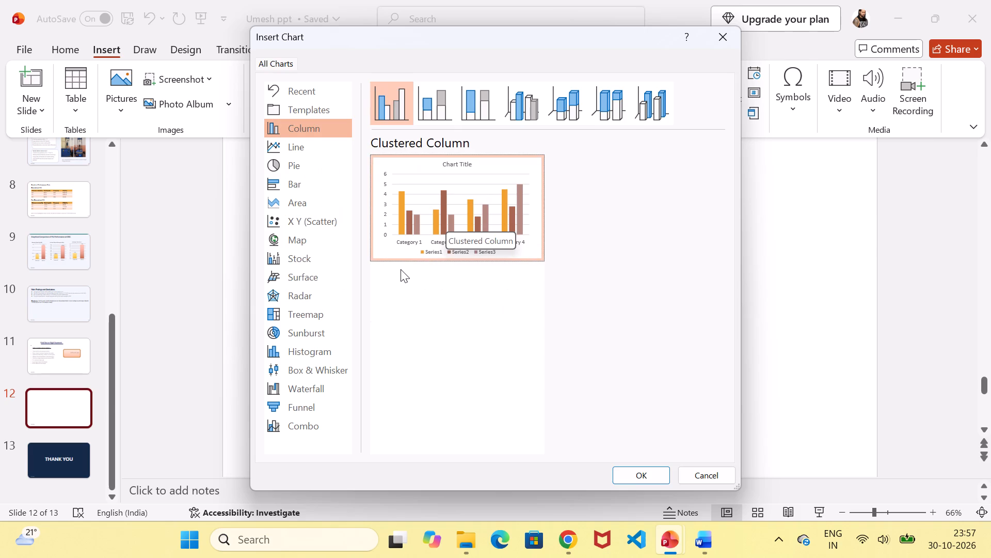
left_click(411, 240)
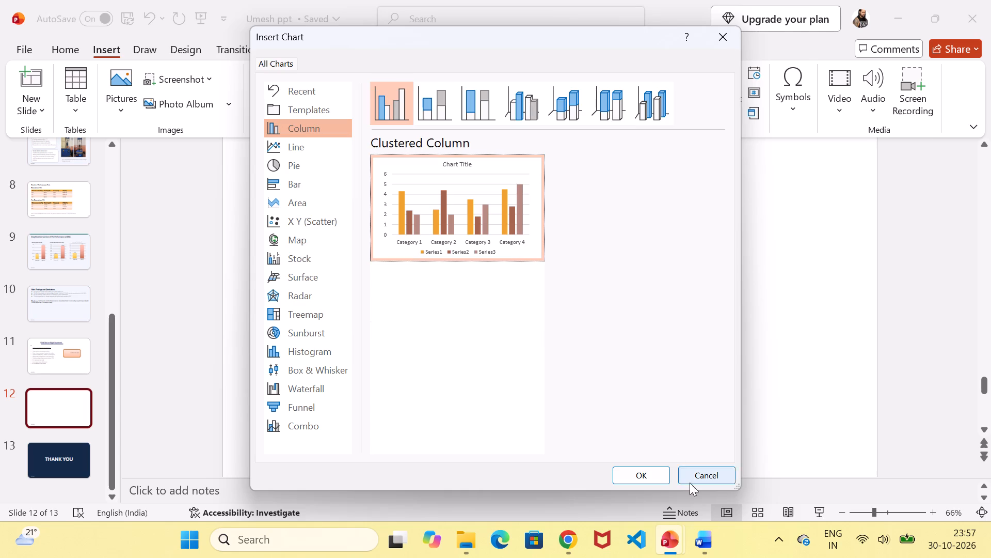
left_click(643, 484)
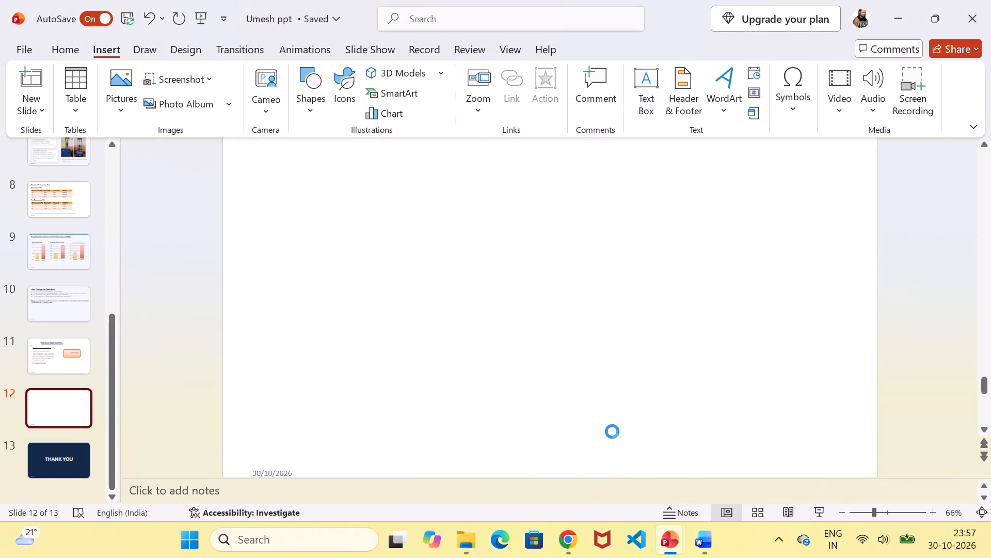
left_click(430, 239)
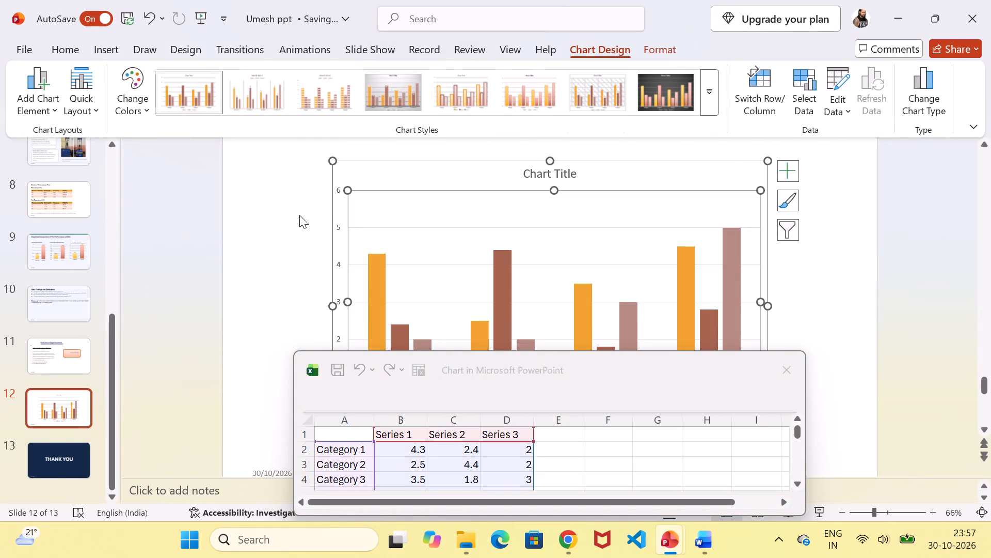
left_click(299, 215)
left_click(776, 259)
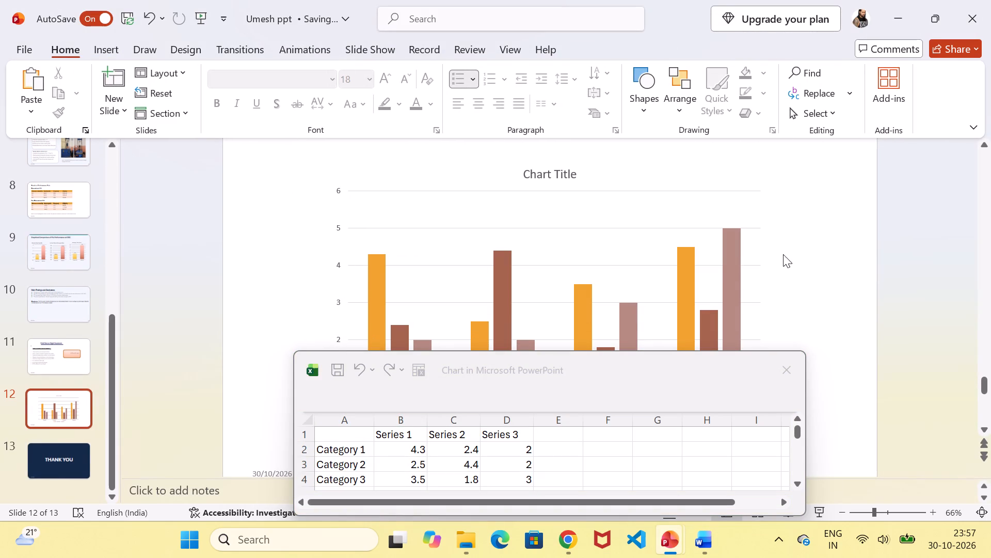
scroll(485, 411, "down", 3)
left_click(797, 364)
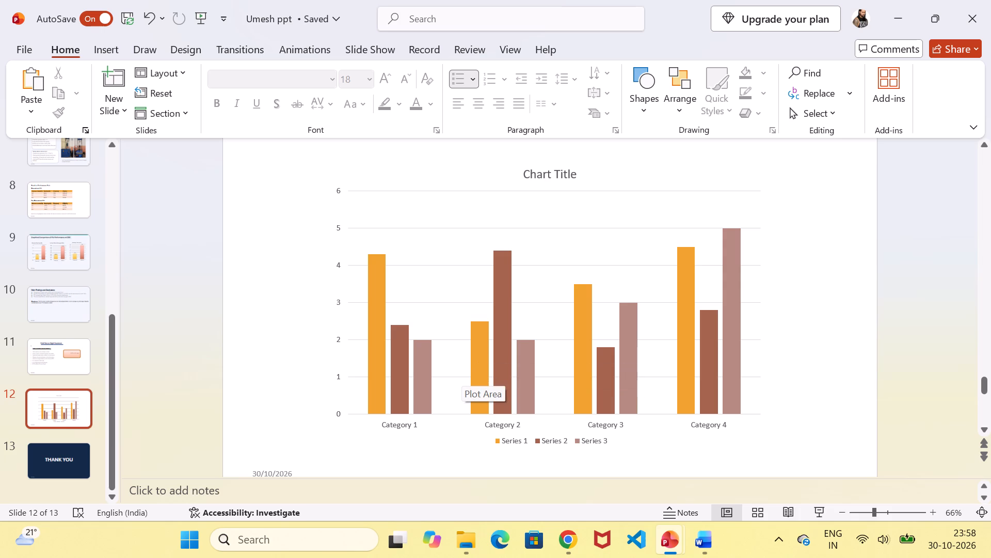
Preview the available chart styles on the column chart of slide 12.
left_click(405, 362)
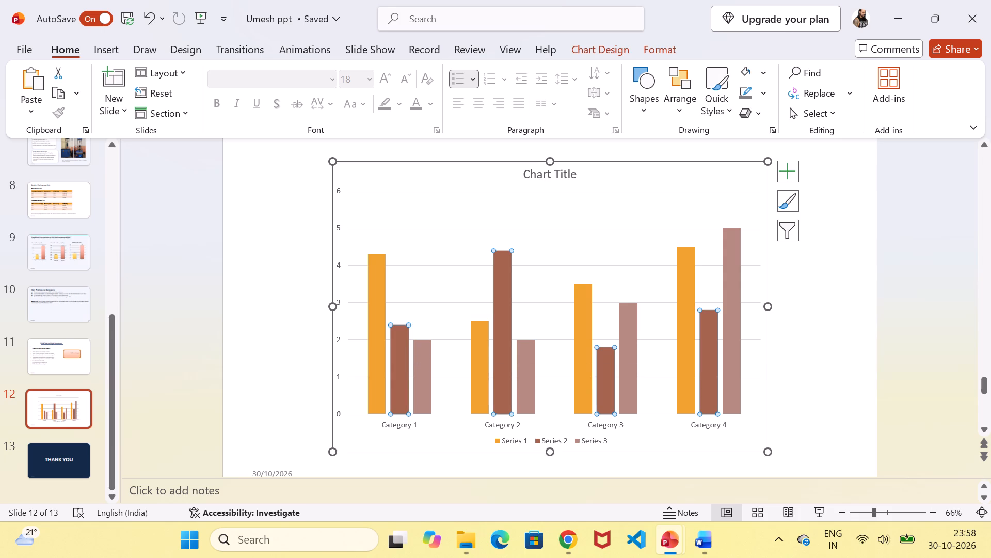
left_click(797, 207)
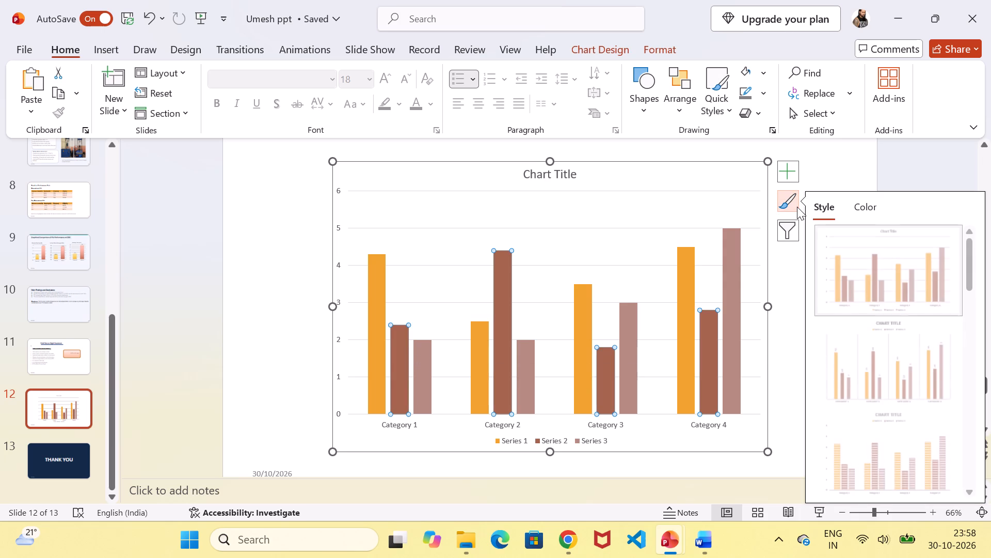
scroll(857, 299, "down", 5)
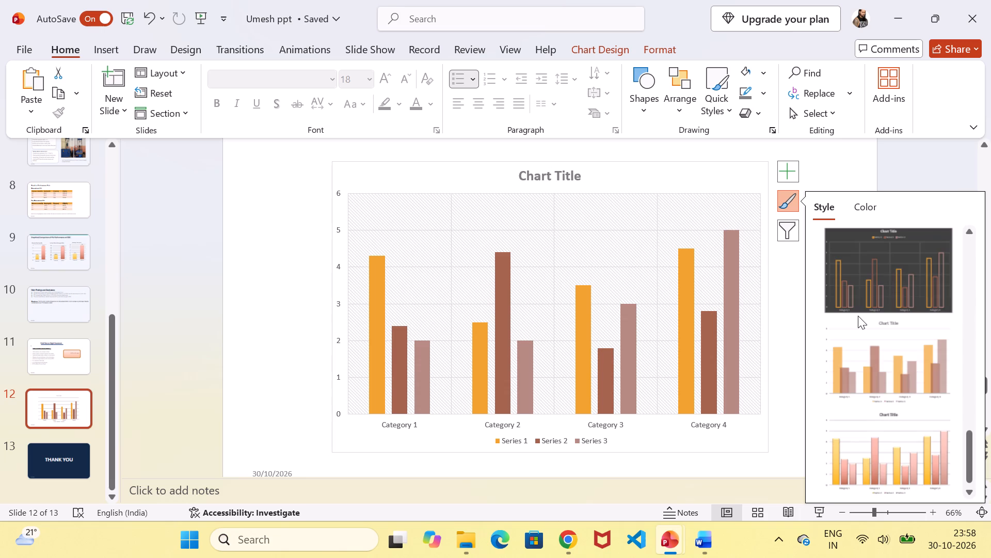
scroll(858, 316, "down", 5)
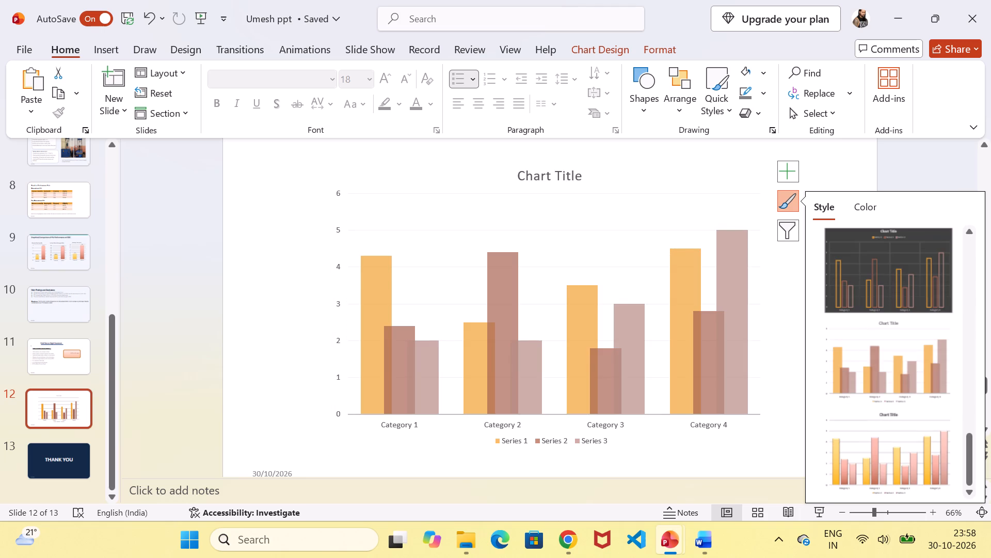
right_click(513, 250)
left_click(513, 250)
right_click(650, 168)
left_click(650, 168)
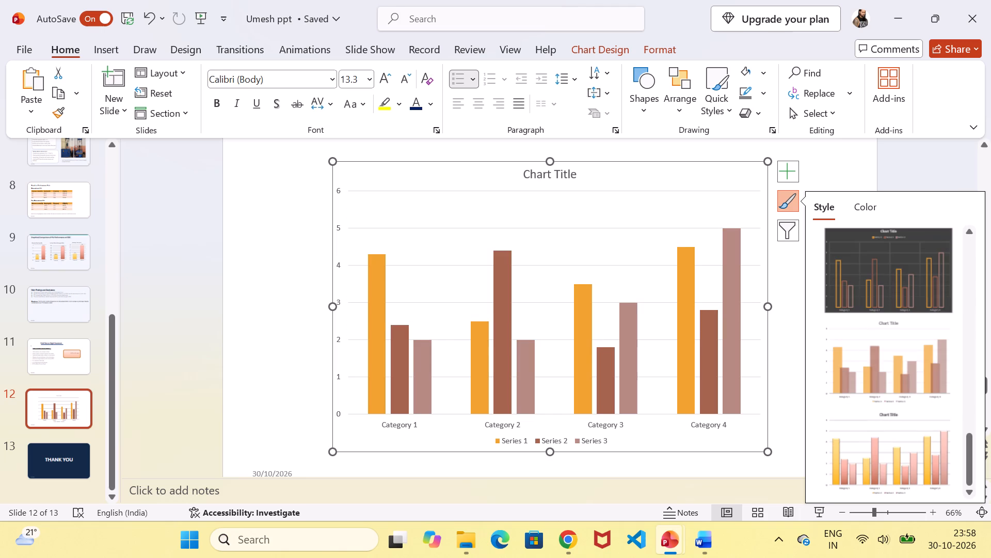
left_click(647, 185)
right_click(647, 185)
right_click(647, 185)
left_click(647, 185)
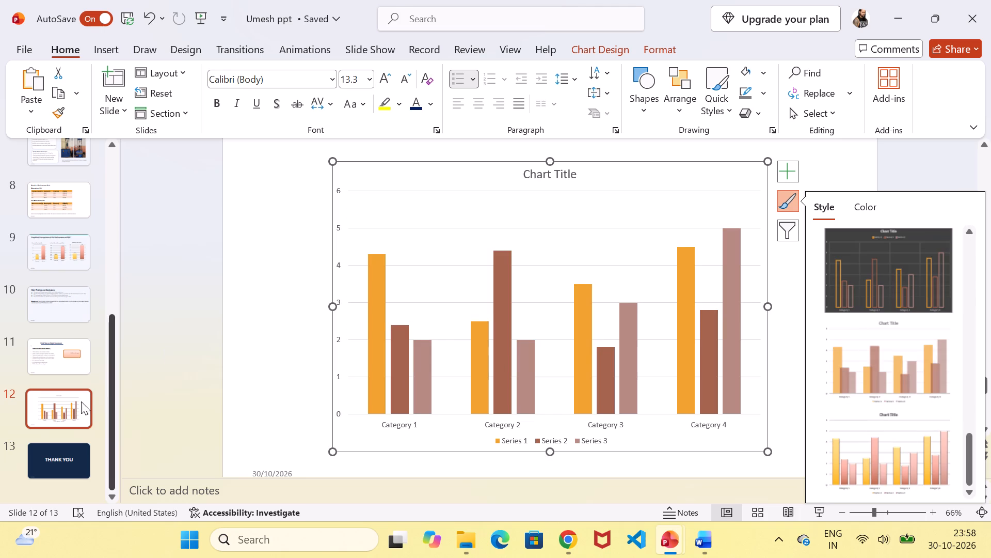
Cut slide 12, which holds the column chart, out of the presentation.
left_click(57, 421)
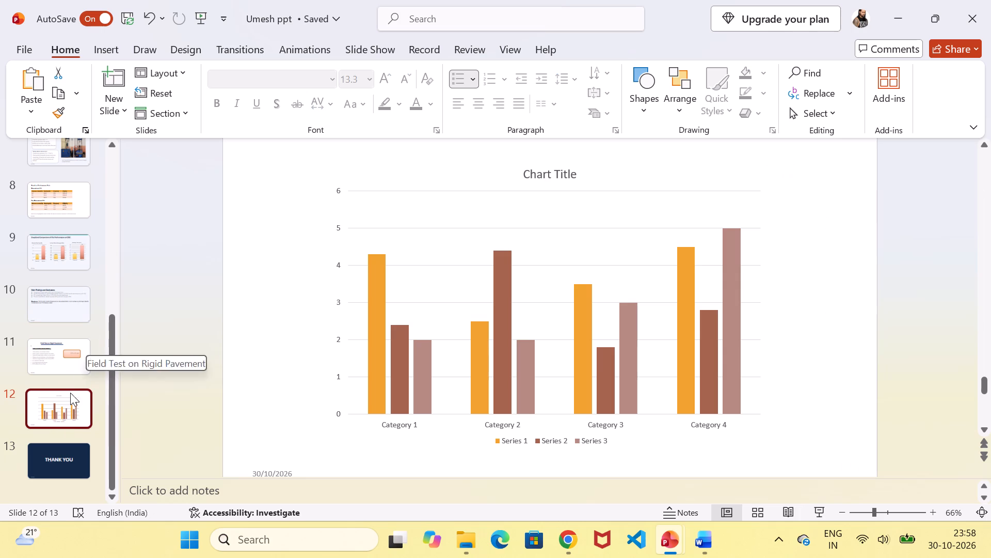
left_click(54, 420)
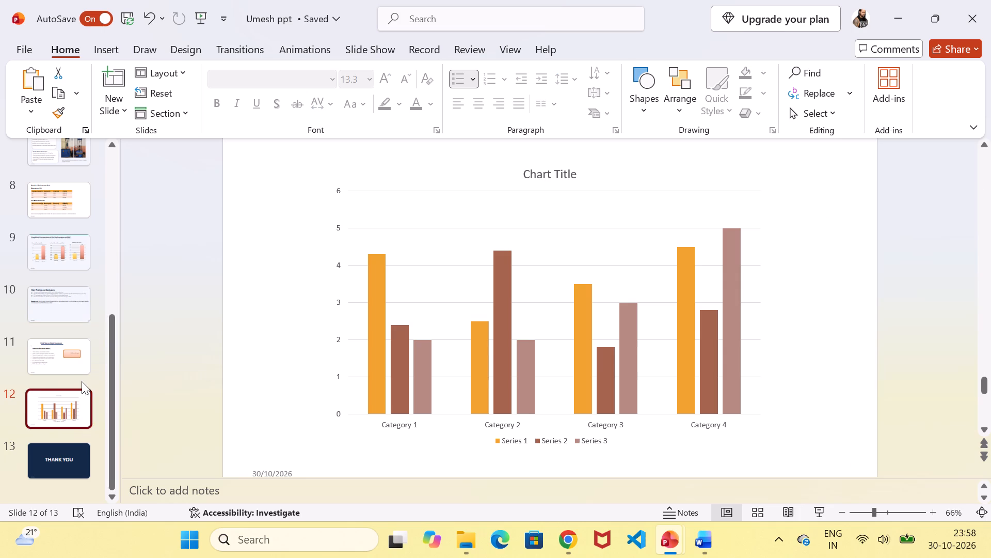
left_click(55, 404)
right_click(55, 404)
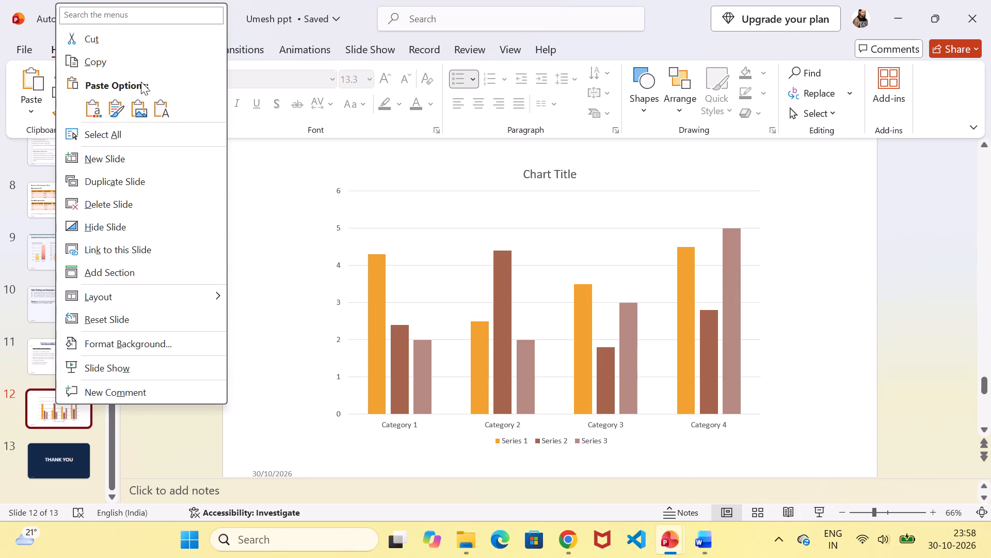
left_click(146, 41)
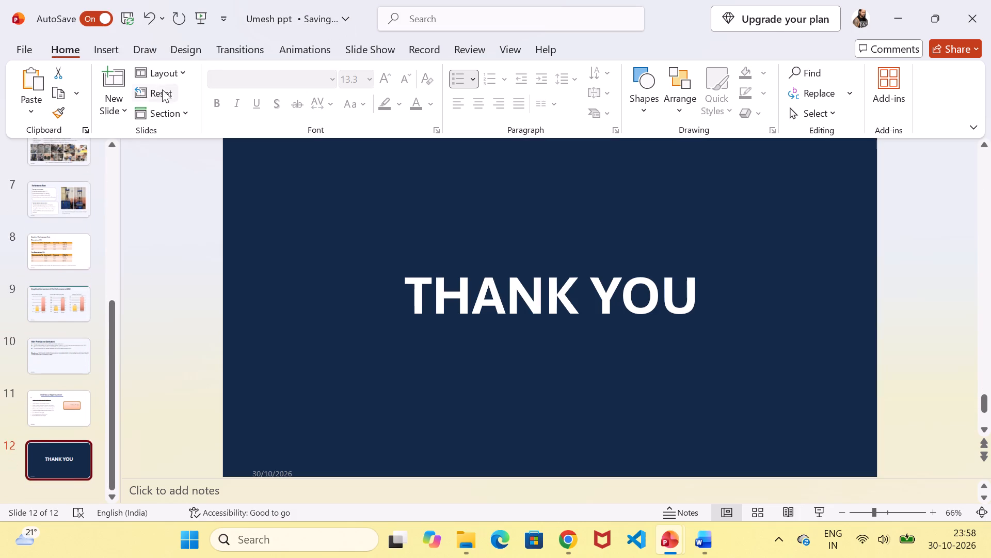
Add a slide with the Blank layout after slide 11, Field Test on Rigid Pavement.
left_click(62, 415)
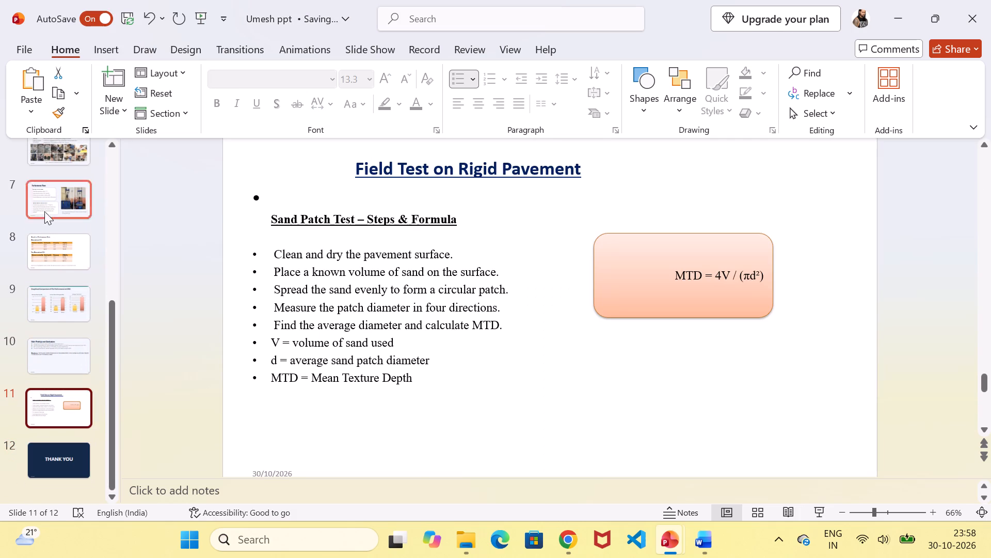
left_click(120, 103)
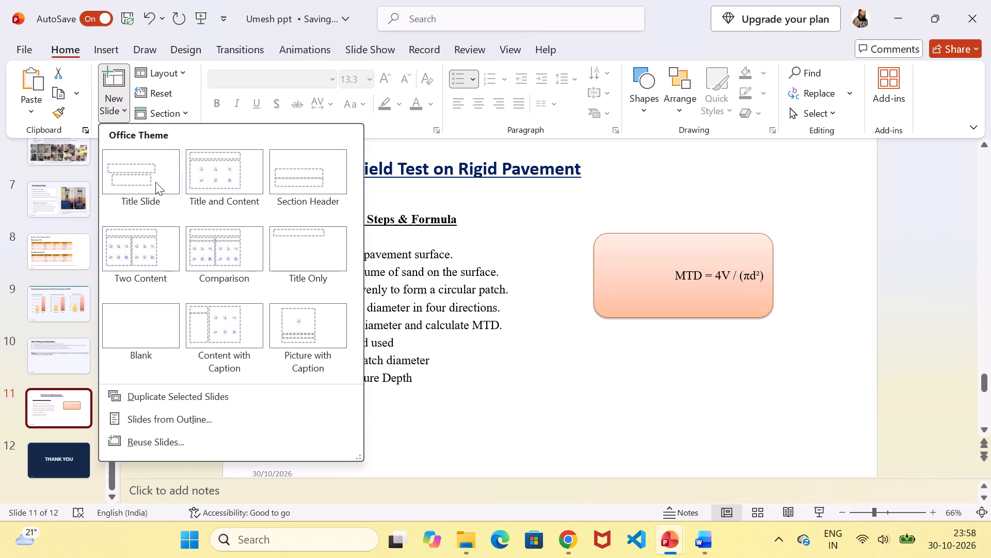
left_click(148, 317)
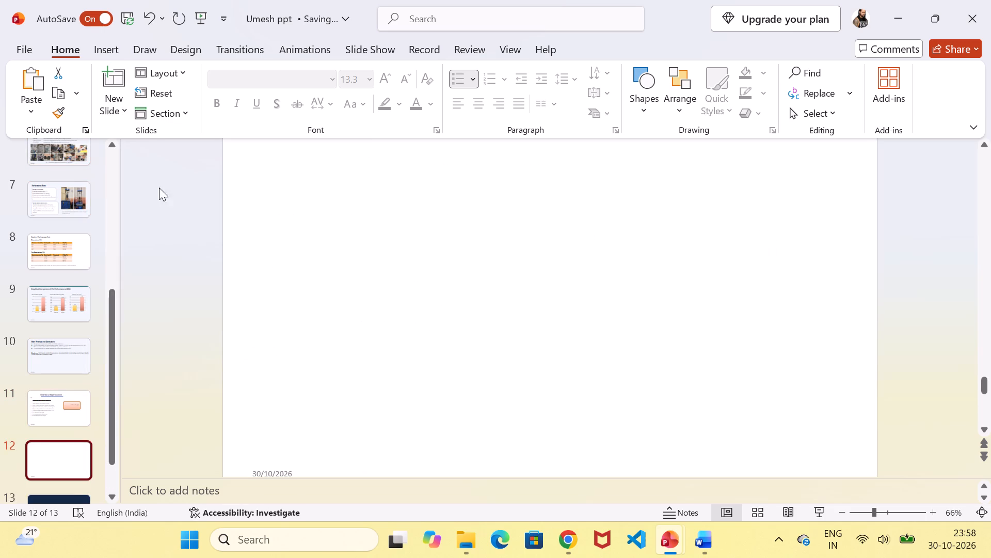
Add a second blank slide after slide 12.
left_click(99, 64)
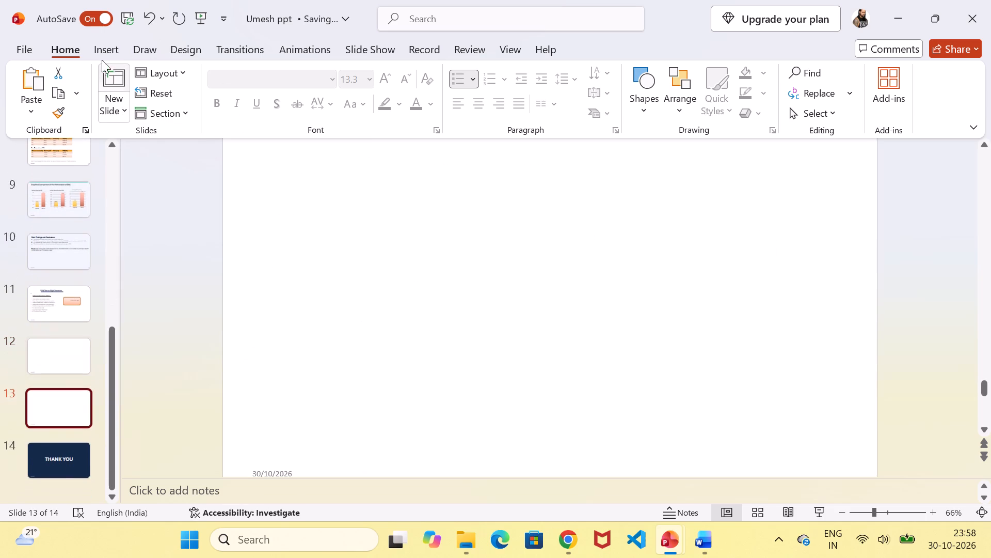
Compare the available column, line, pie, area and bar chart types for a chart on slide 13.
left_click(109, 47)
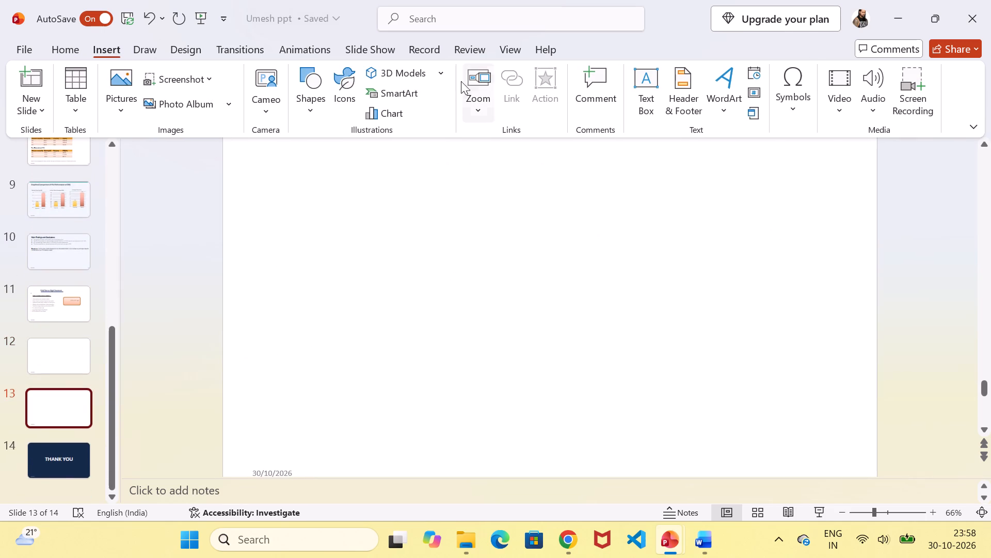
left_click(390, 110)
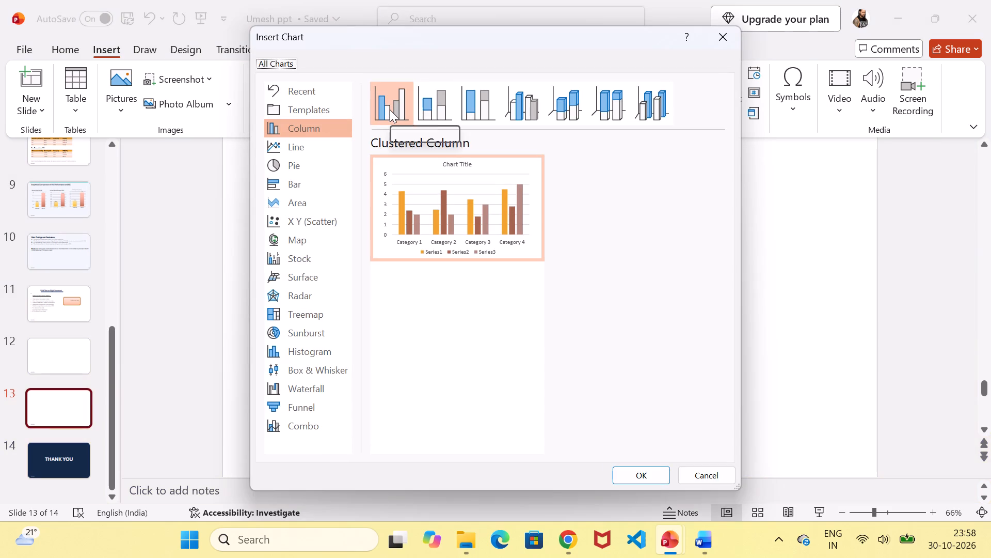
left_click(439, 108)
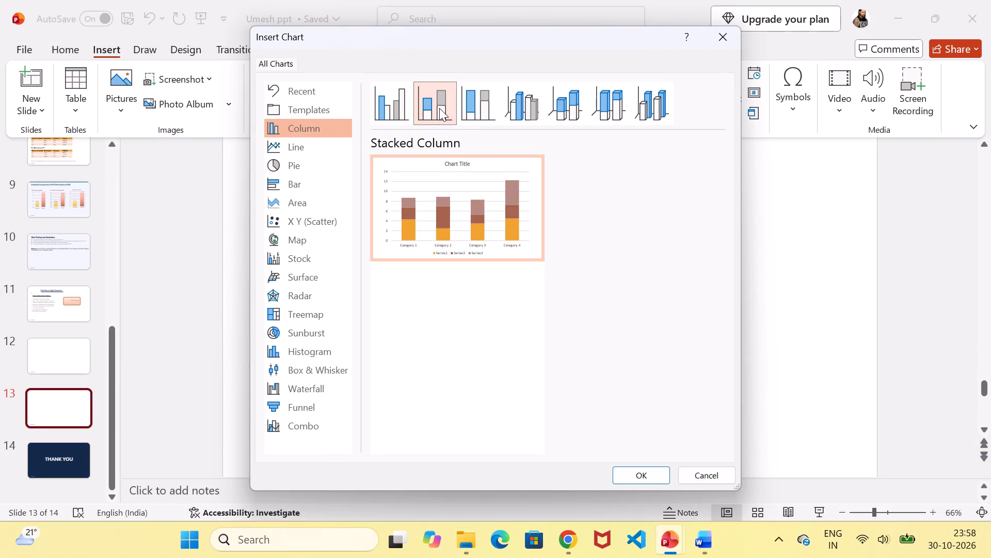
left_click(488, 101)
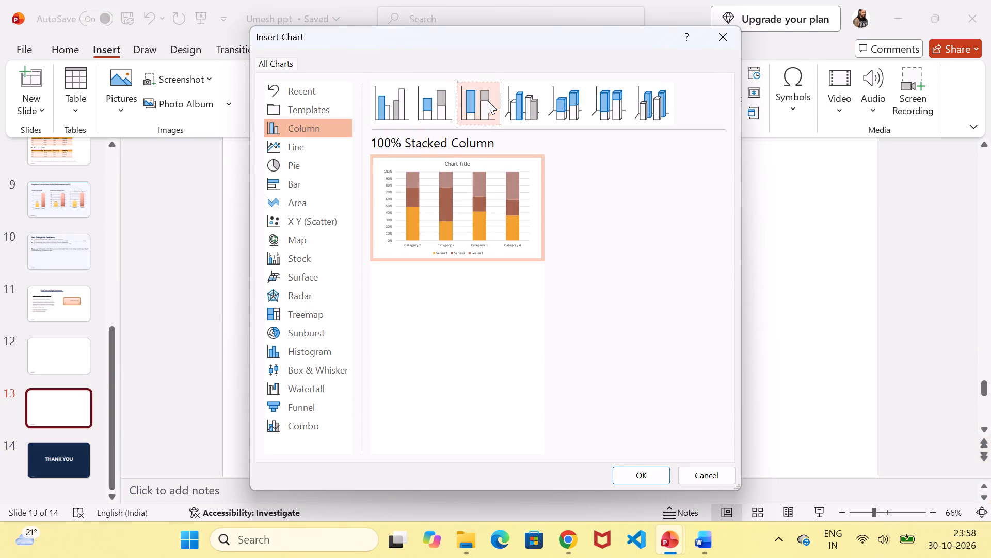
left_click(520, 104)
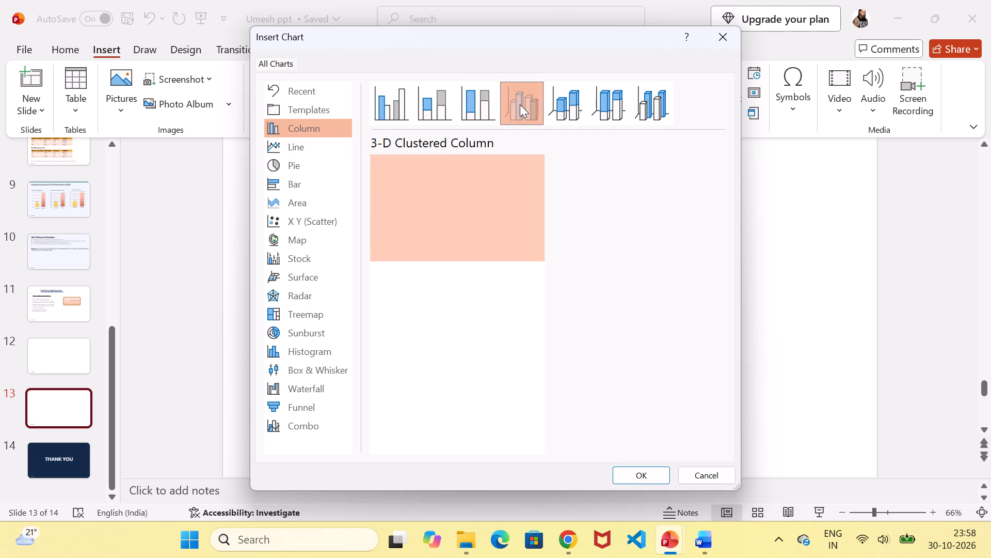
left_click(556, 103)
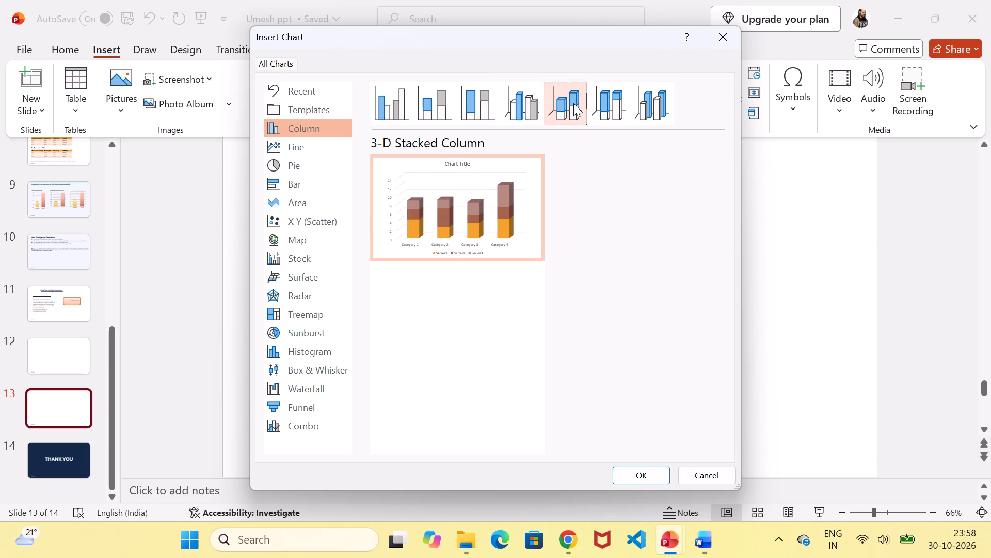
left_click(599, 107)
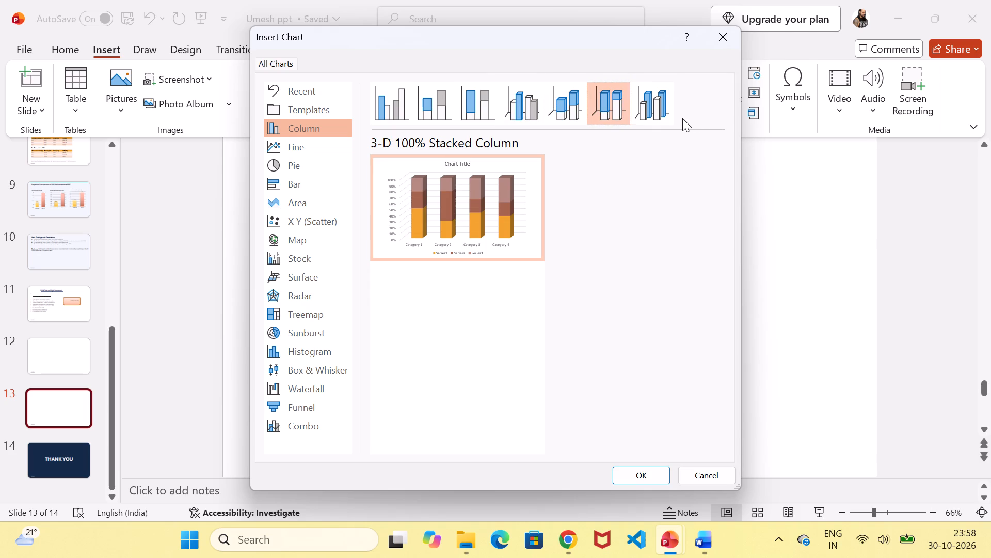
left_click(658, 113)
left_click(510, 116)
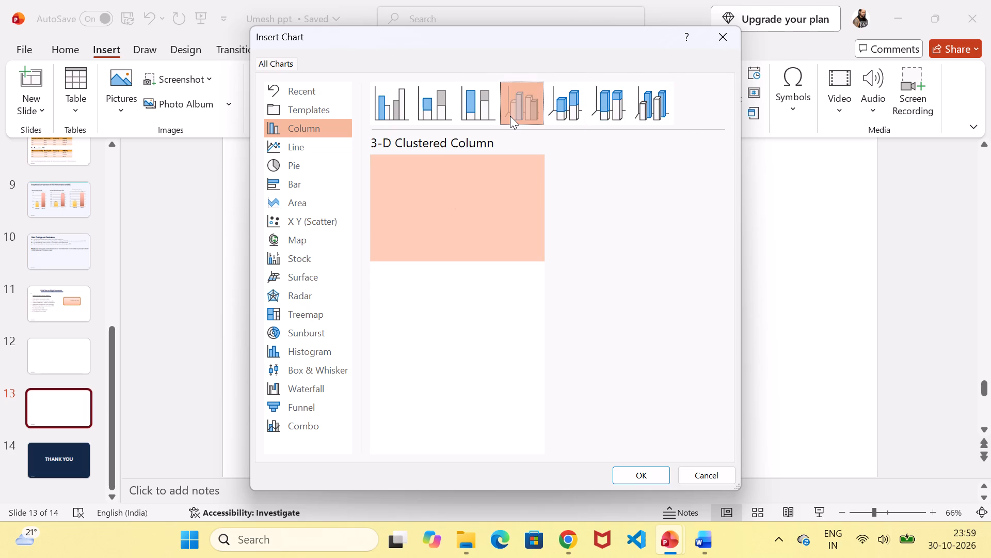
left_click(476, 116)
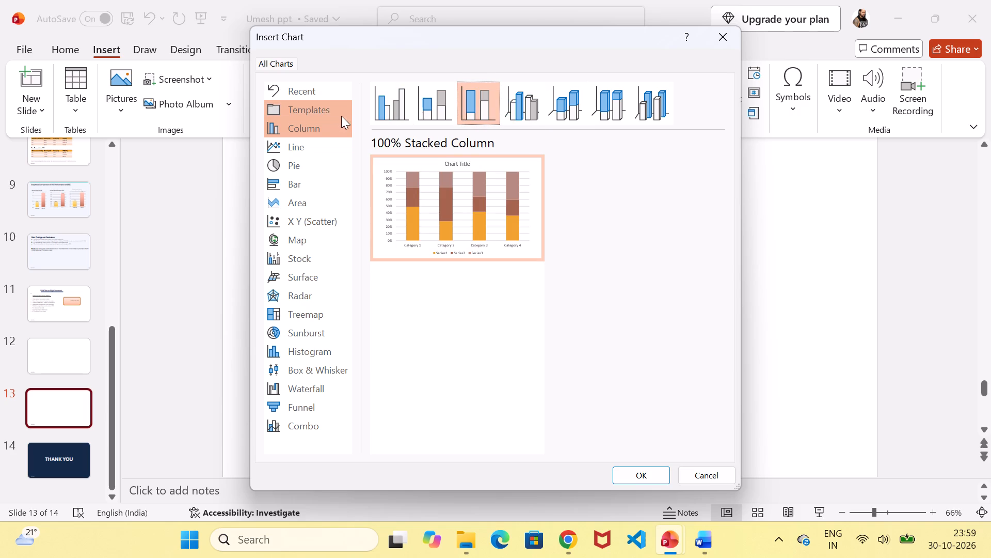
left_click(289, 61)
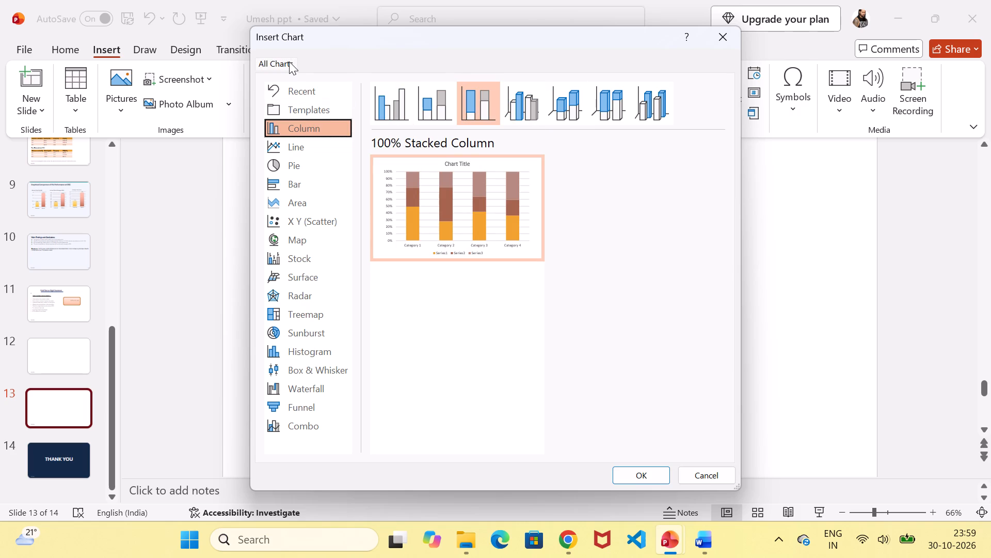
left_click(319, 138)
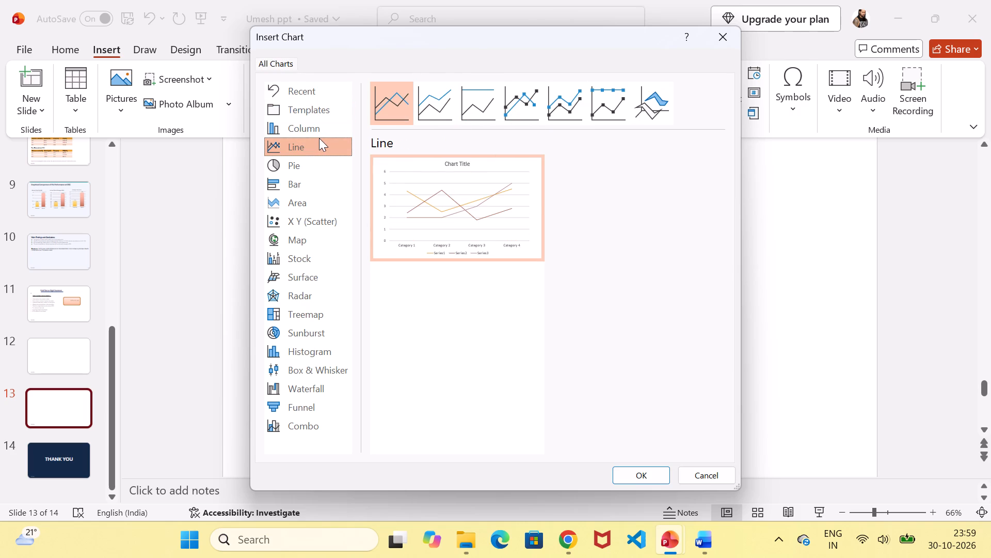
left_click(310, 169)
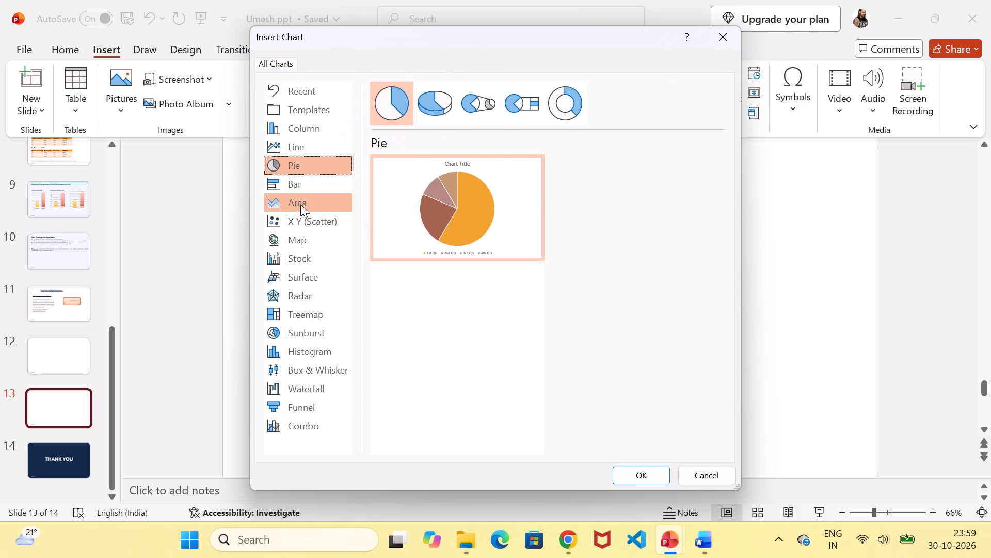
left_click(300, 204)
left_click(310, 188)
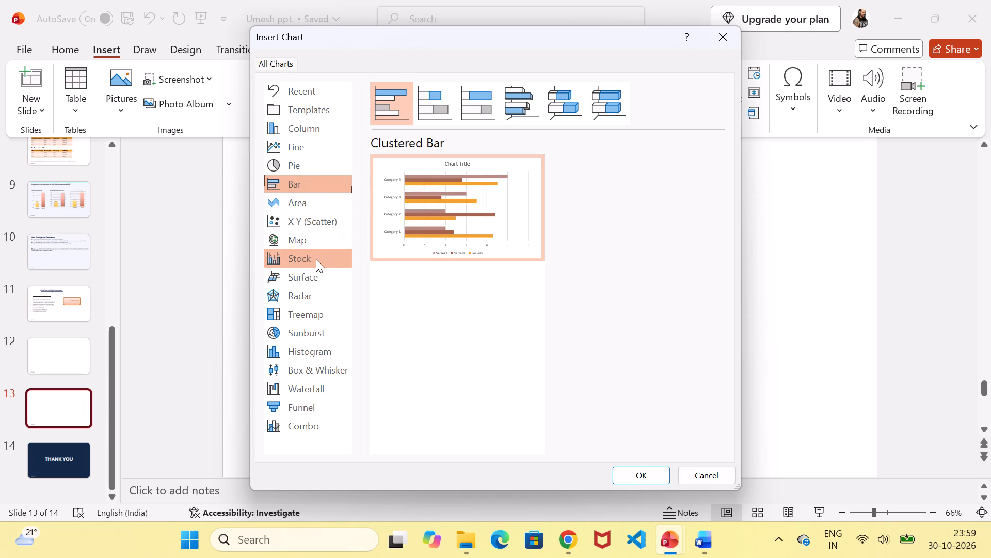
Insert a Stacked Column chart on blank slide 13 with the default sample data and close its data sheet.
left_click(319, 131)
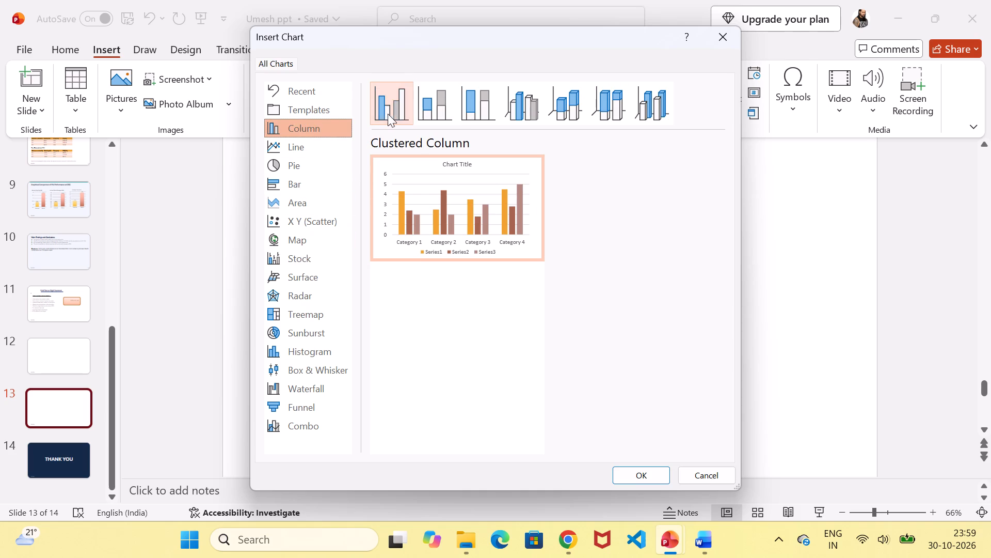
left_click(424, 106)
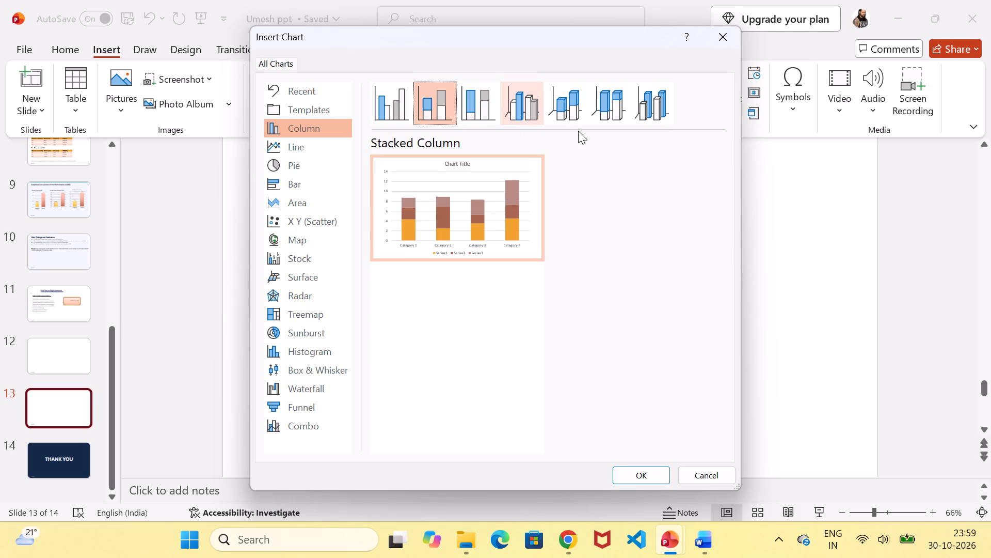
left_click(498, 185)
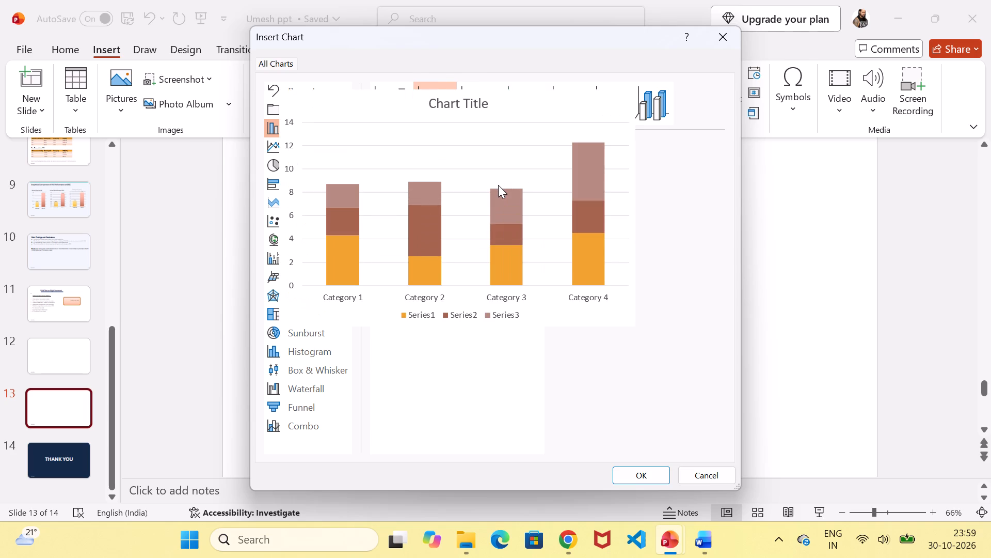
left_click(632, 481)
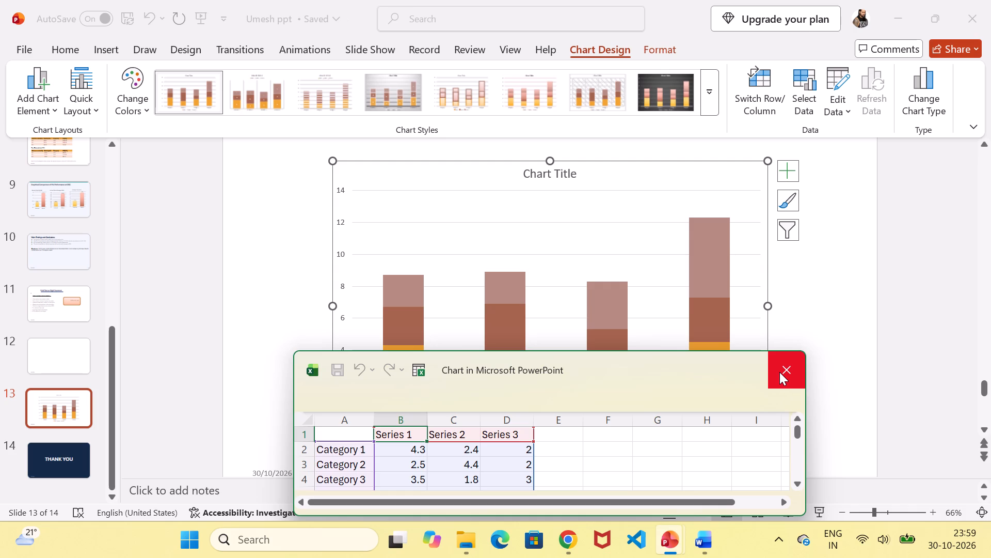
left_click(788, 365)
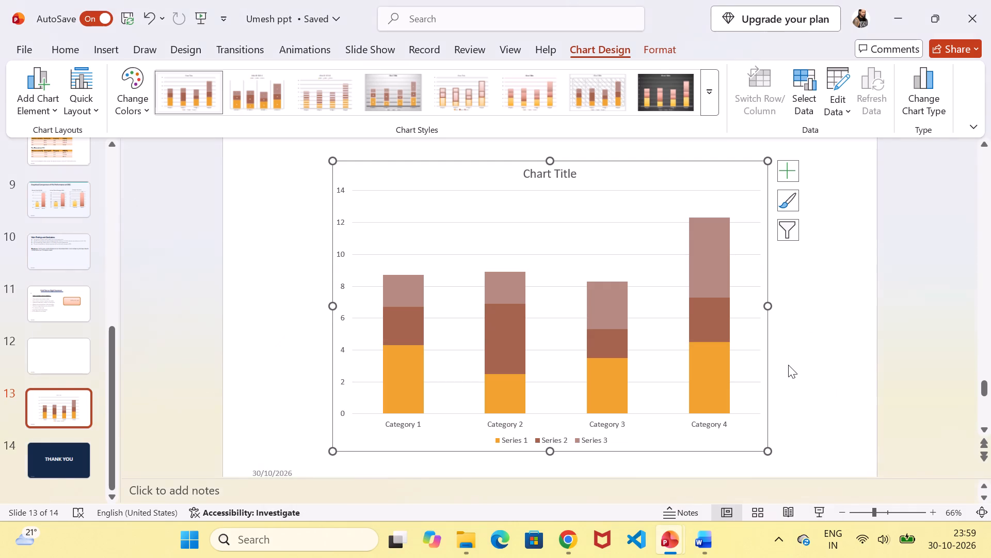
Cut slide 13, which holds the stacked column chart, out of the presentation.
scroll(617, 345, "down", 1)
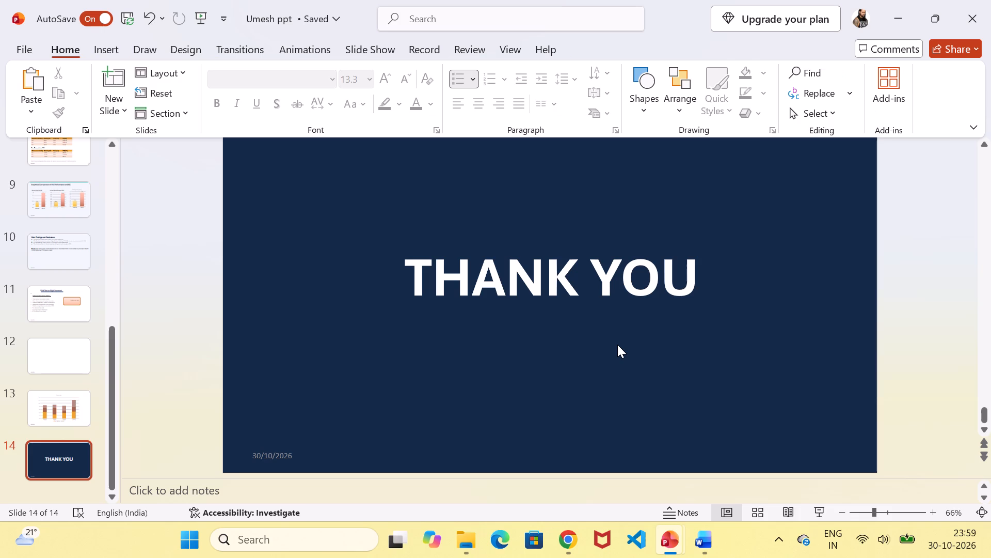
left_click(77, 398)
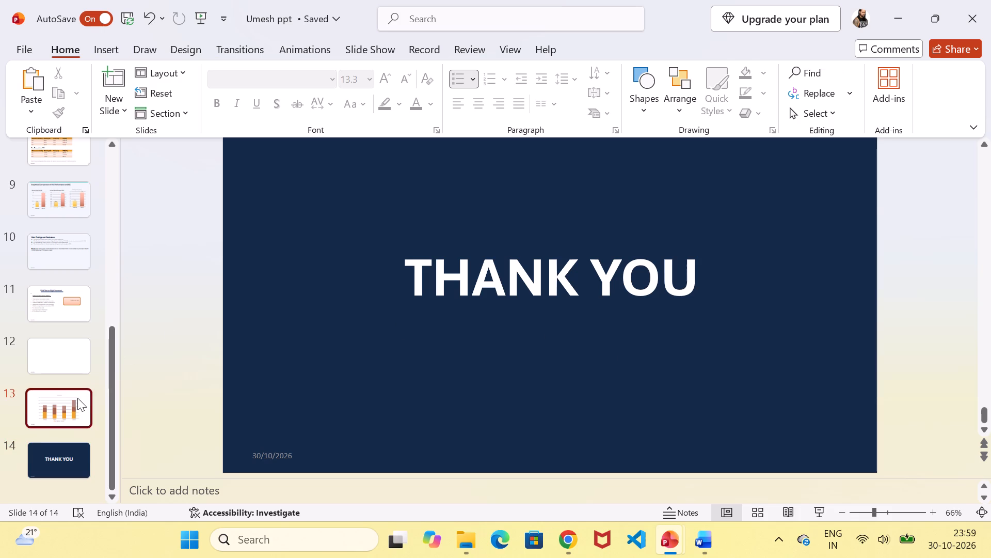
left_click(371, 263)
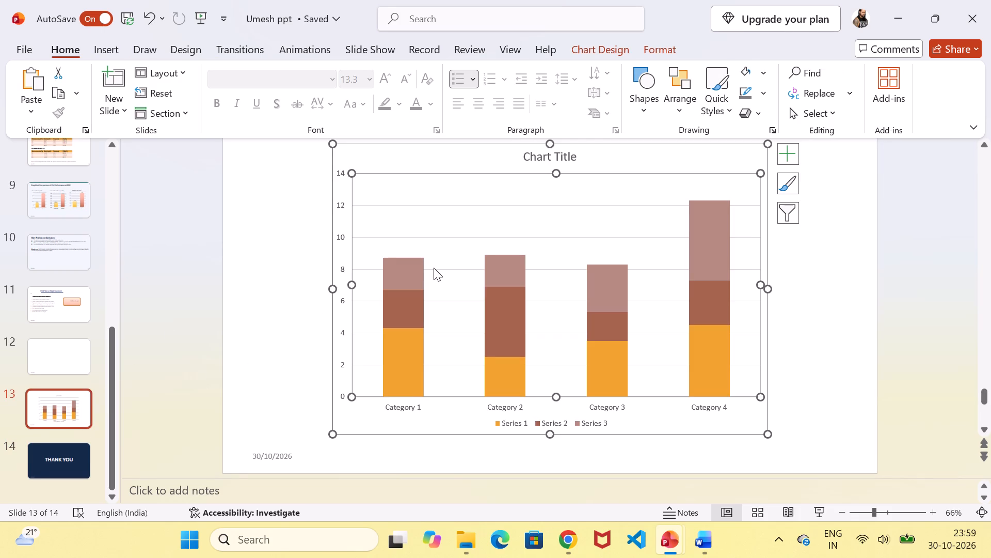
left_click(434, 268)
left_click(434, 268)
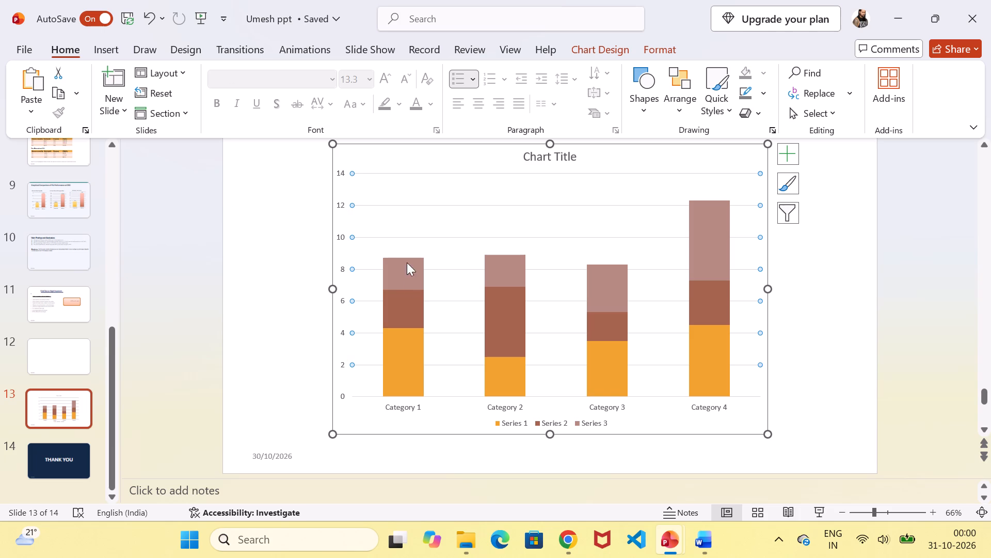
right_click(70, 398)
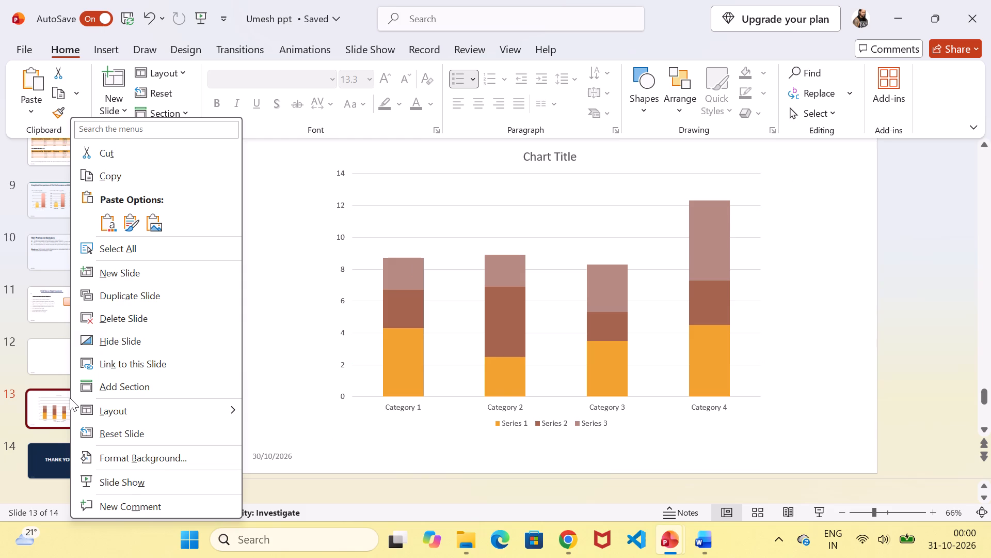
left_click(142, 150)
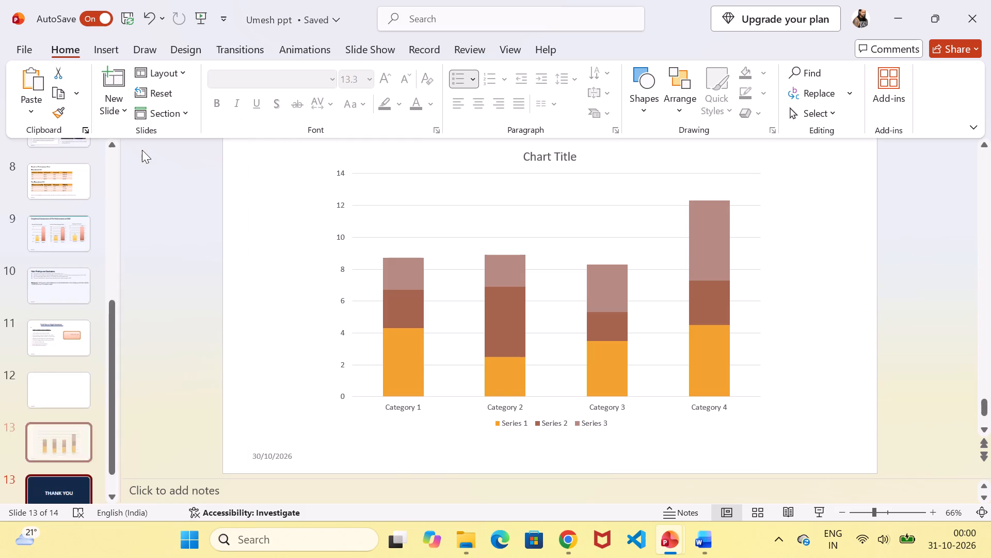
Insert a Stacked Column chart on blank slide 12.
left_click(51, 410)
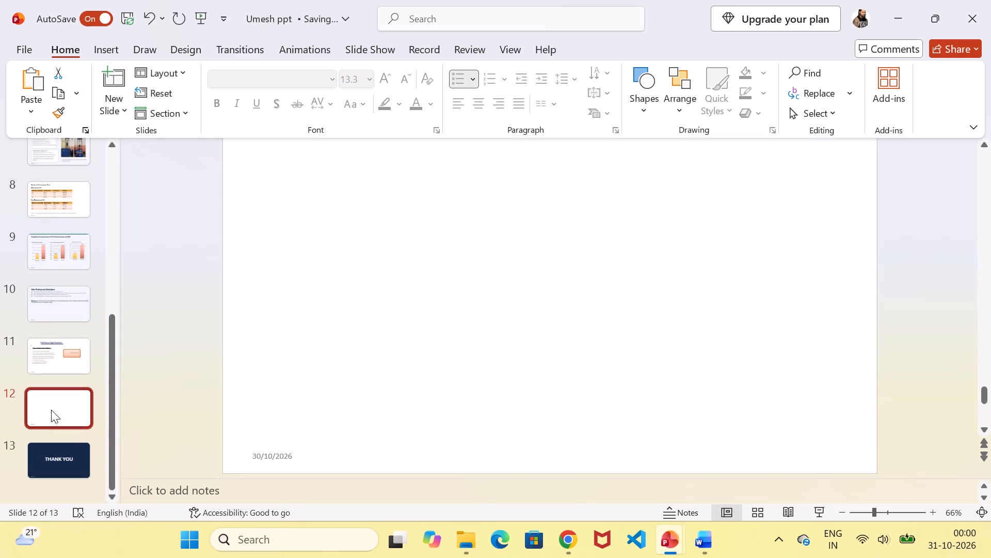
left_click(106, 50)
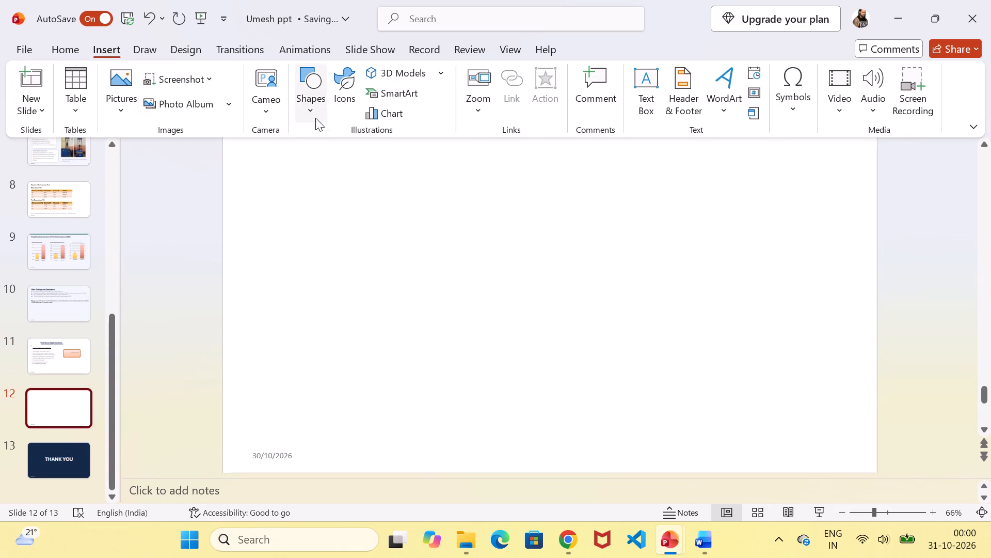
left_click(401, 114)
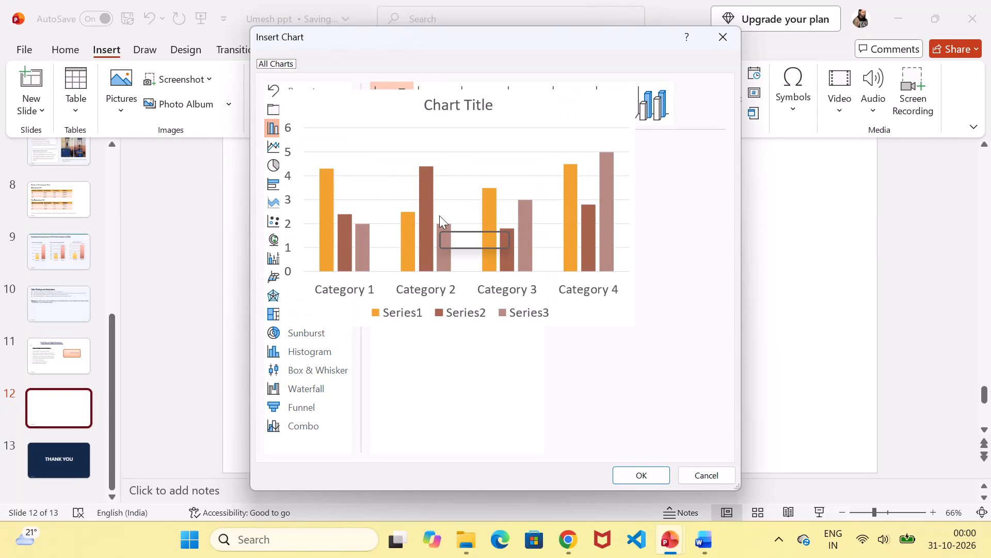
left_click(430, 106)
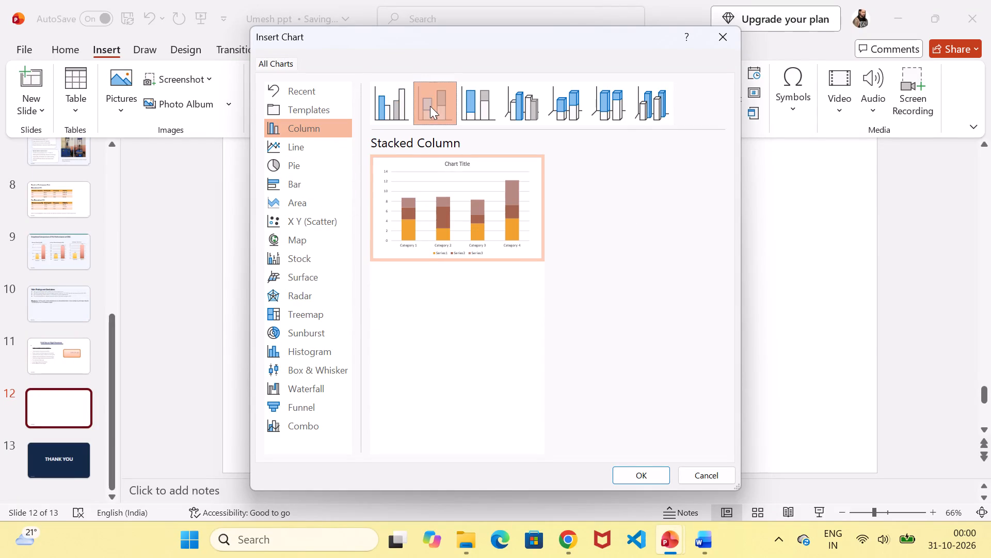
left_click(644, 473)
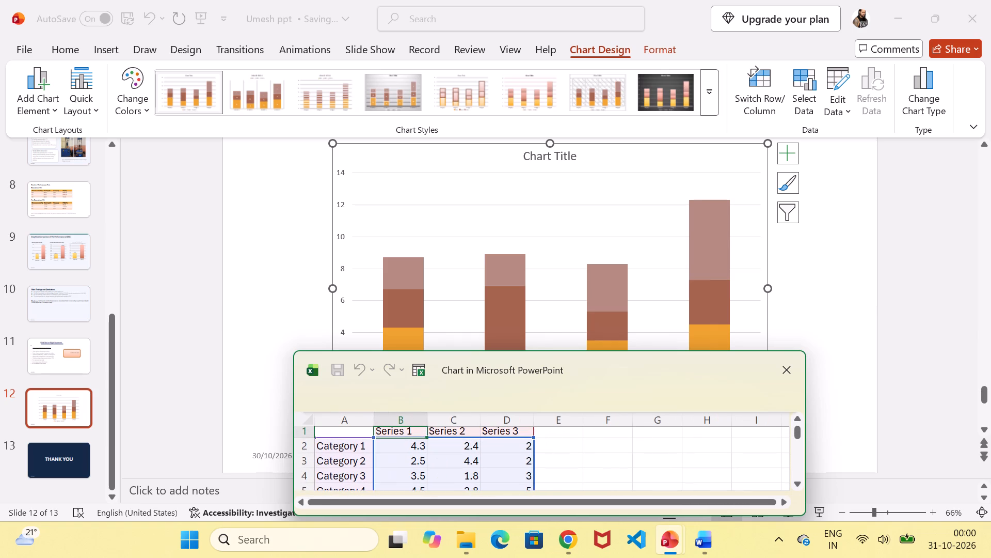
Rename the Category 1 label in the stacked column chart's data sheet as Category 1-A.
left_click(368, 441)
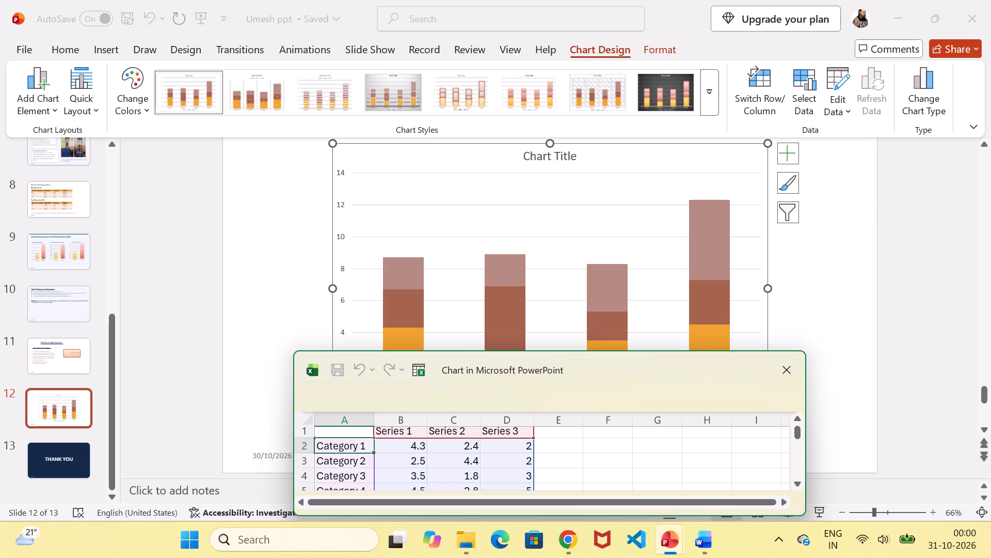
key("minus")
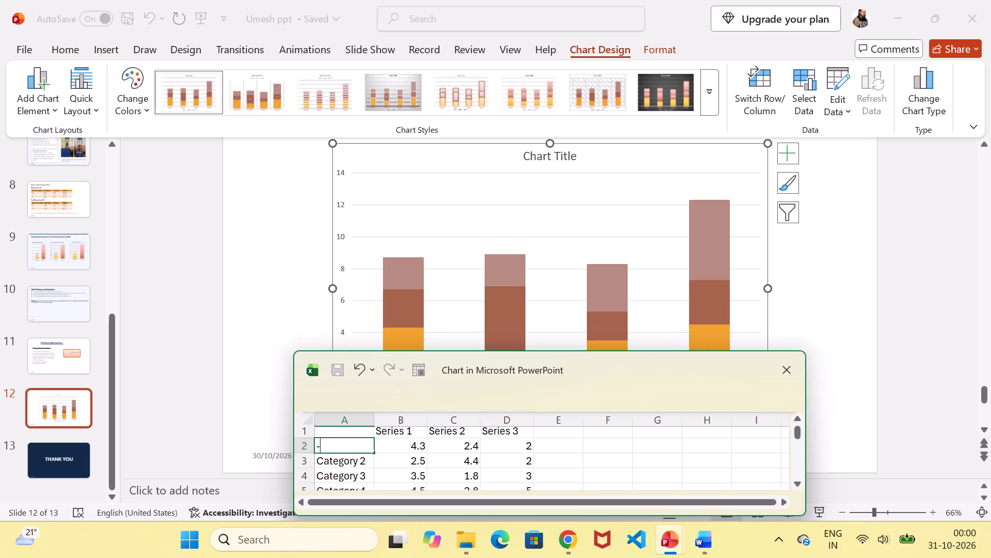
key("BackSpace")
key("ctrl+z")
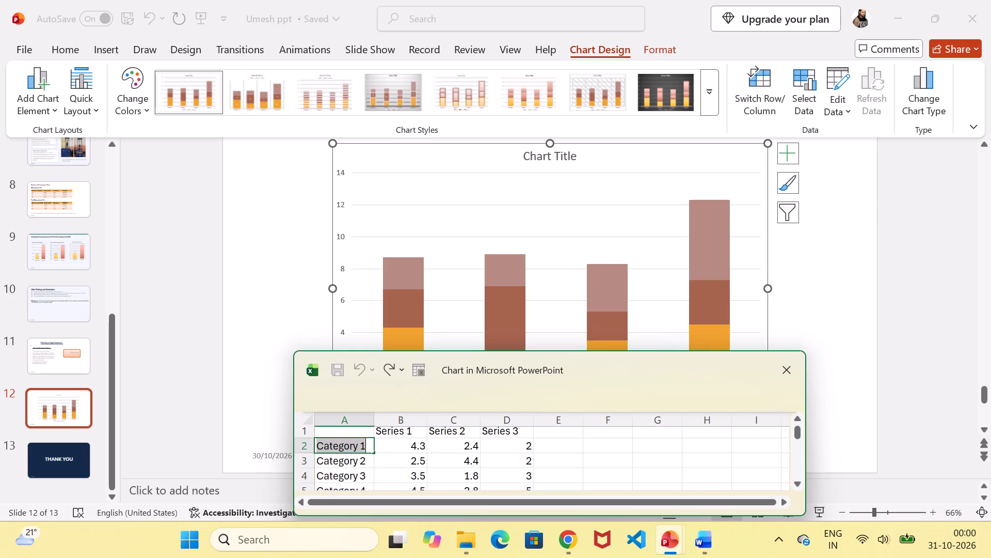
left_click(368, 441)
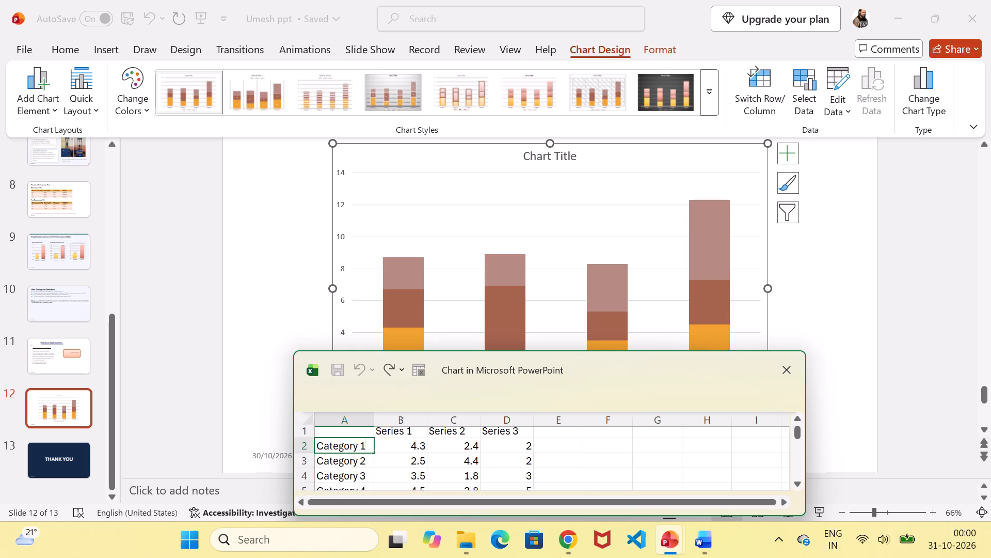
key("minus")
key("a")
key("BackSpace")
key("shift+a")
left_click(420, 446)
Close the Chapters_6_to_8_Pavement_Analysis_Presentation file that is open in Protected View.
scroll(506, 318, "up", 1)
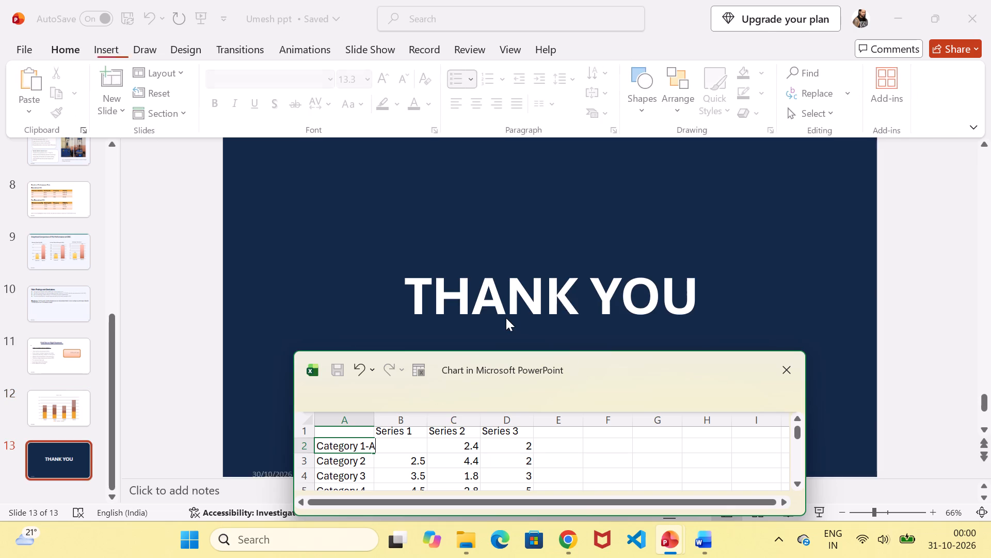
scroll(506, 318, "up", 1)
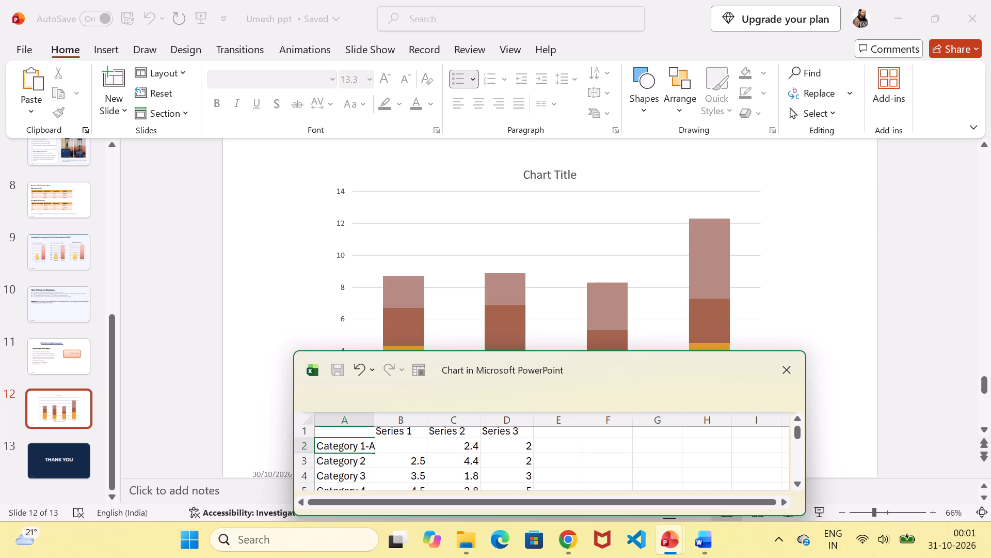
scroll(450, 427, "down", 1)
scroll(450, 427, "up", 1)
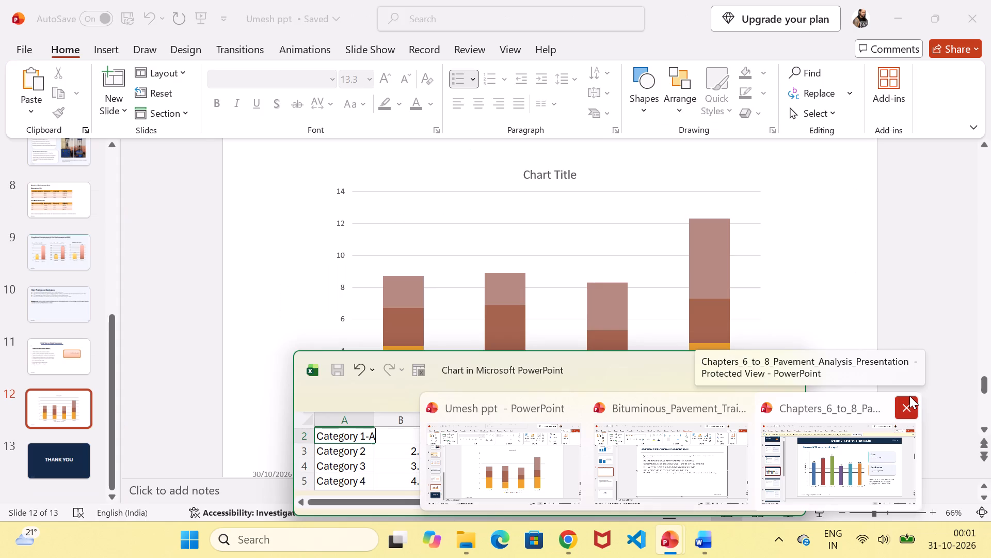
left_click(908, 401)
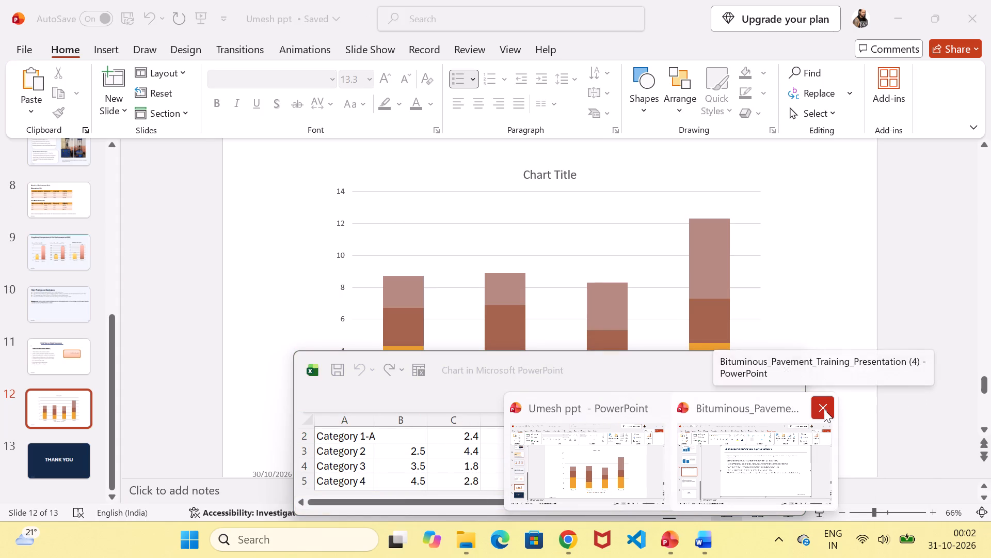
left_click(990, 286)
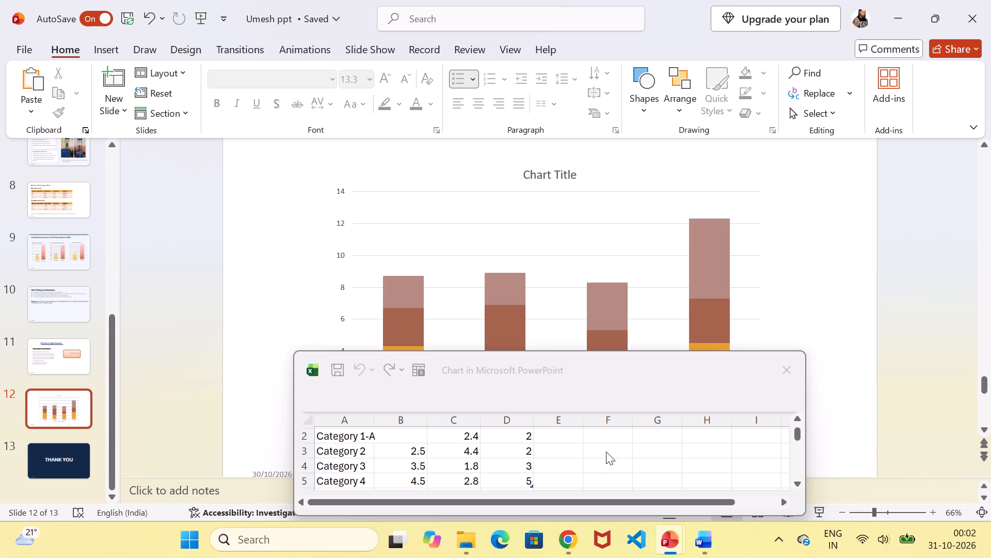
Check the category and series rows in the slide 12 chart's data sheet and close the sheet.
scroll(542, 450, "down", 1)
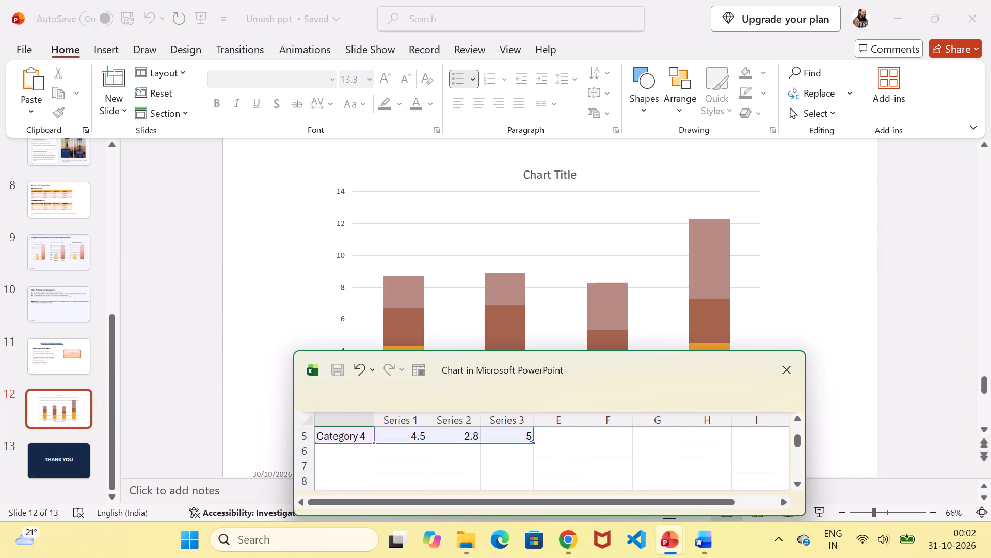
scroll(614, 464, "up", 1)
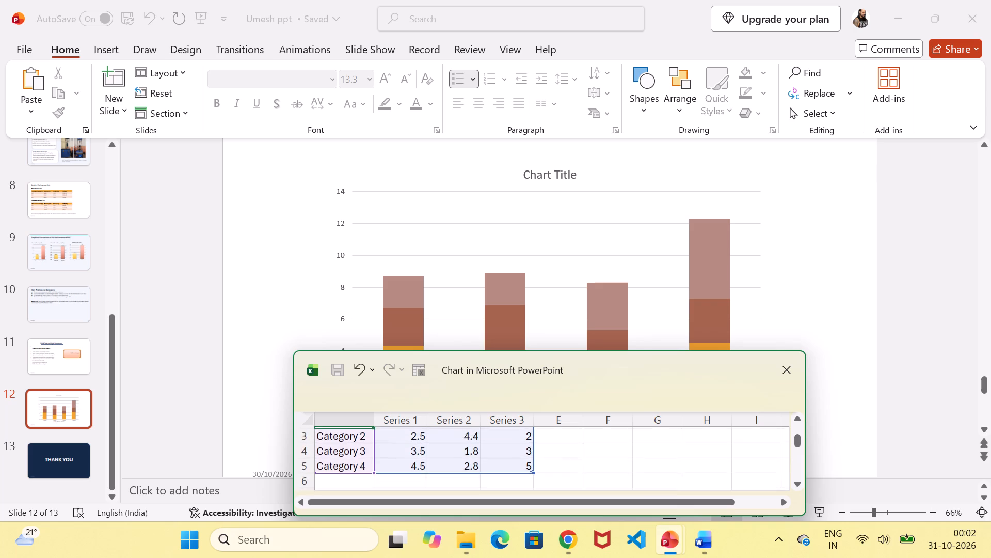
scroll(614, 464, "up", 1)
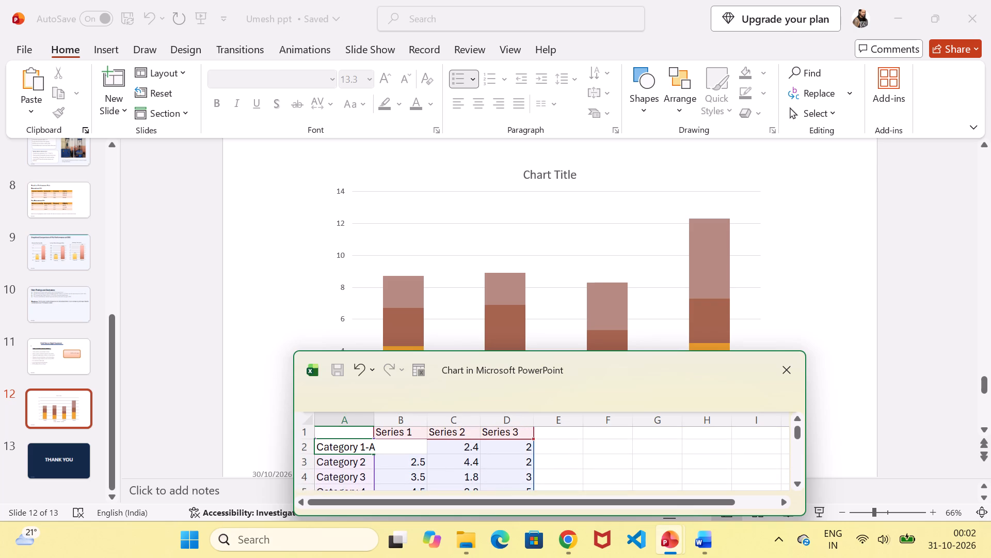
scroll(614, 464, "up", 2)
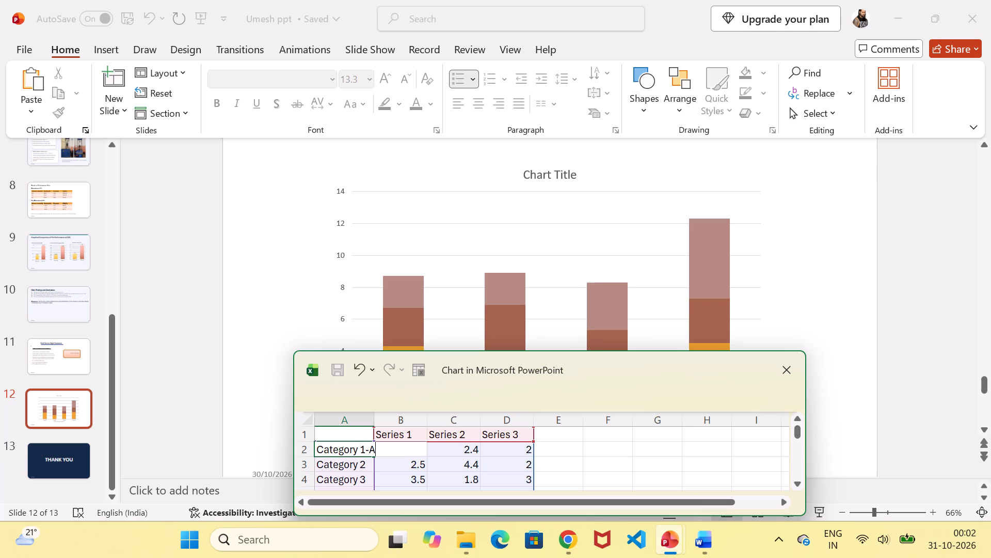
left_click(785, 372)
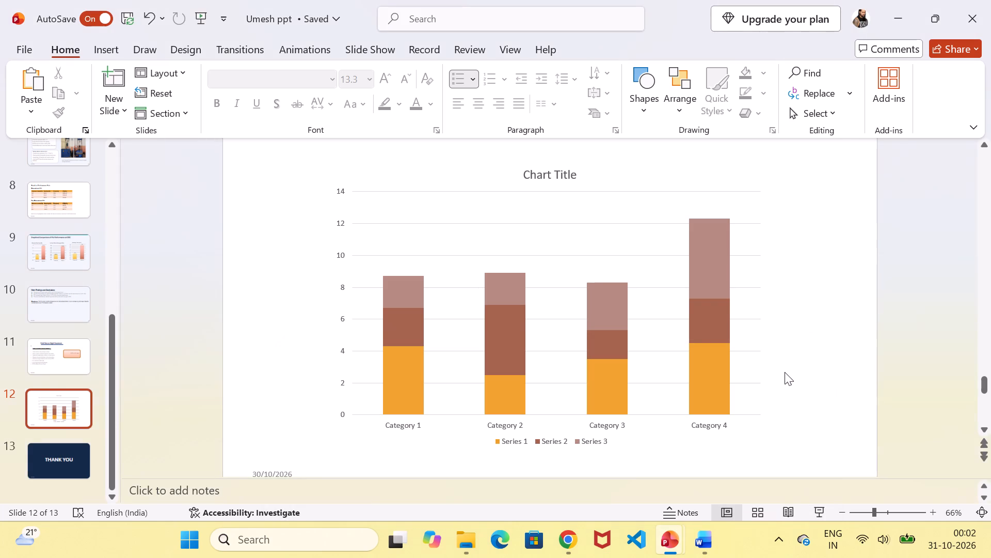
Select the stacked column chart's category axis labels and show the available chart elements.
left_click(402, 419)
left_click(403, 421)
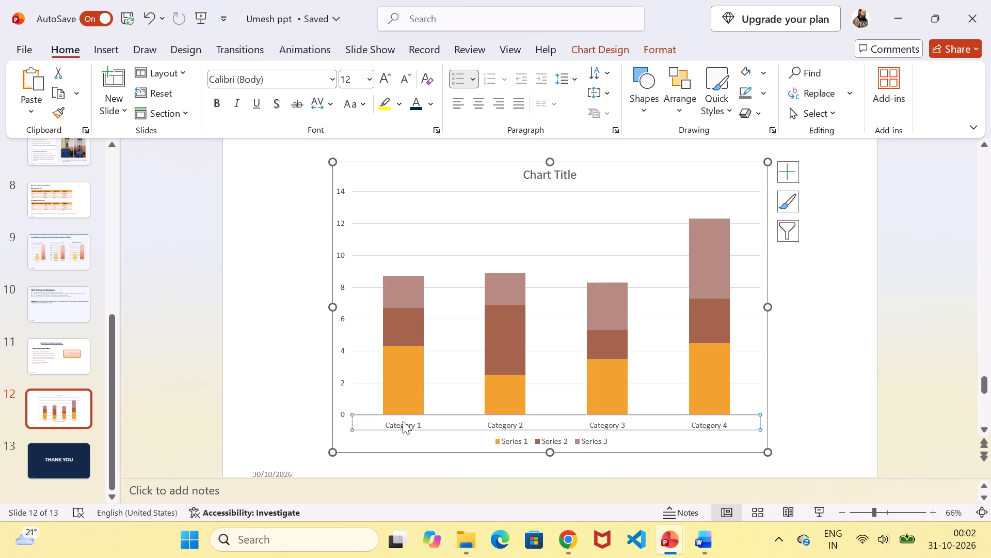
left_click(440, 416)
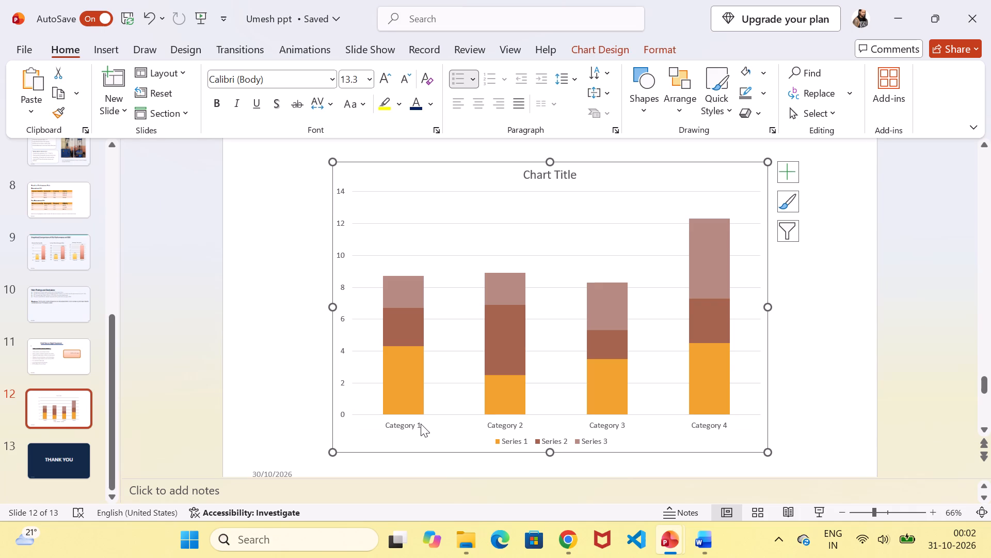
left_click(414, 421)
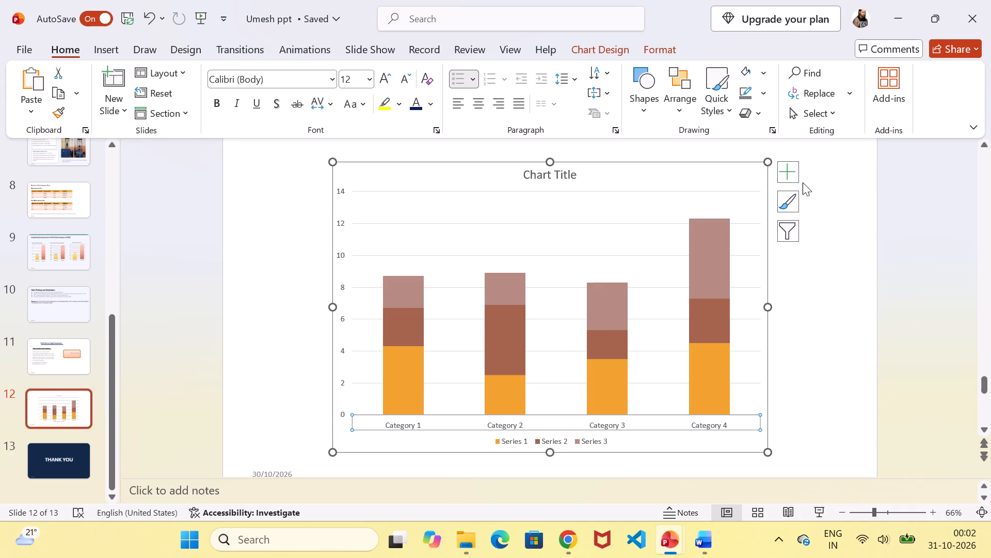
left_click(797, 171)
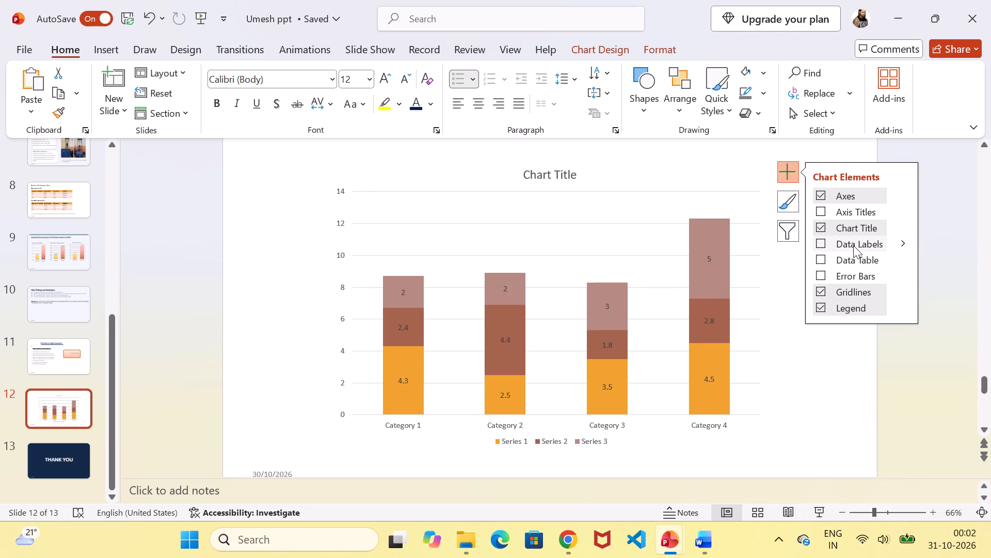
Cut slide 12, which holds the stacked column chart, out of the presentation.
right_click(46, 415)
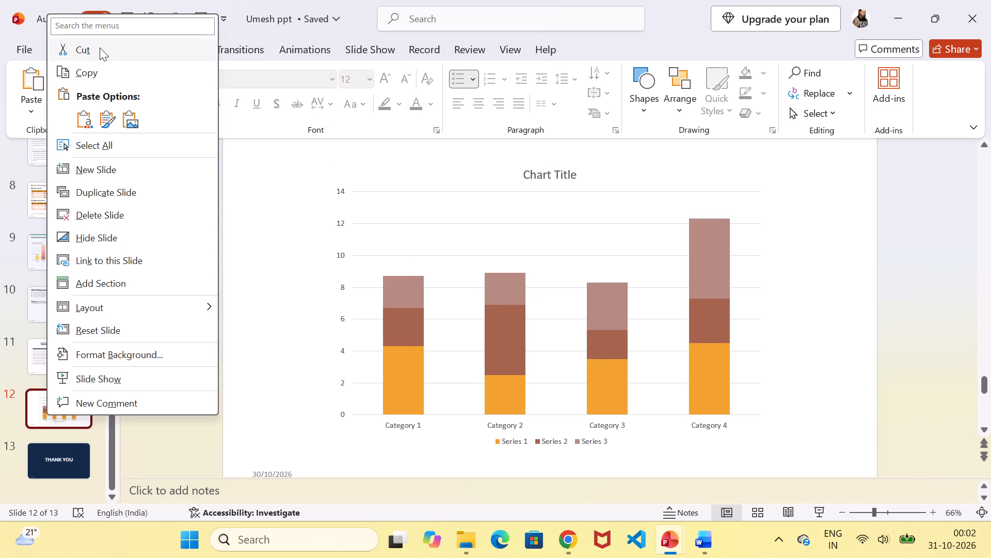
left_click(100, 48)
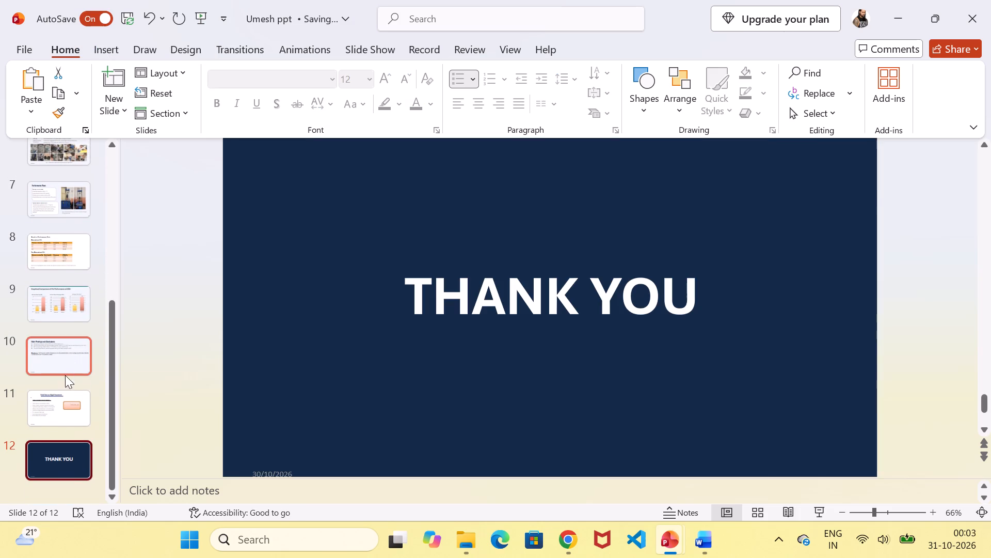
Narrow the MTD = 4V / (πd²) formula box on slide 11 from its left edge and extend its right edge slightly.
left_click(68, 390)
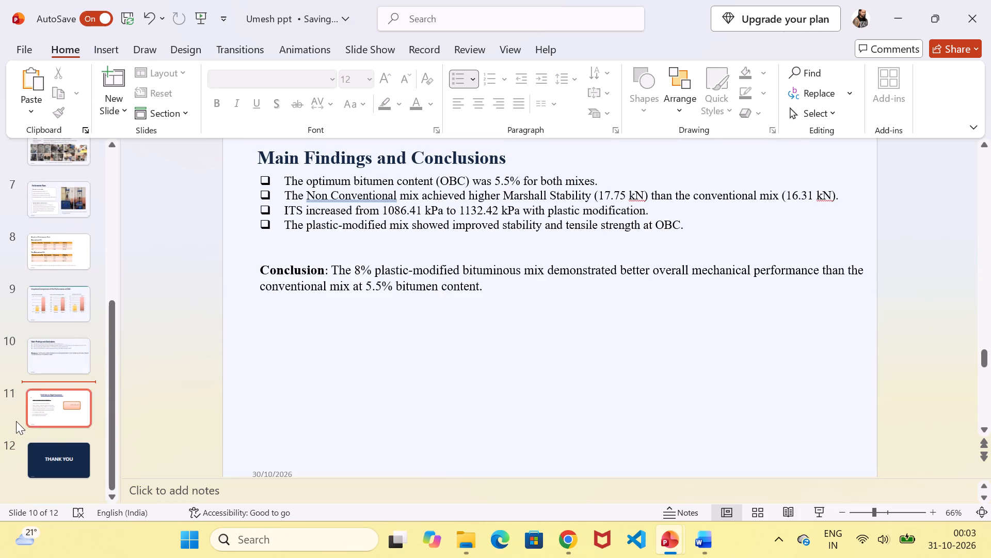
left_click(13, 423)
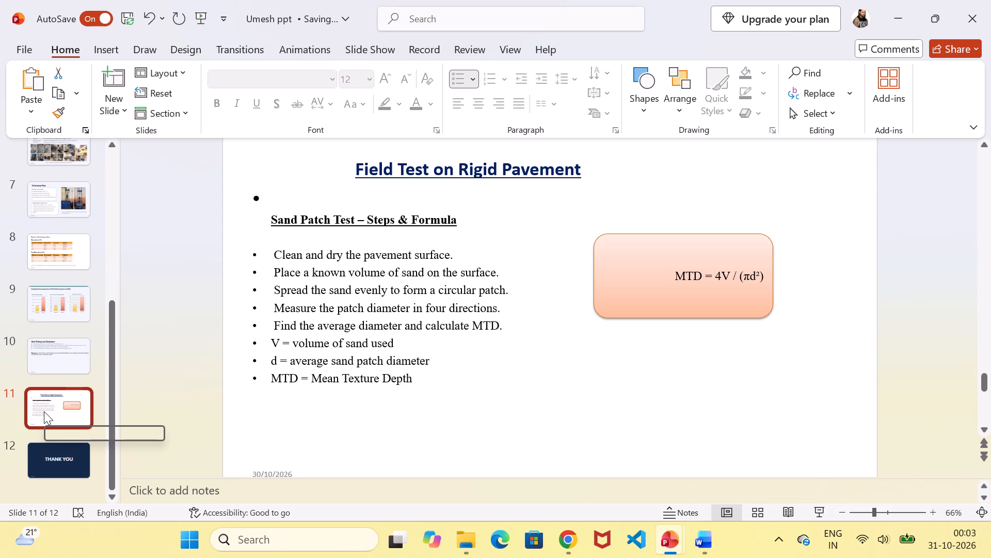
left_click(635, 289)
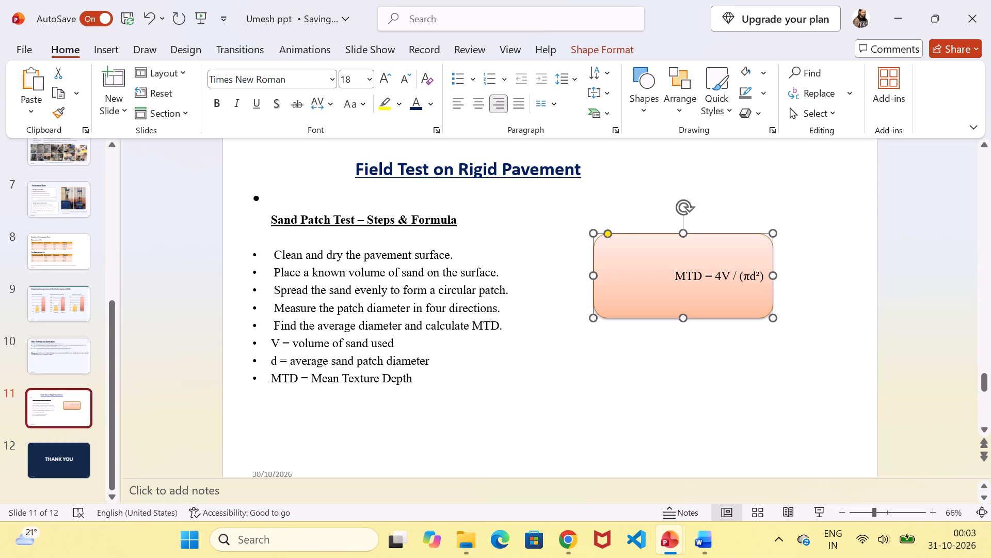
left_click_drag(590, 275, 644, 273)
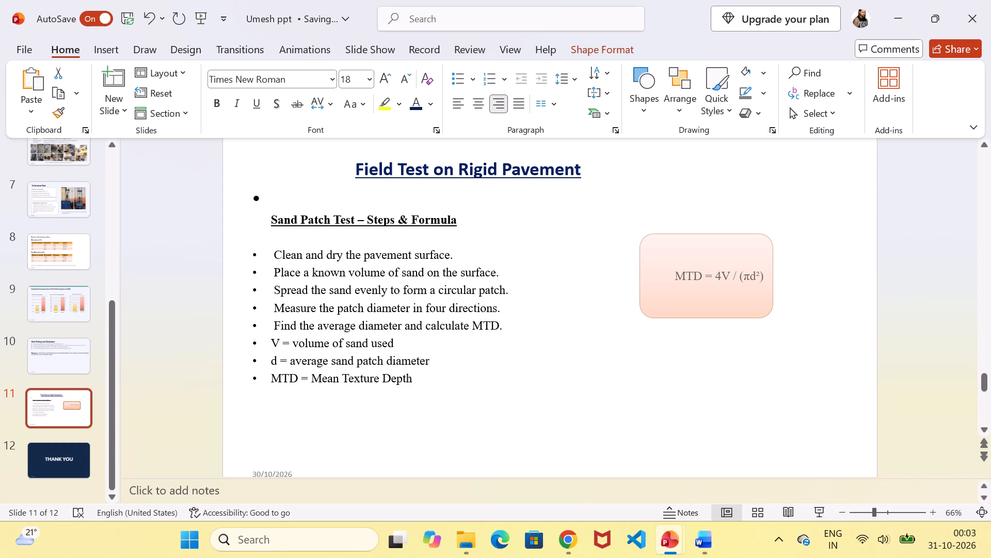
left_click_drag(644, 273, 644, 274)
left_click(724, 375)
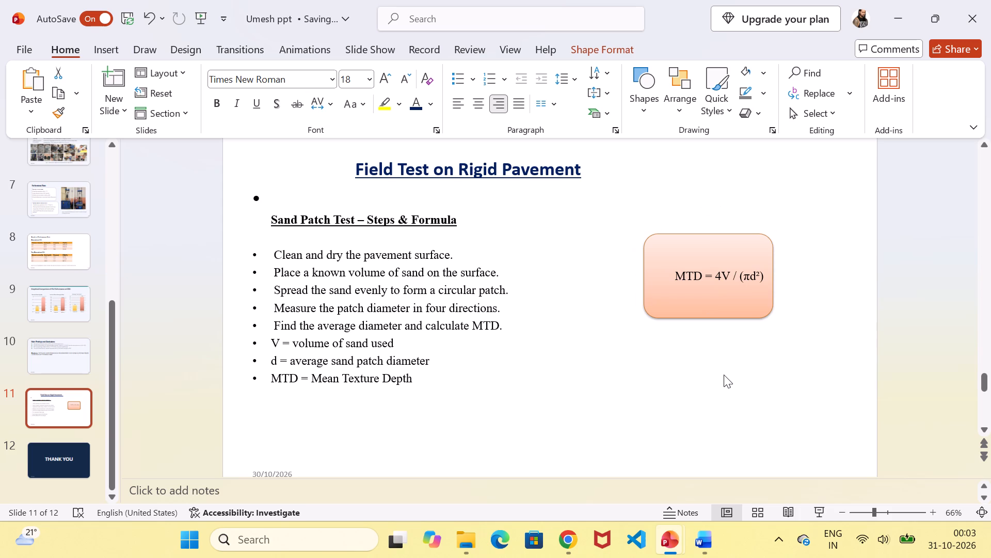
left_click(770, 269)
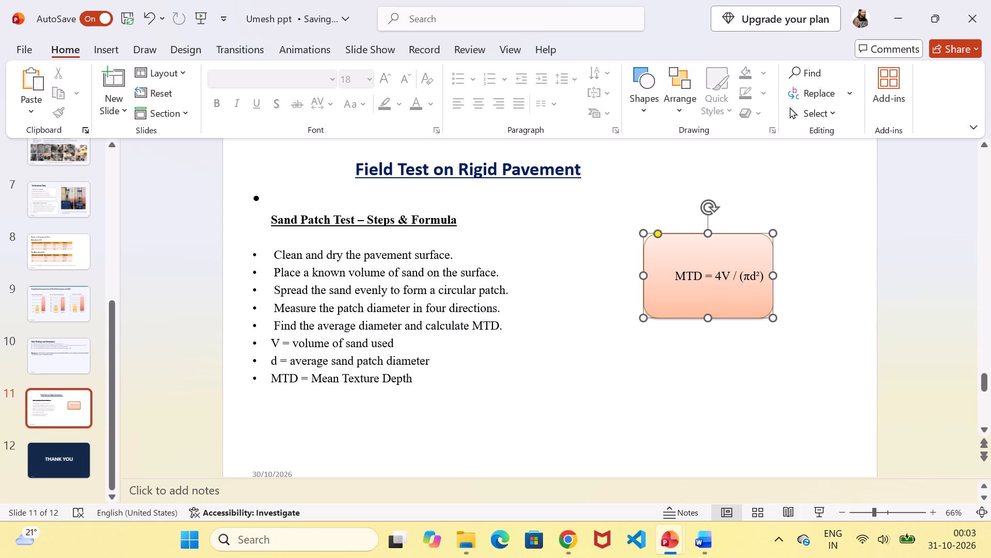
left_click(776, 274)
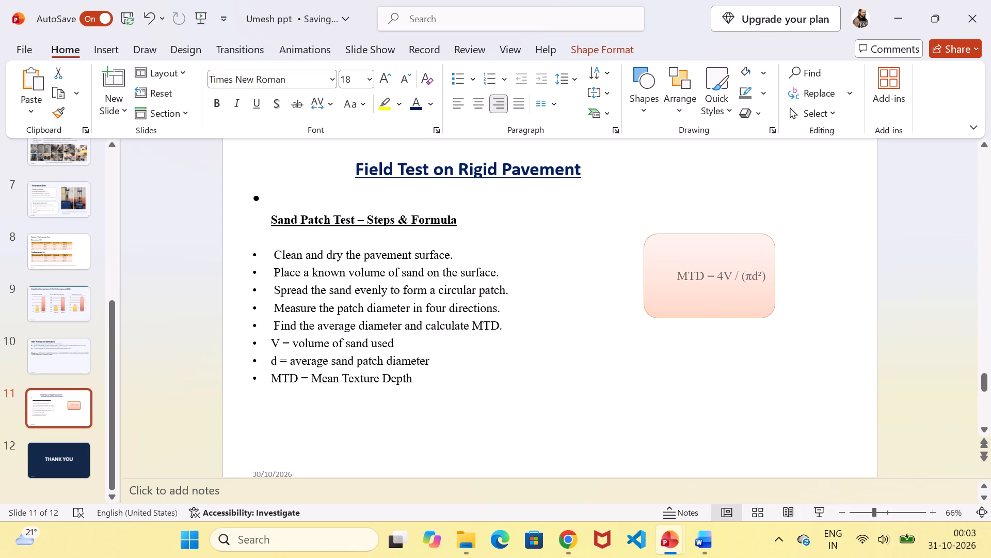
left_click(755, 365)
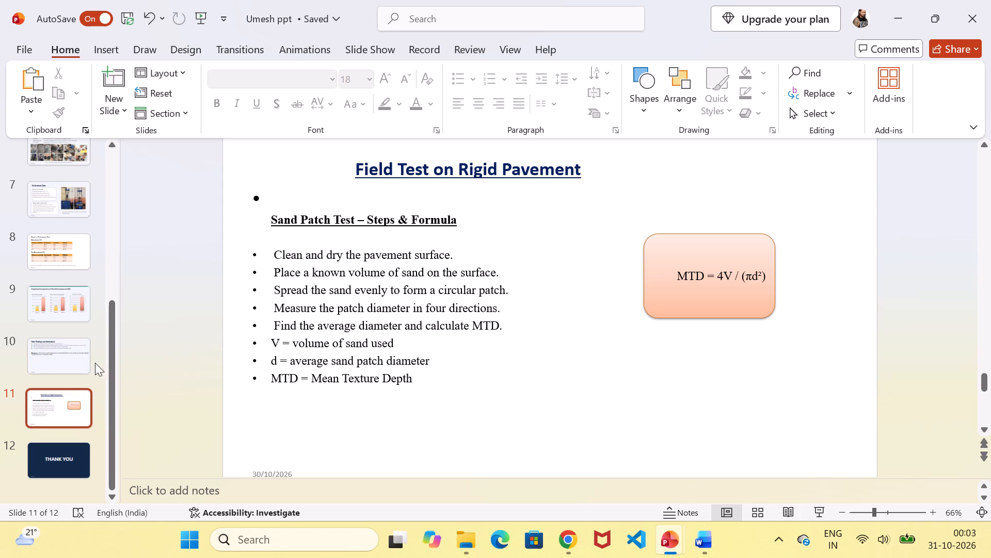
Review slides 10, 9 and 8, covering the mix performance charts and the performance test result tables.
left_click(82, 351)
left_click(52, 287)
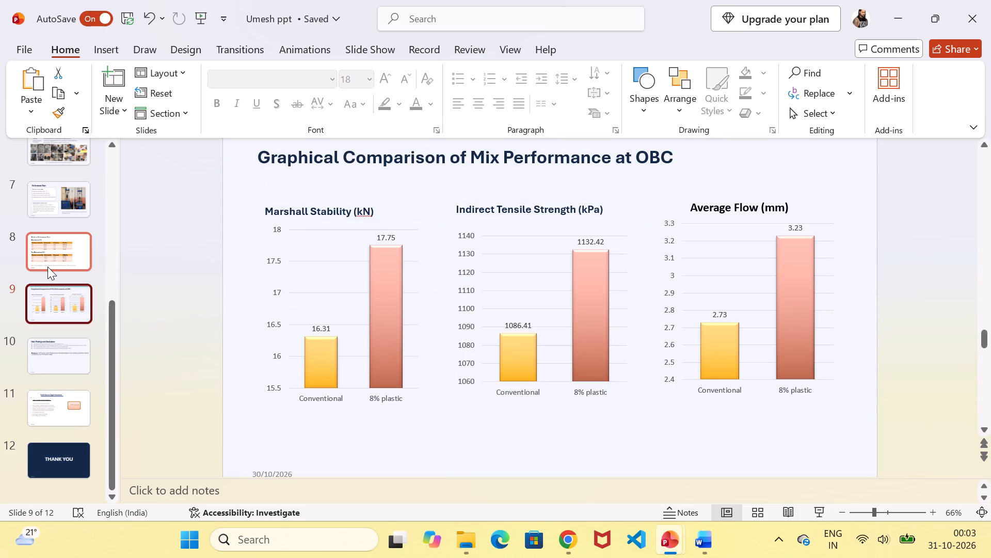
left_click(47, 267)
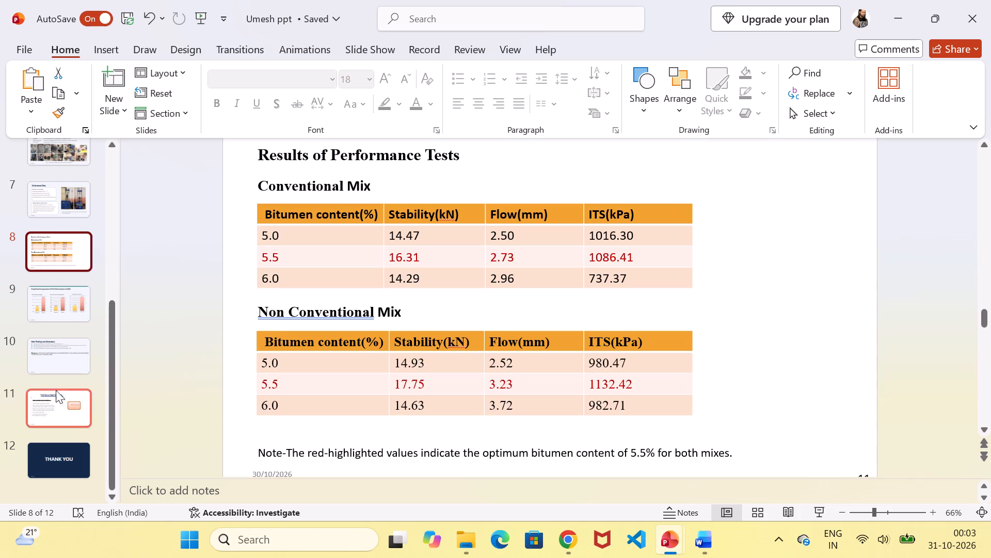
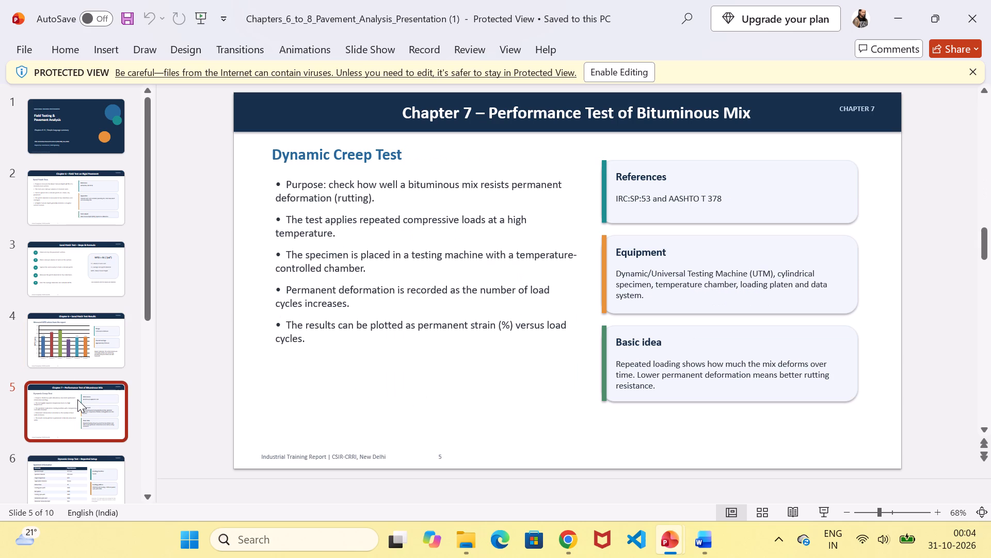
View slide 4 with the Sand Patch Test Results chart in the Chapters_6_to_8_Pavement_Analysis_Presentation file.
left_click(92, 344)
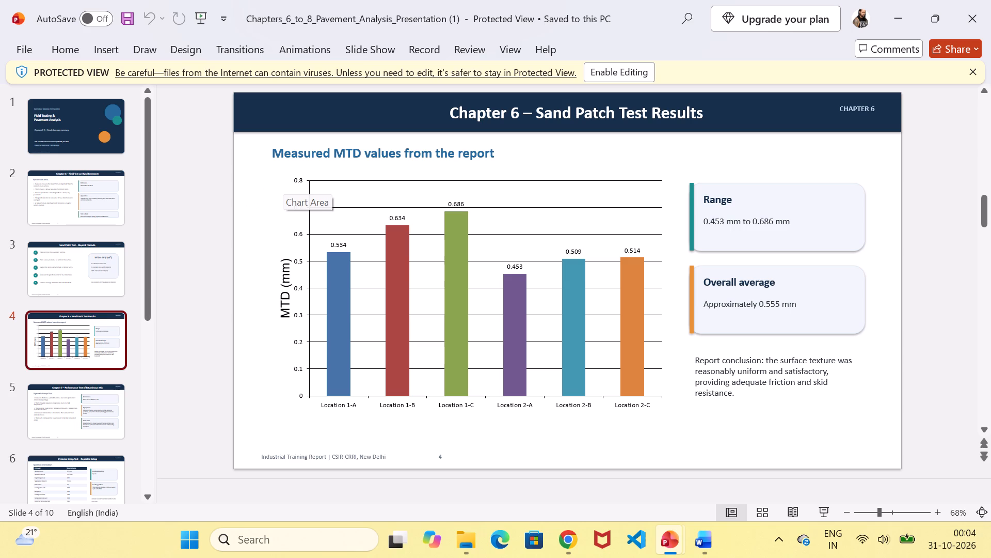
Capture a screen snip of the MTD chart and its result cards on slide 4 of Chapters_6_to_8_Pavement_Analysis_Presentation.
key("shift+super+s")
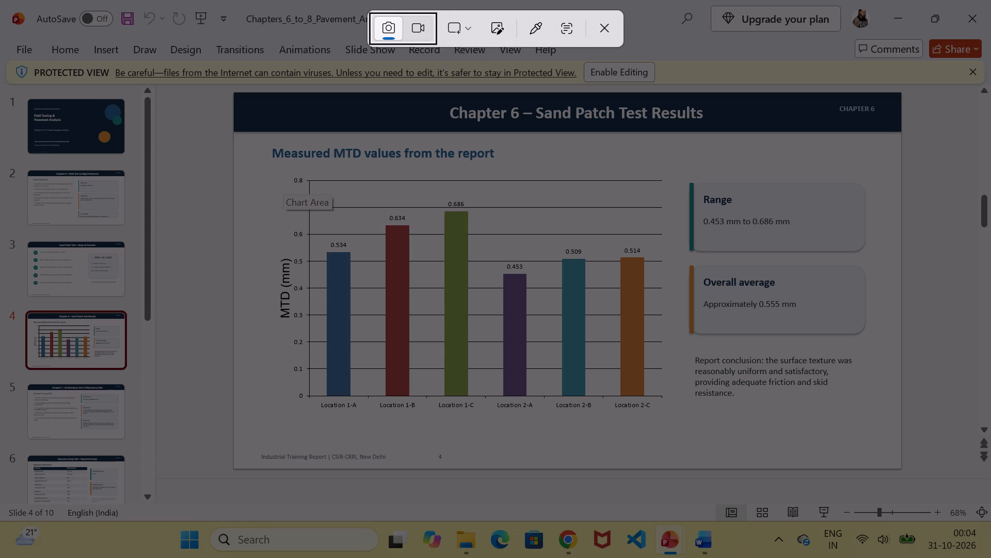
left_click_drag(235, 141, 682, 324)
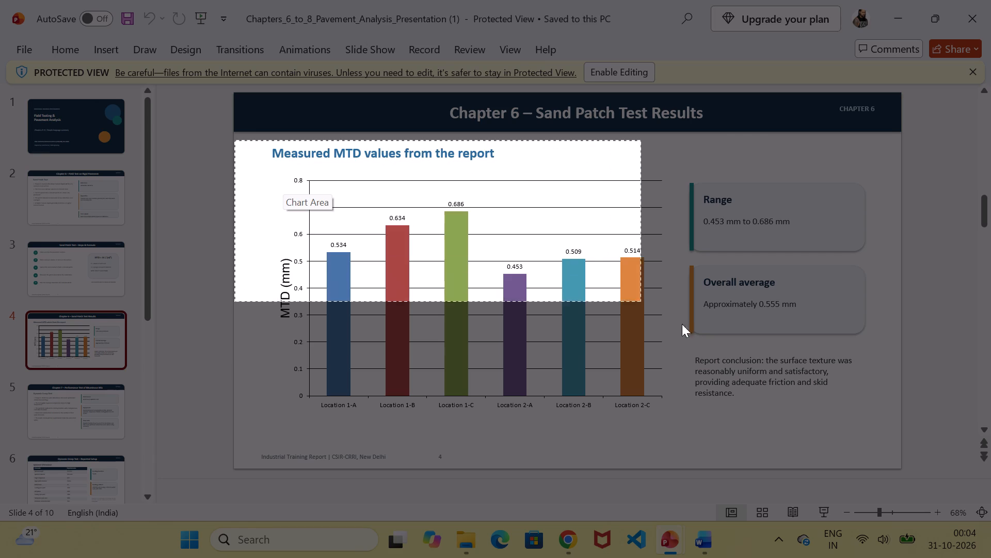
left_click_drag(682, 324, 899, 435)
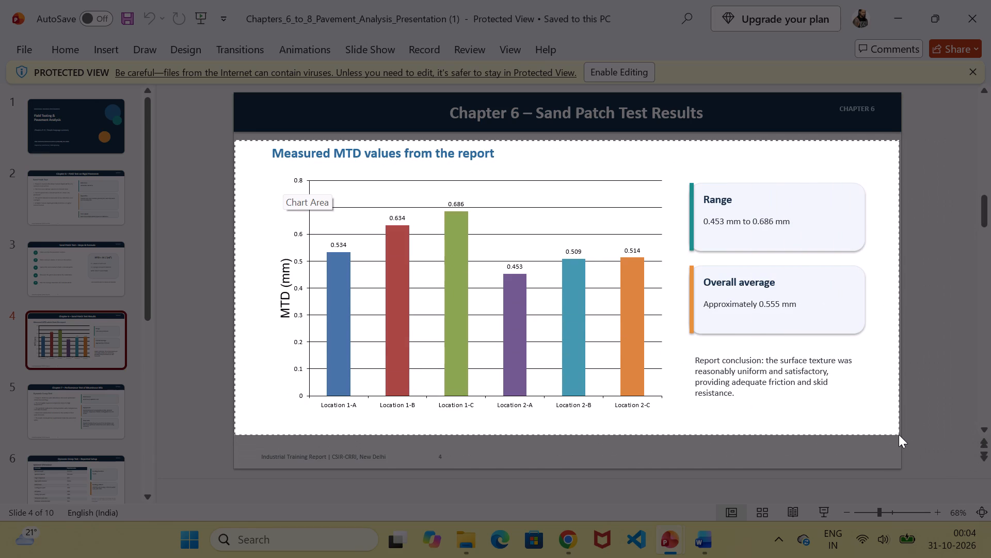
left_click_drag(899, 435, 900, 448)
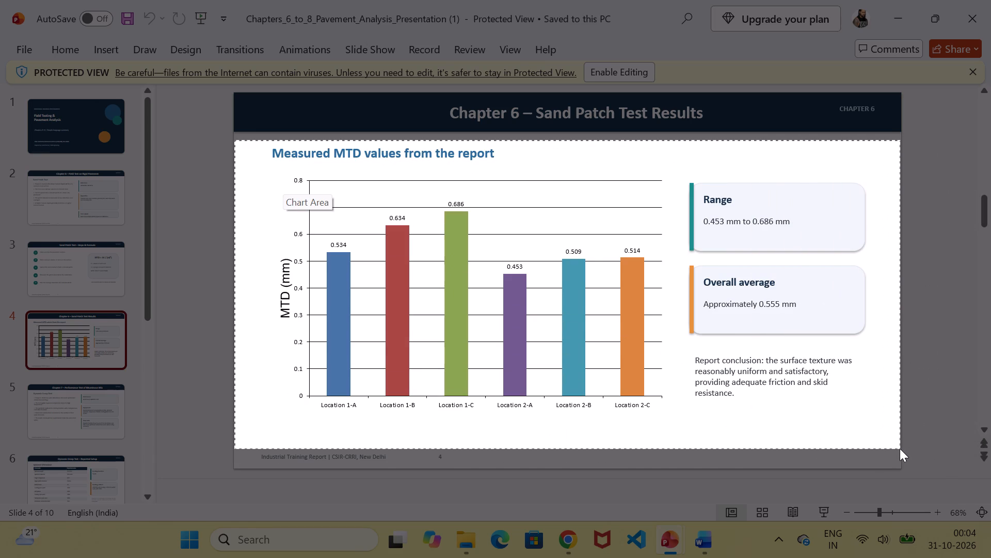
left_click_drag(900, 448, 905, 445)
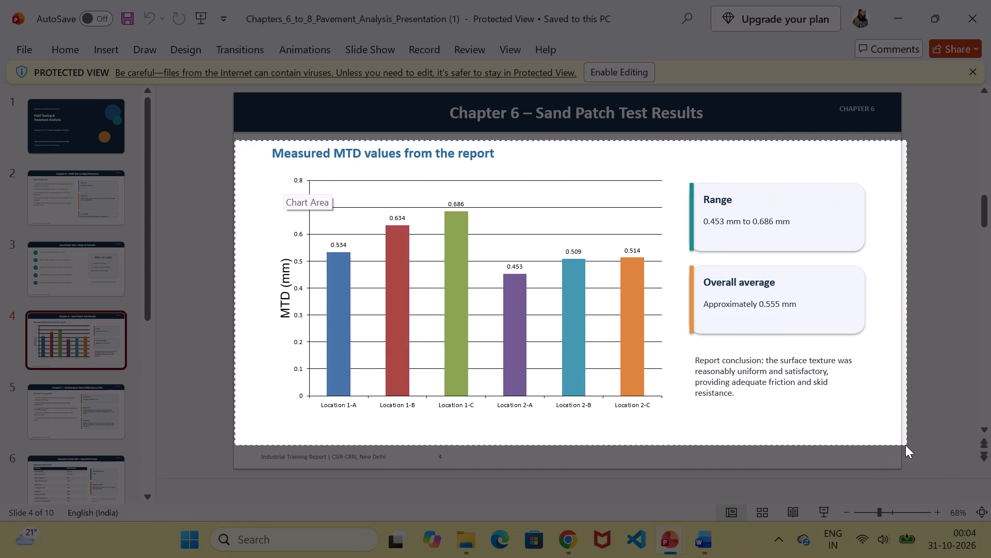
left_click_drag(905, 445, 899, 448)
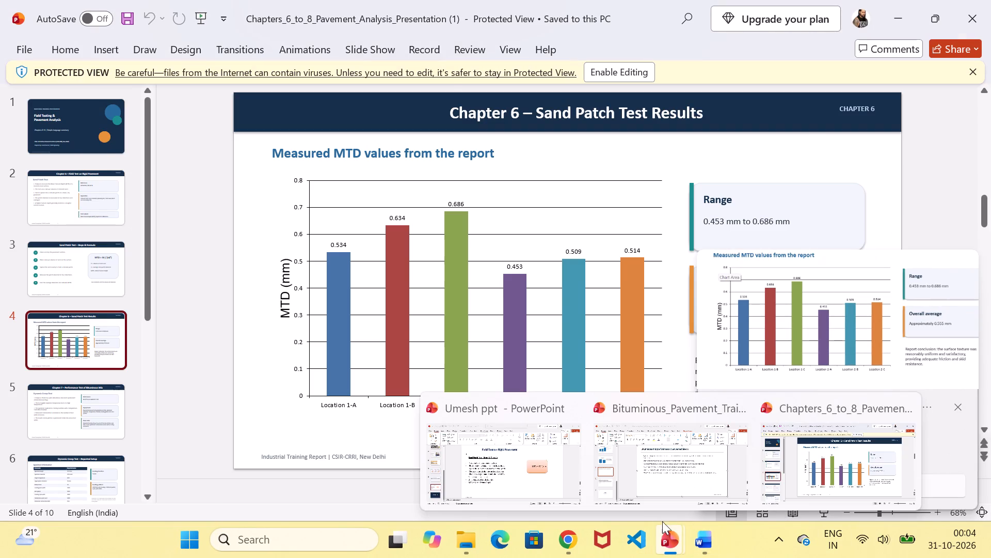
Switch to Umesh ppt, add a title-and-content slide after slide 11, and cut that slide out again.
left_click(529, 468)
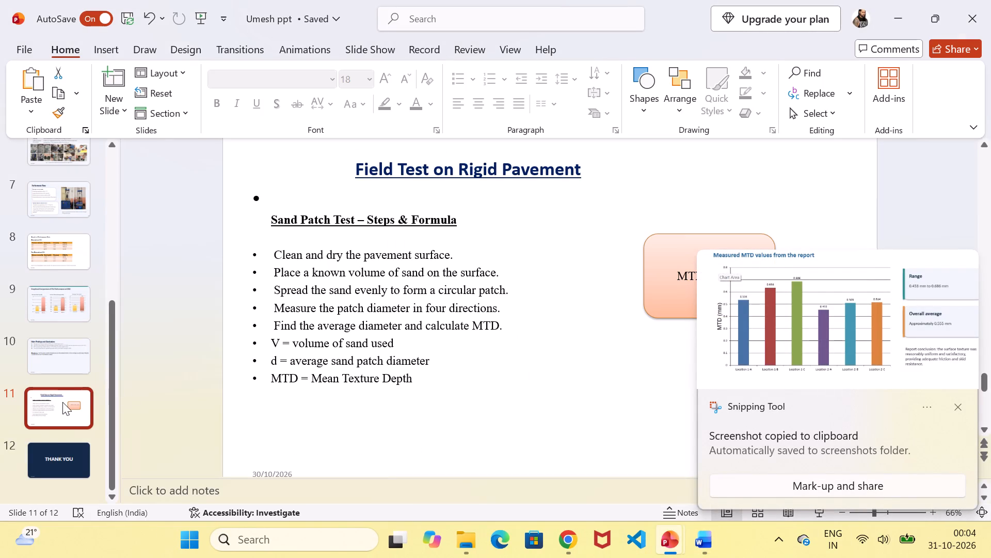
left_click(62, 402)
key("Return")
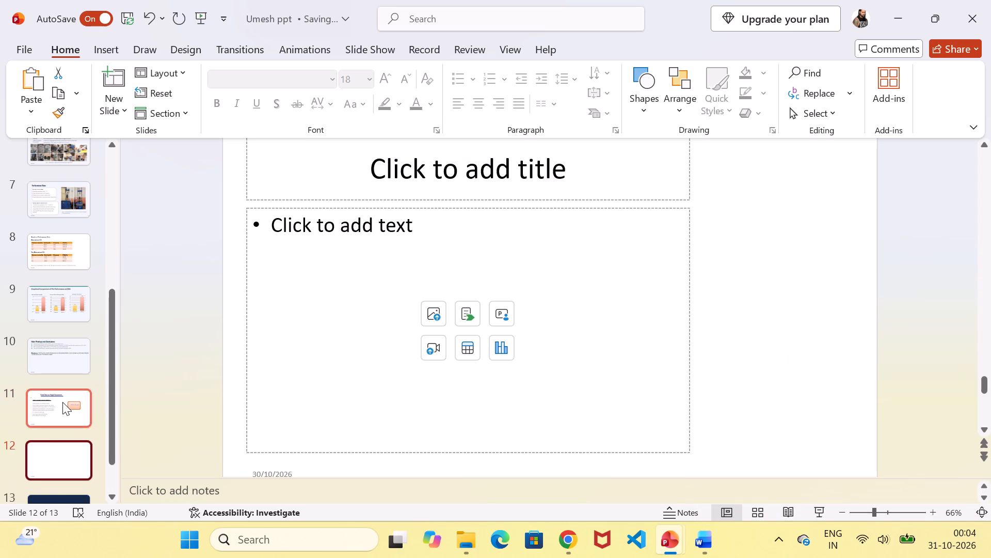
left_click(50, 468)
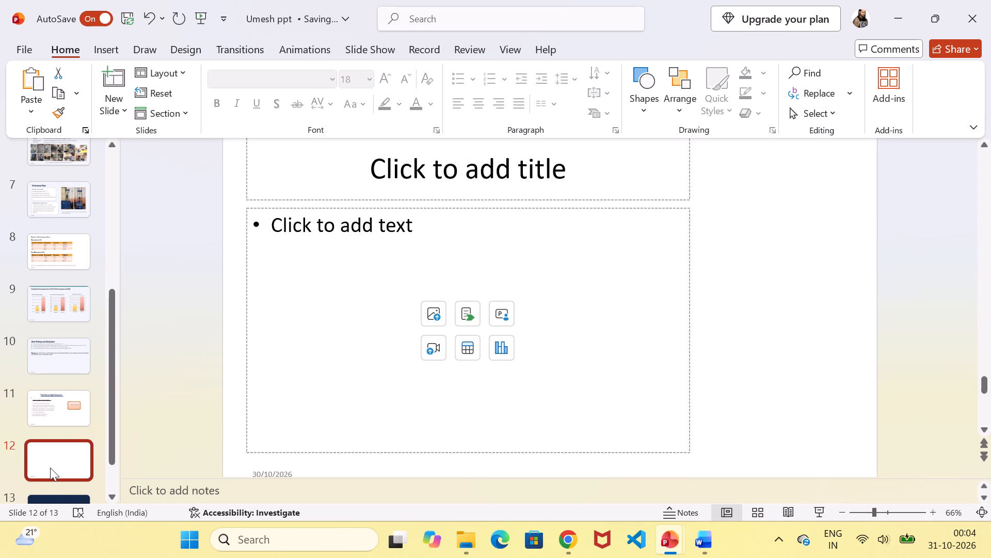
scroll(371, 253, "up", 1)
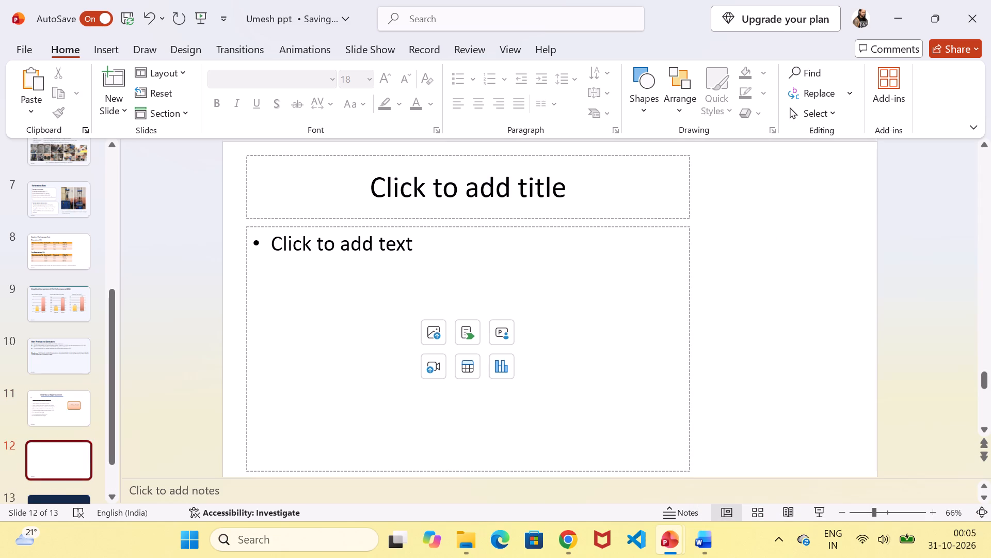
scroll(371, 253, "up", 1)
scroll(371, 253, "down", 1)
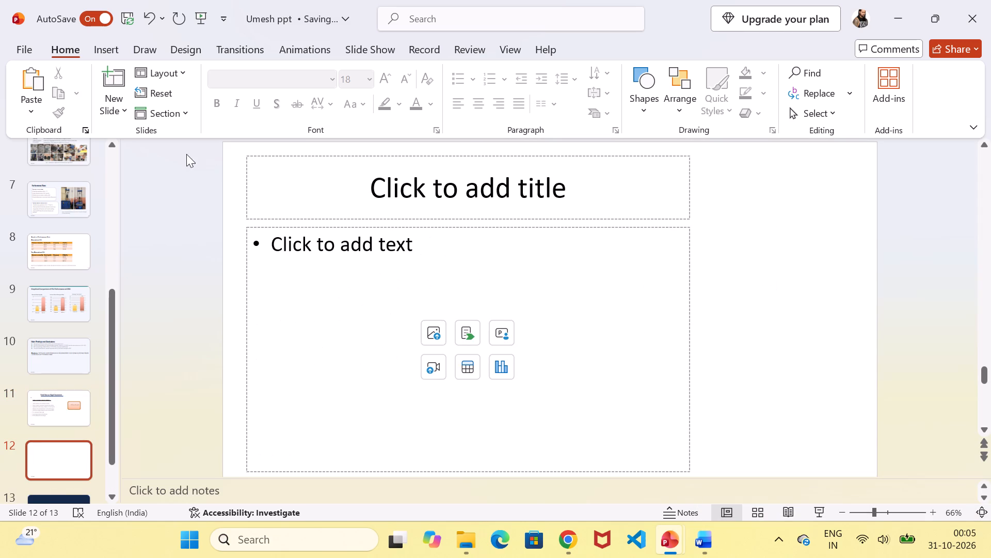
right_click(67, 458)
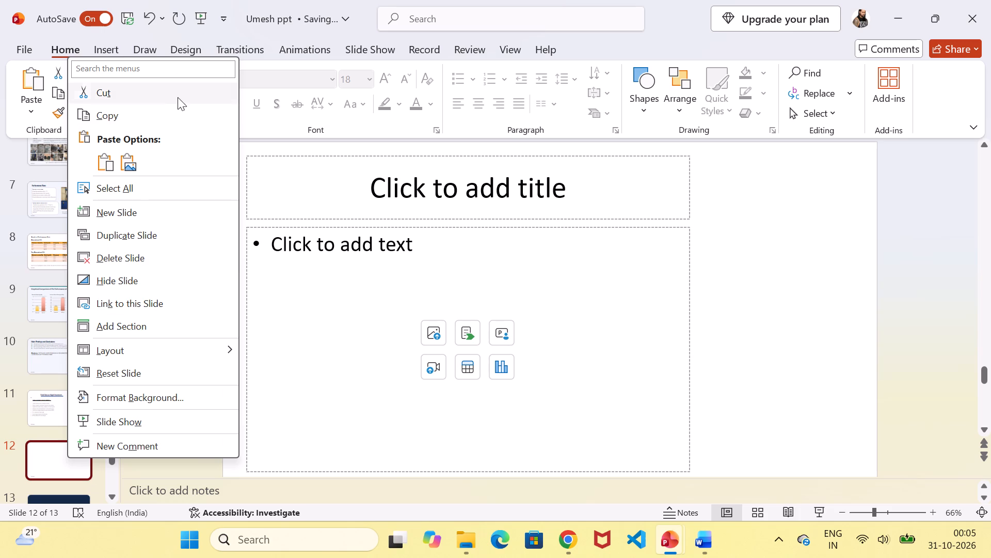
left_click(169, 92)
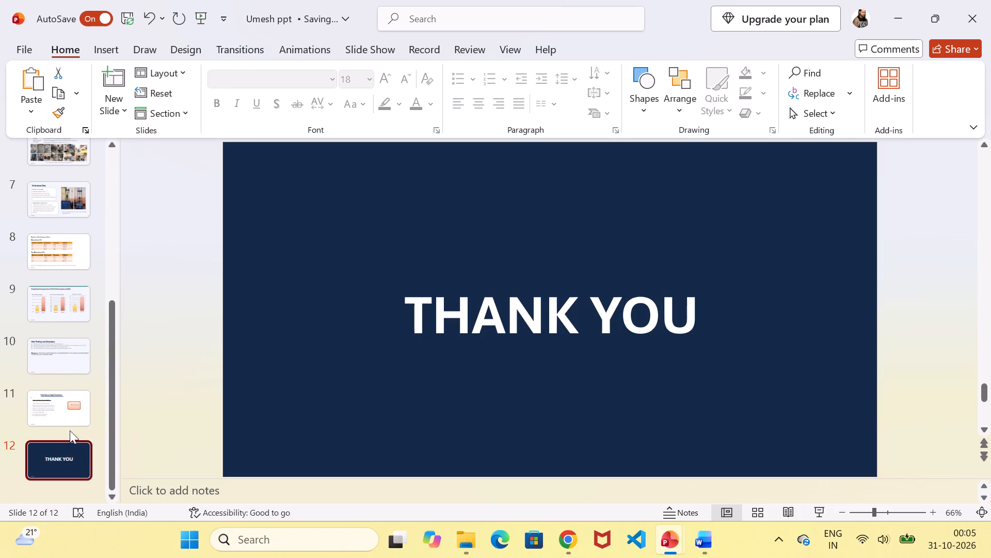
Add a slide with the Blank layout and place it as slide 12, just before the THANK YOU slide.
left_click(114, 116)
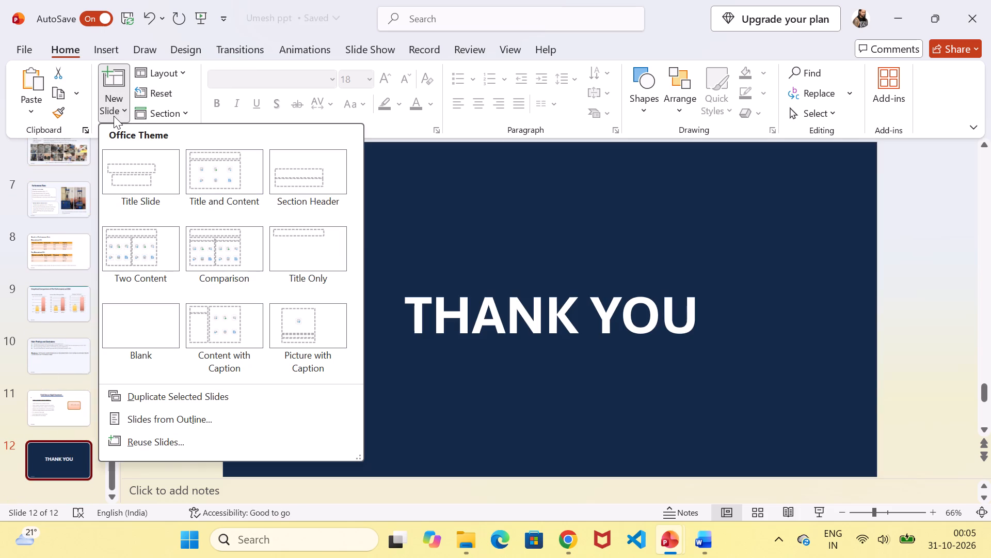
left_click(142, 321)
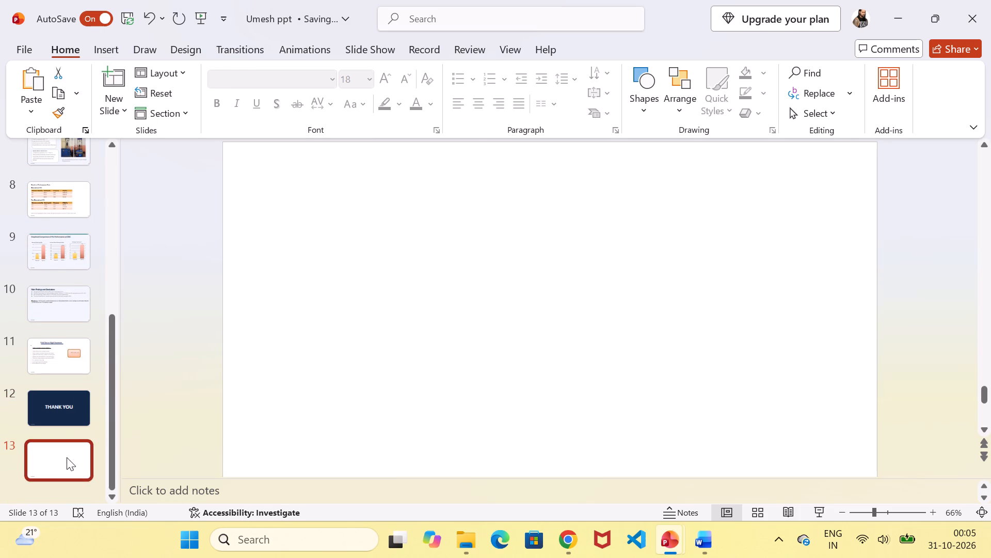
left_click_drag(67, 457, 66, 395)
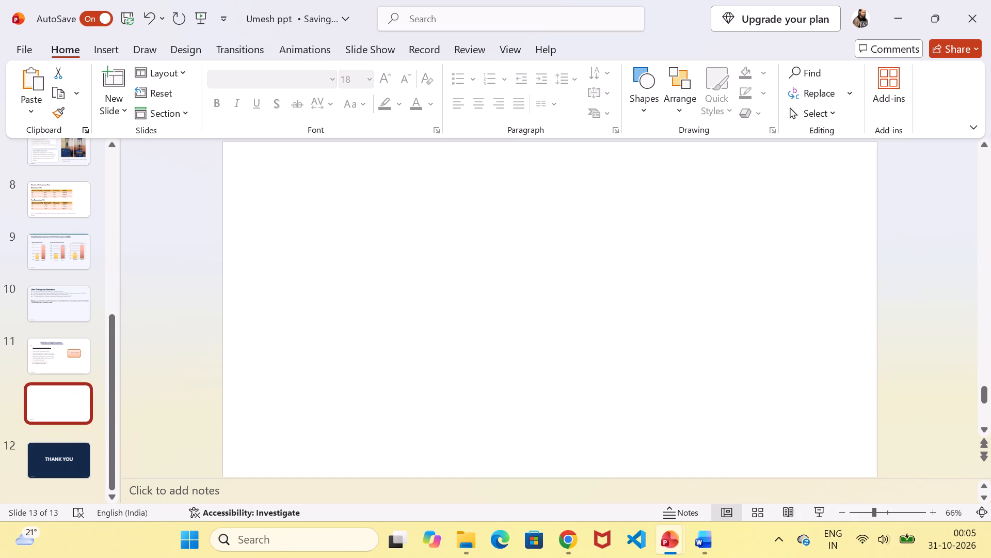
left_click_drag(66, 395, 66, 398)
left_click(321, 213)
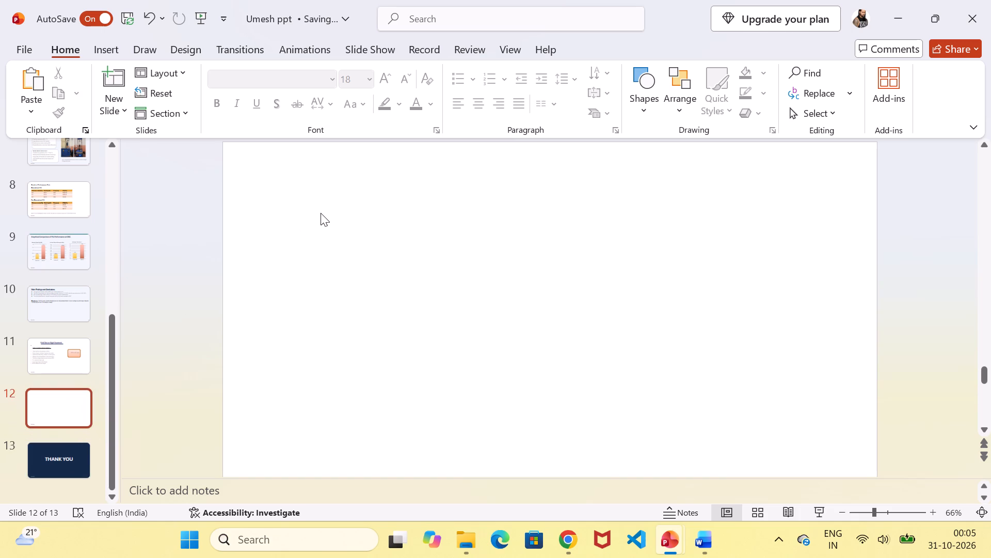
Paste the cut title-and-content slide four times between blank slide 12 and the THANK YOU slide.
key("ctrl+v")
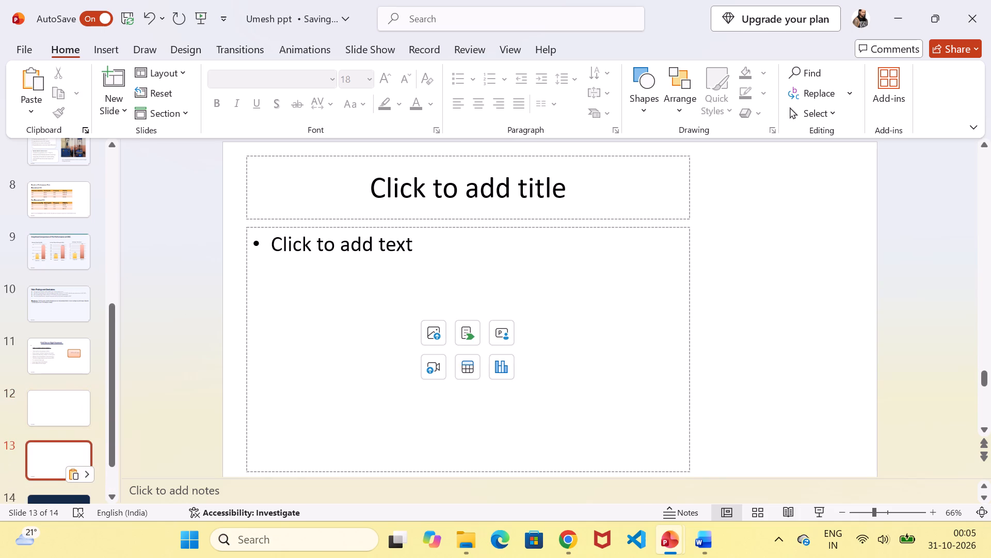
key("ctrl+v")
left_click(323, 263)
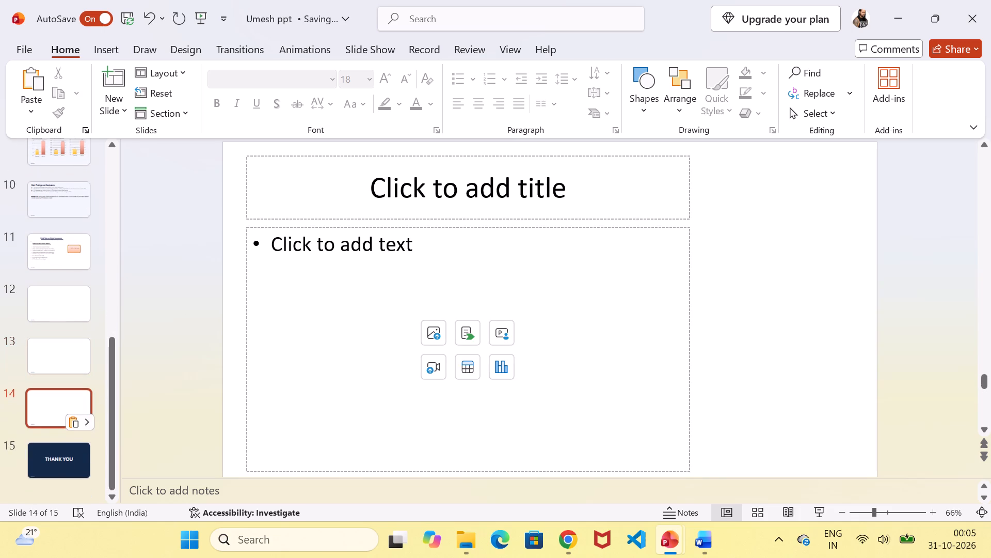
key("ctrl+v")
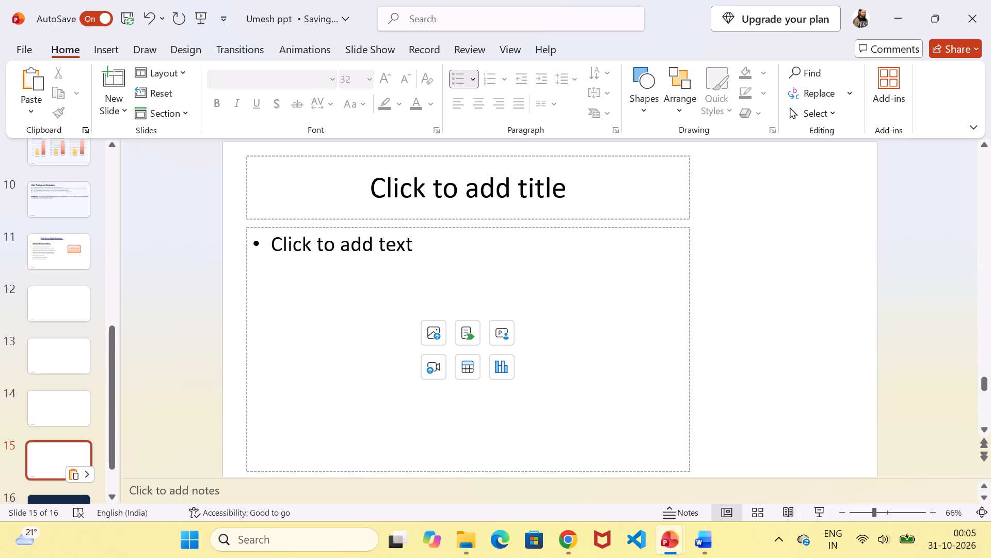
left_click(62, 291)
key("ctrl+v")
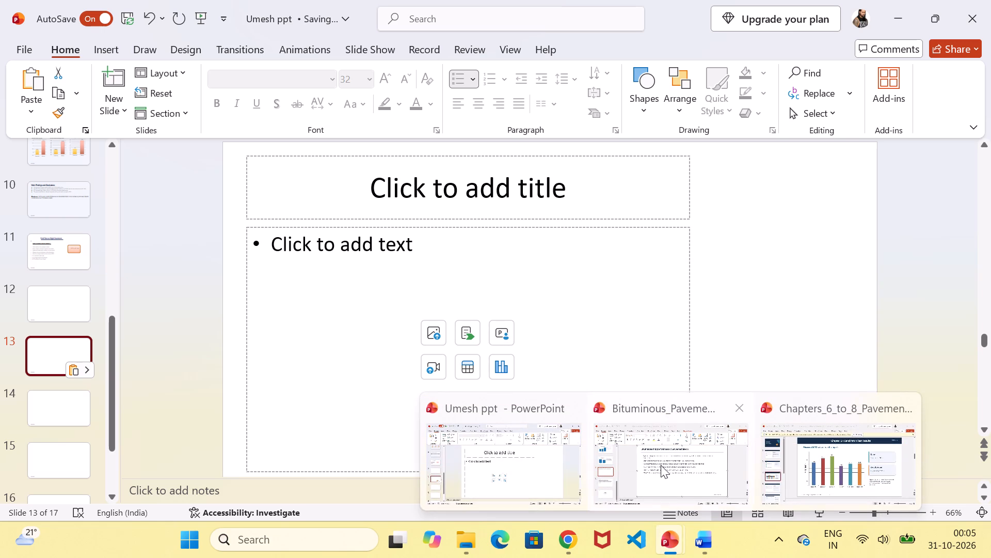
Switch to the Chapters_6_to_8 presentation and snip slide 4's Measured MTD values heading, chart, result cards and conclusion text.
left_click(838, 453)
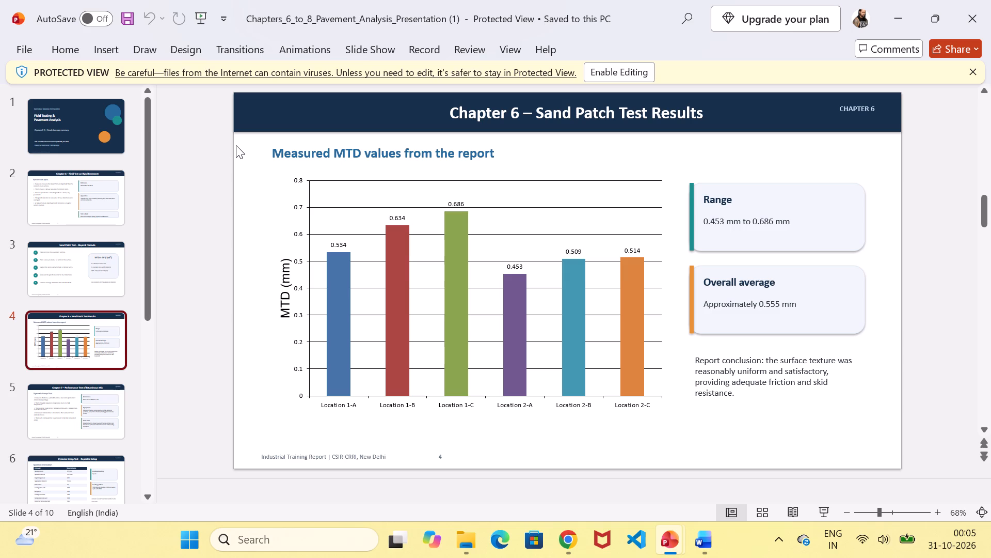
key("shift+super+s")
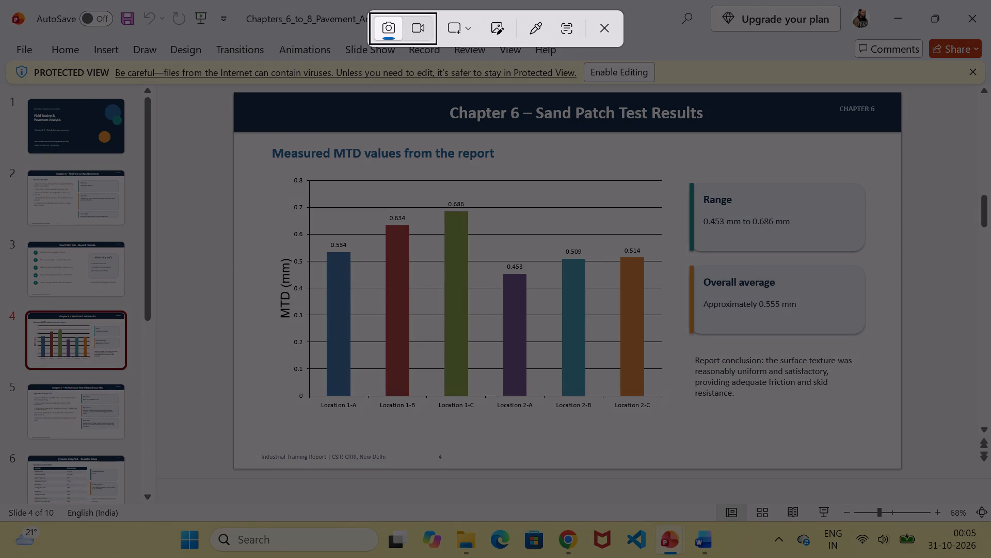
left_click_drag(234, 141, 942, 443)
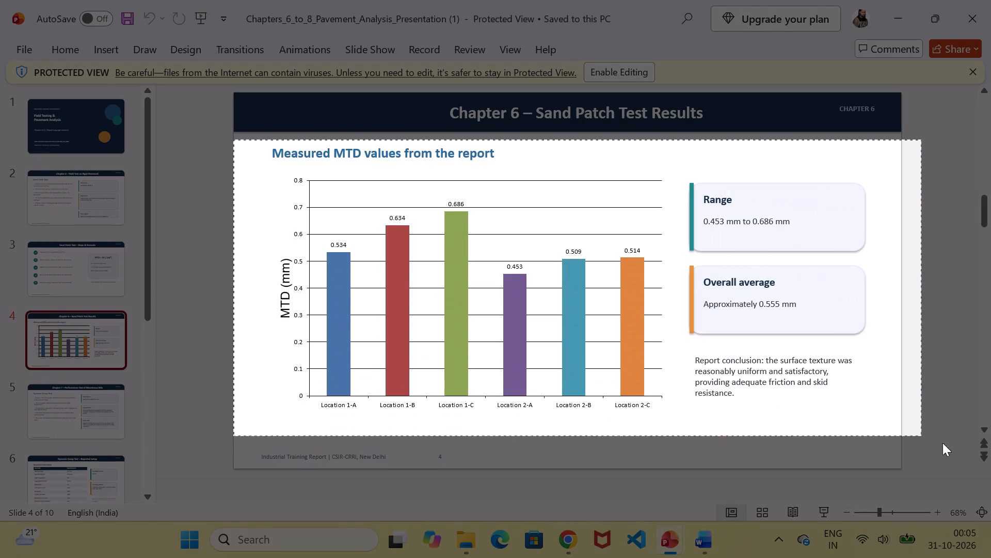
left_click_drag(942, 443, 907, 446)
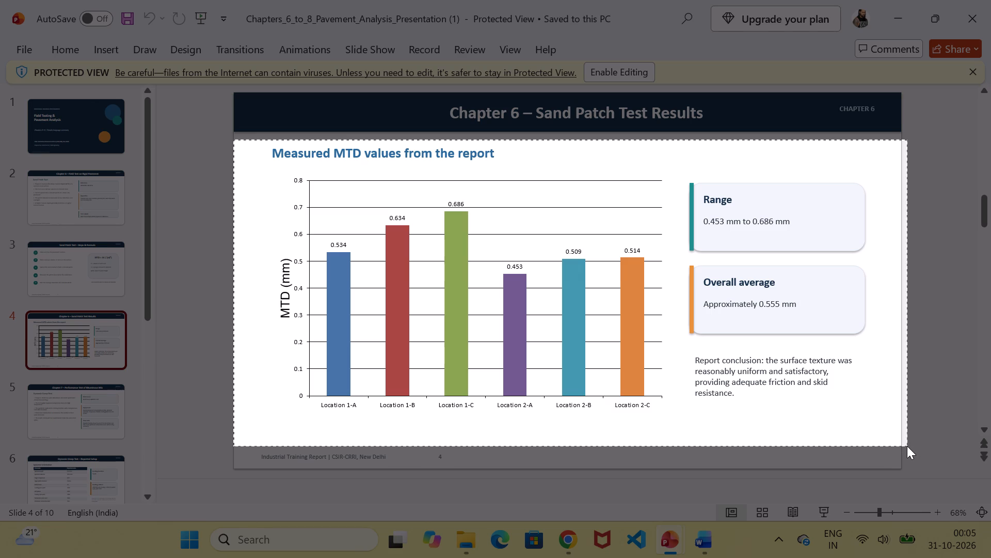
left_click_drag(907, 446, 901, 435)
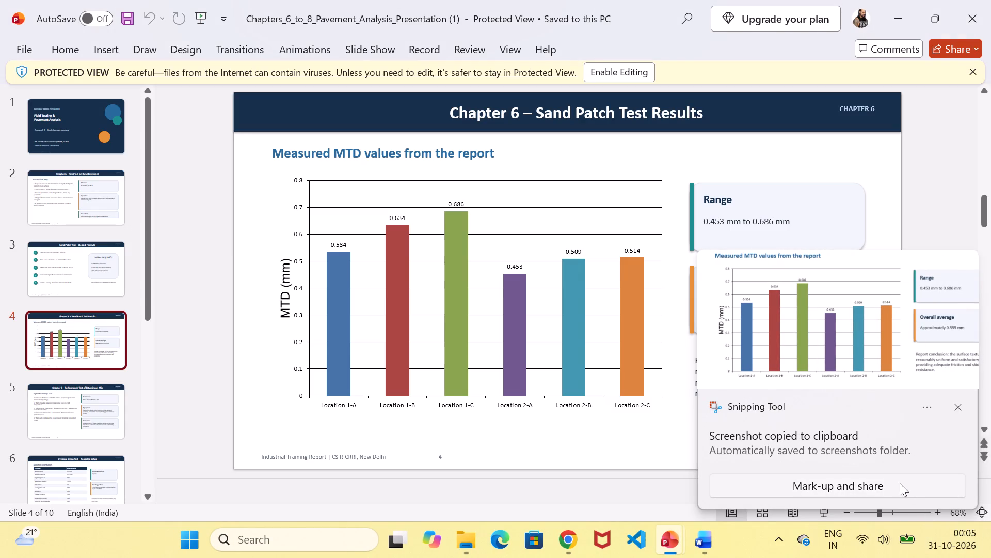
left_click(900, 483)
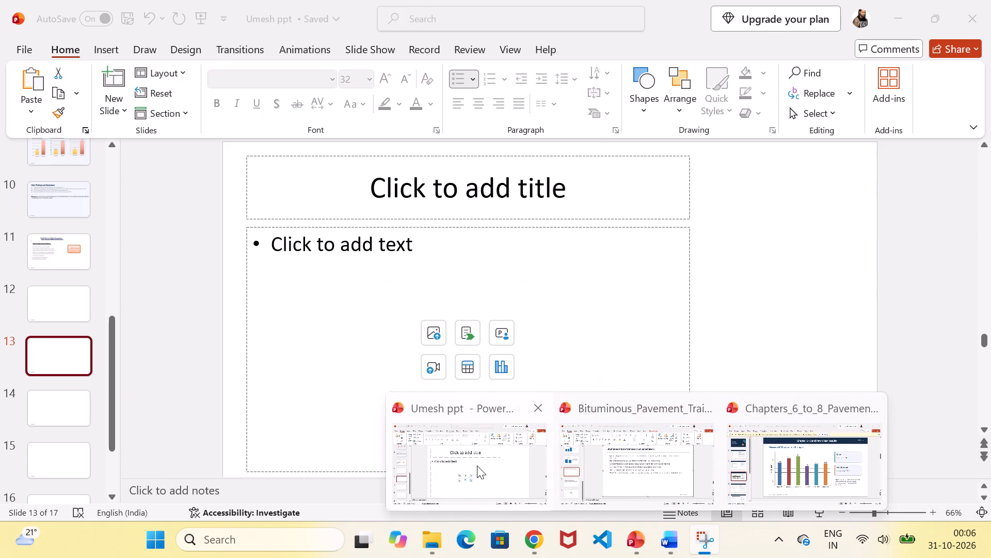
Return to Umesh ppt and paste the captured MTD chart picture onto blank slide 12.
left_click(477, 466)
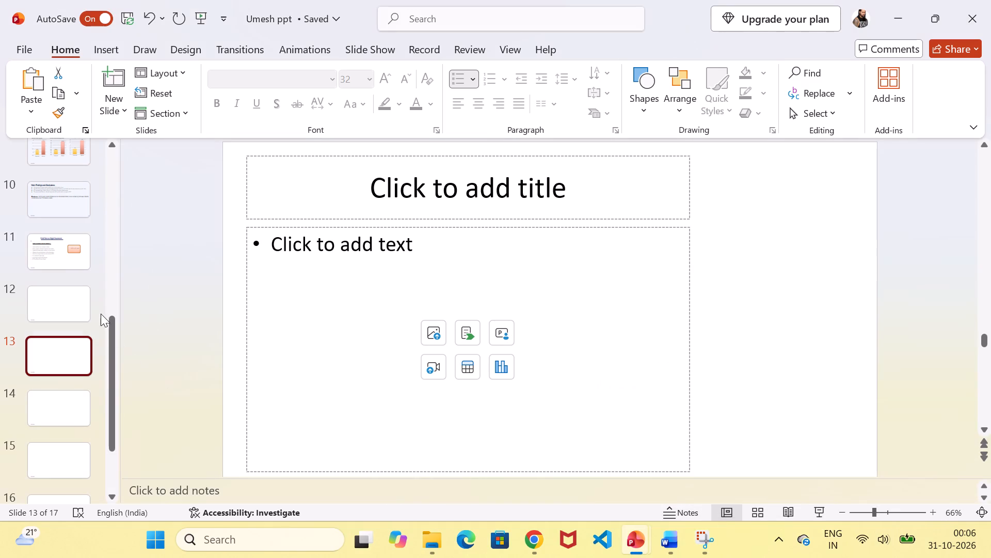
left_click(70, 294)
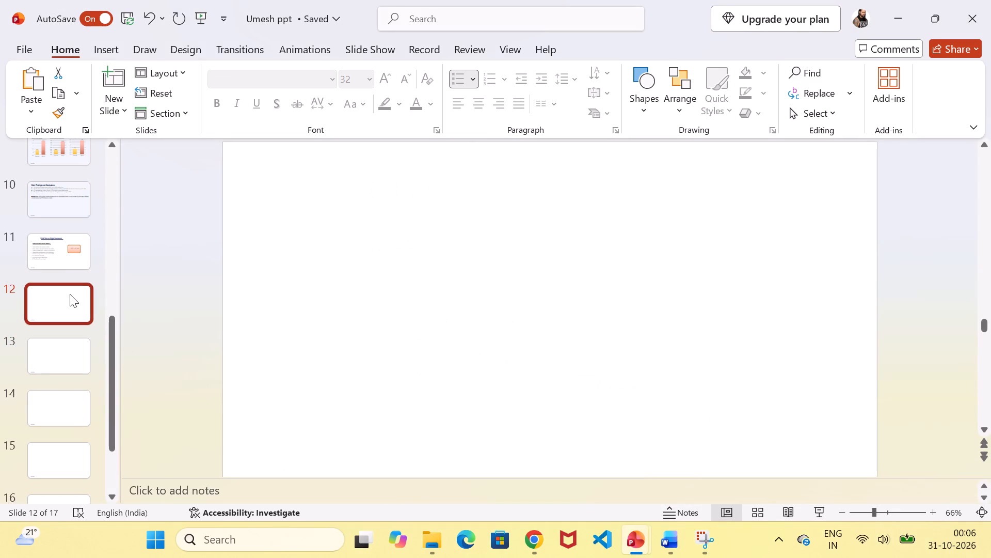
key("ctrl+v")
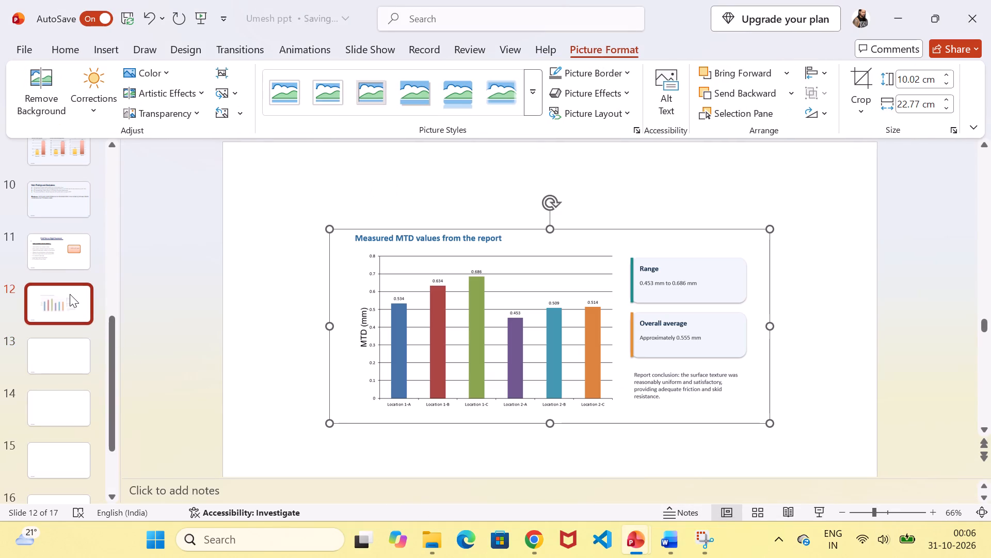
Stretch the MTD chart picture on slide 12 outward toward the slide's left and upper edges.
left_click(445, 292)
scroll(445, 292, "left", 1)
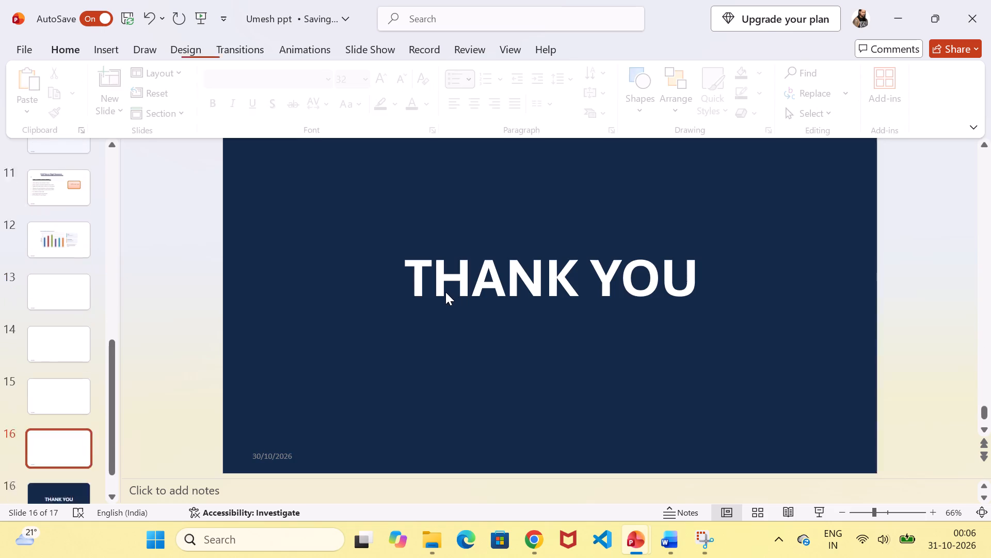
scroll(445, 292, "left", 1)
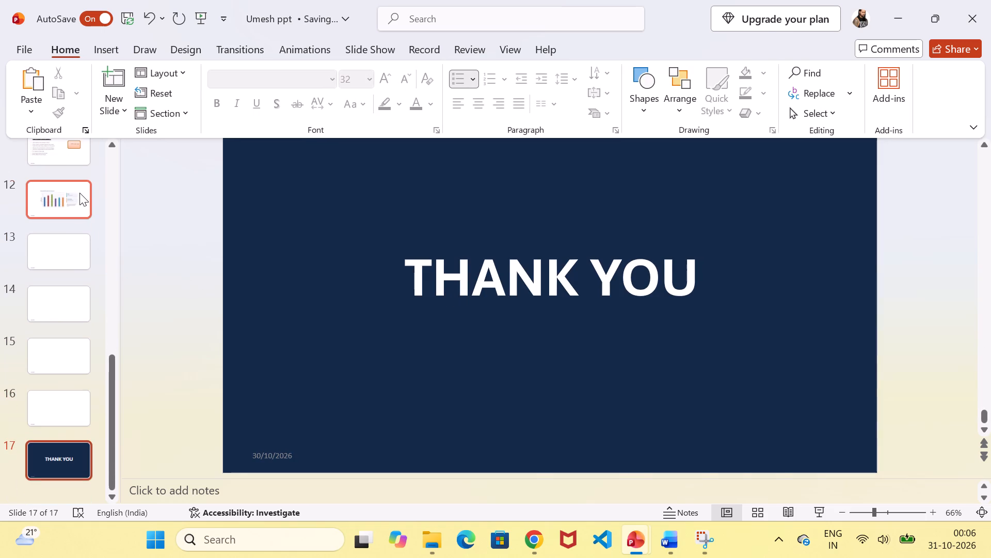
left_click(79, 193)
left_click(407, 272)
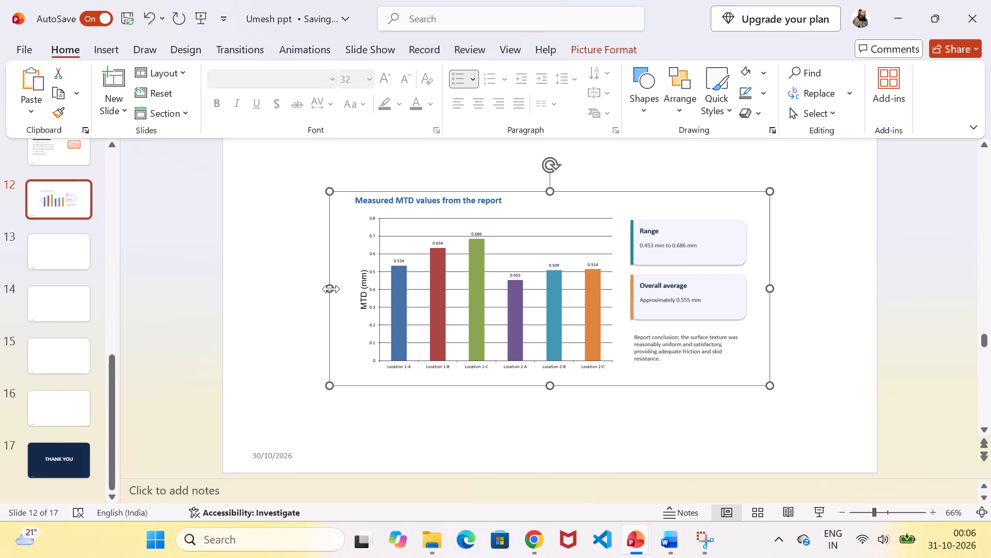
left_click_drag(331, 289, 245, 281)
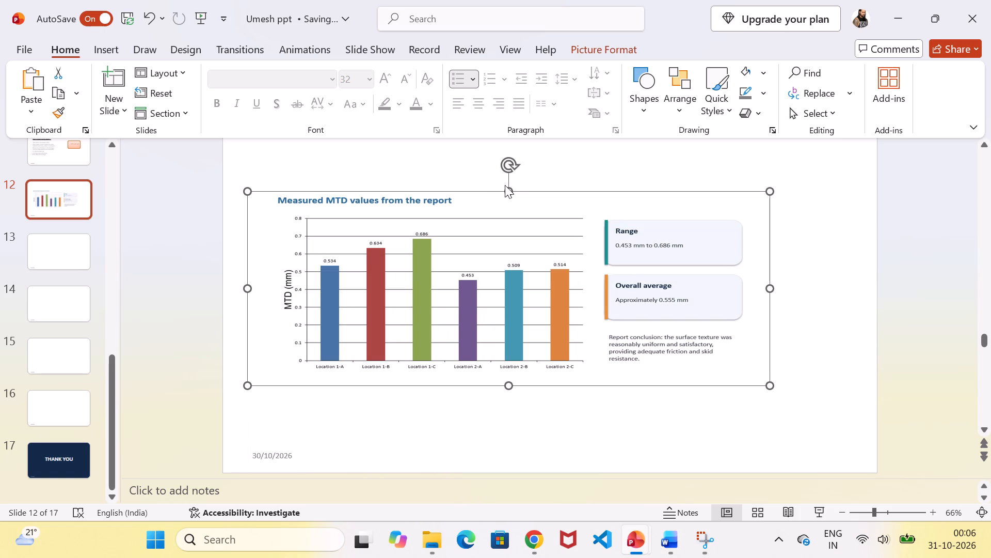
left_click_drag(506, 191, 506, 159)
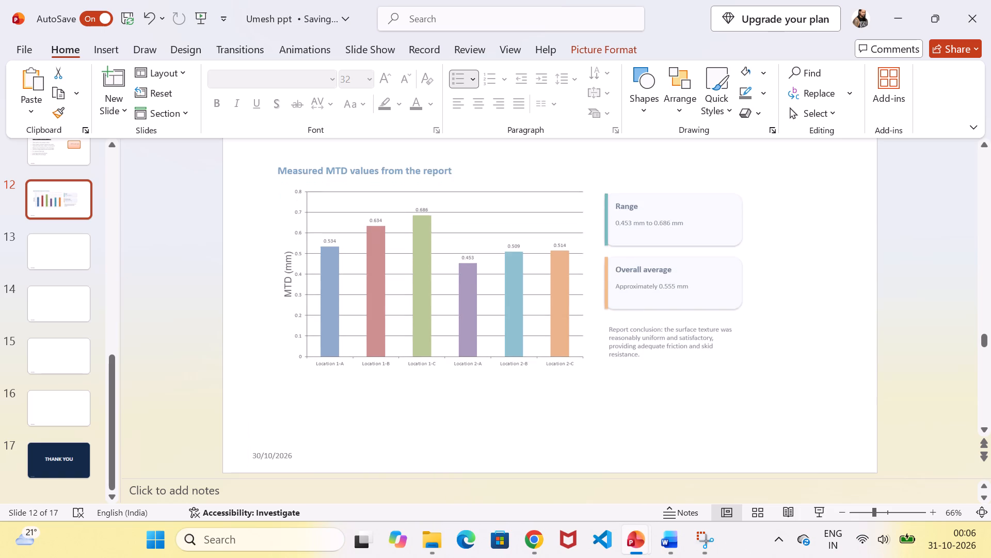
left_click_drag(506, 159, 507, 151)
scroll(507, 151, "up", 1)
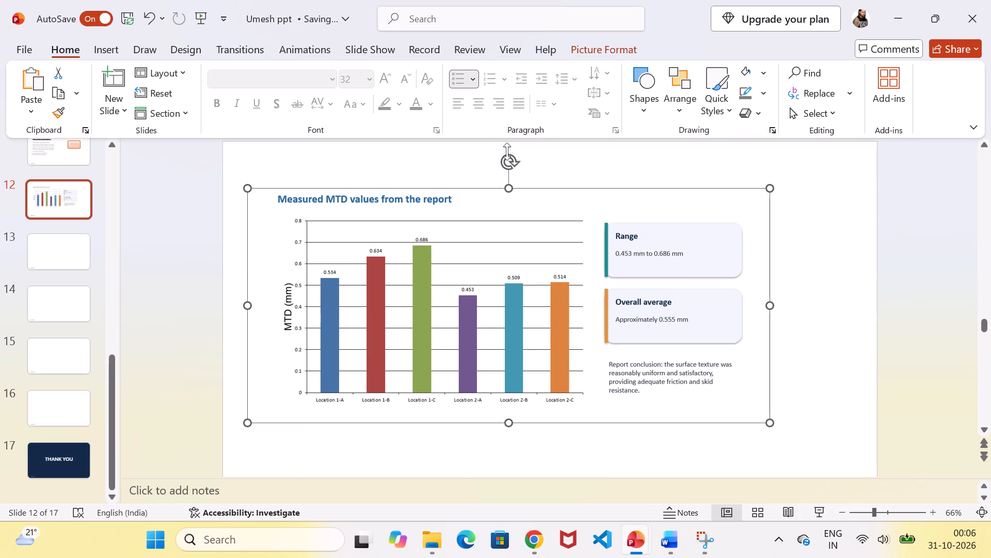
scroll(507, 151, "up", 1)
left_click_drag(512, 185, 512, 158)
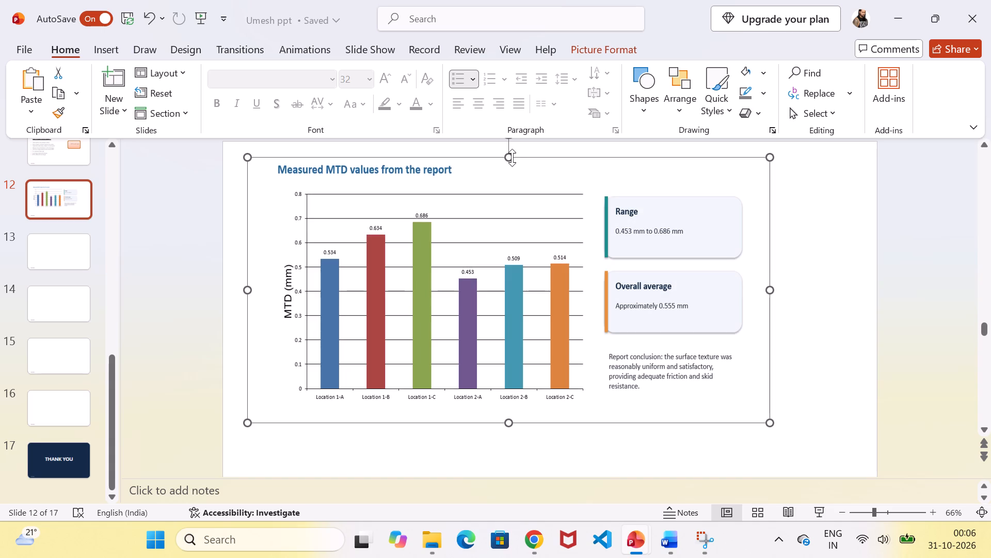
Widen the MTD chart picture toward the slide's right edge so it nearly spans the slide width.
left_click(624, 377)
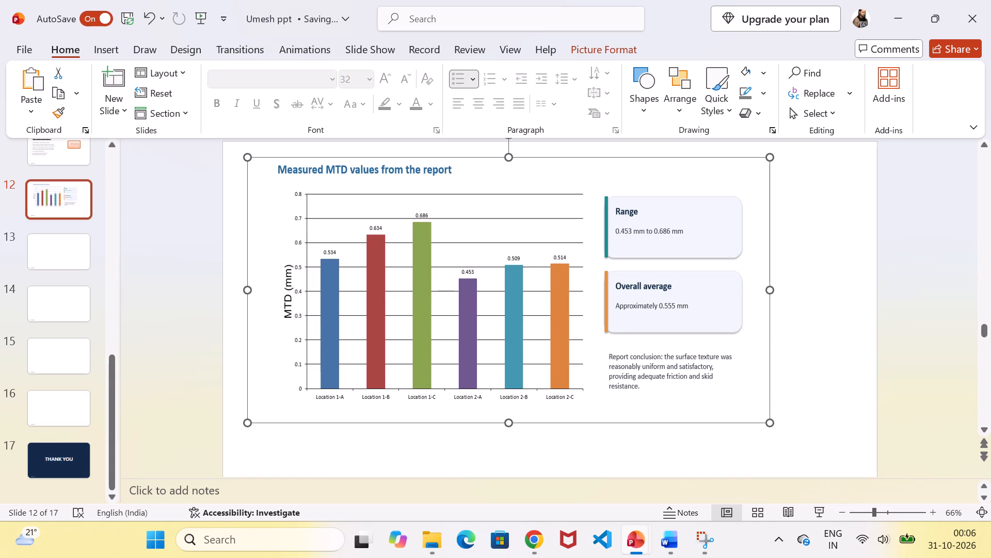
left_click(624, 377)
left_click(640, 357)
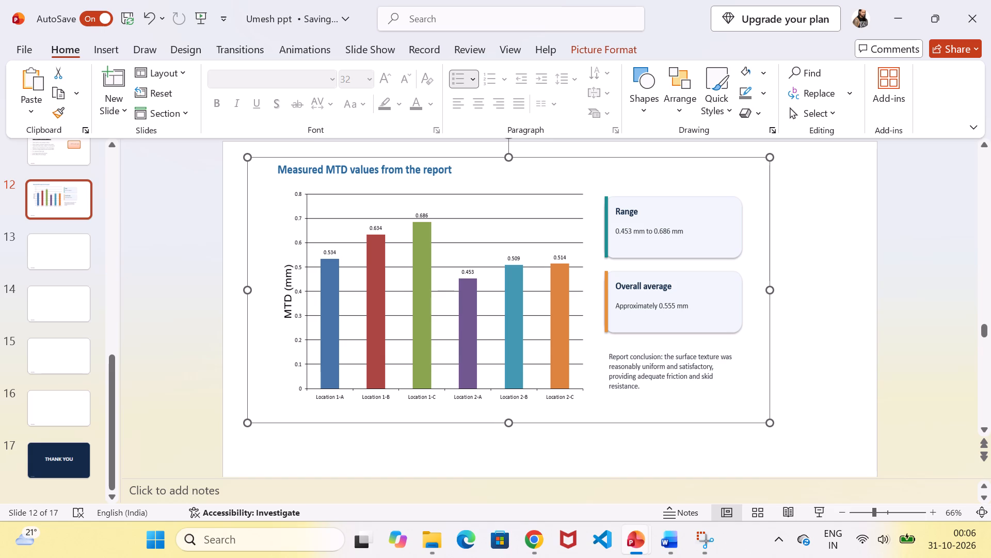
left_click(614, 357)
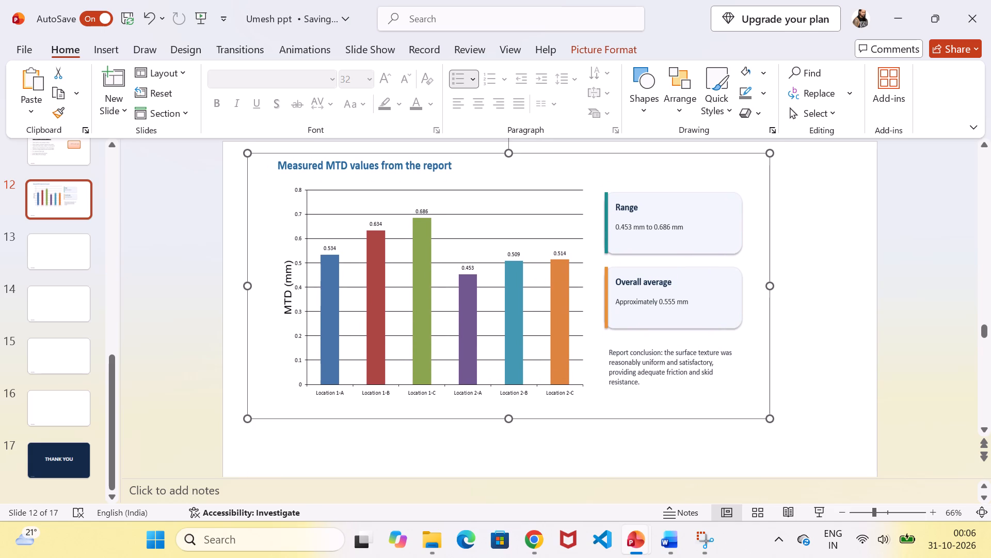
left_click_drag(772, 287, 841, 281)
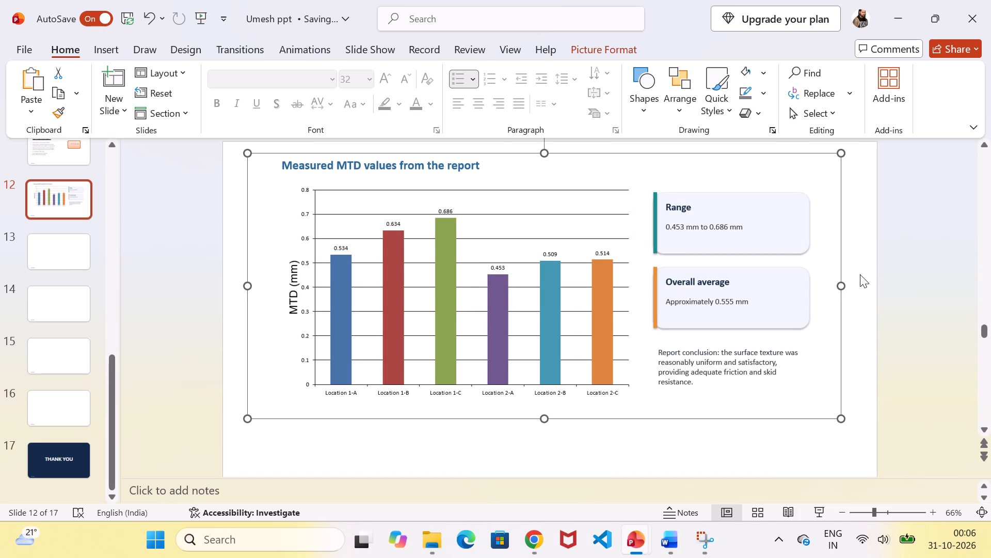
left_click_drag(841, 287, 854, 287)
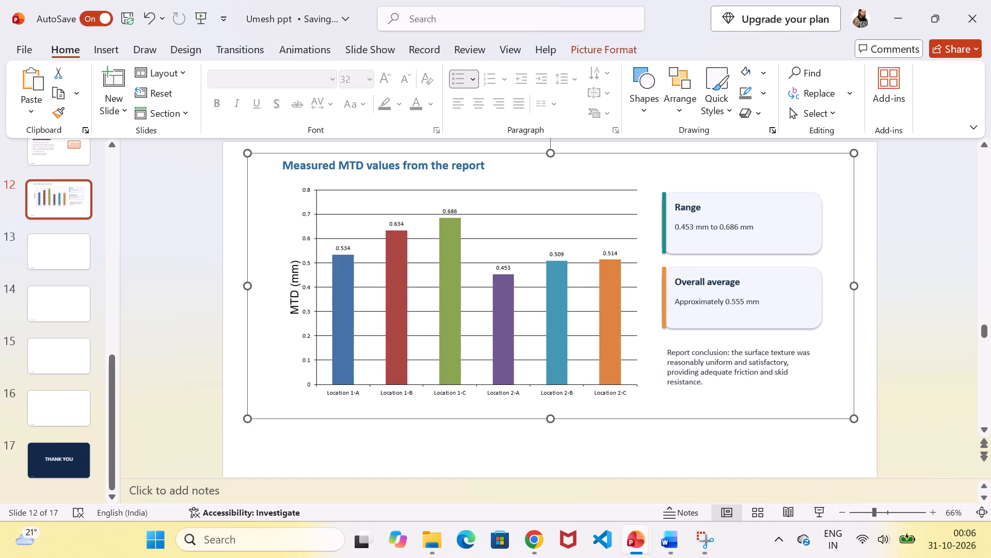
right_click(729, 432)
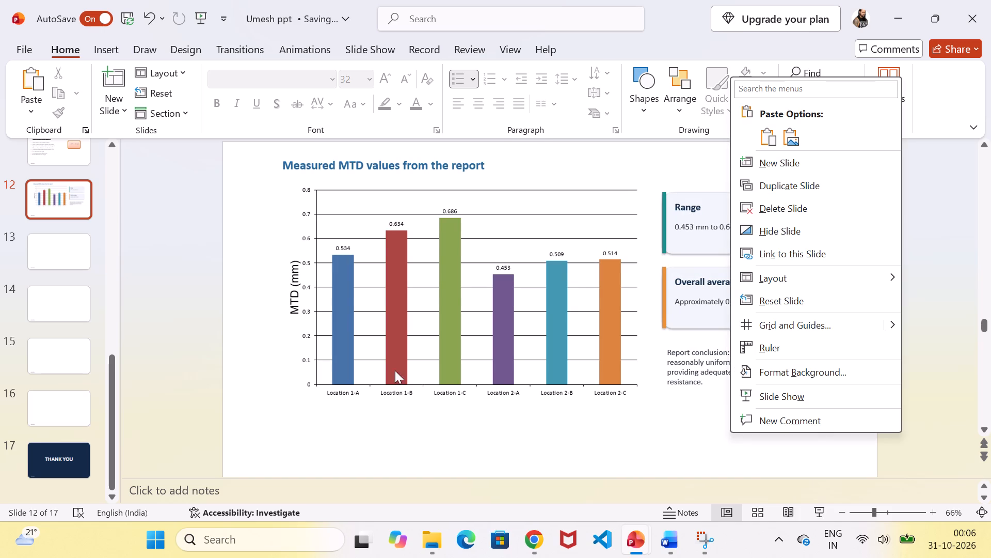
left_click(175, 298)
Move the enlarged MTD chart picture on slide 12 slightly down and to the left.
scroll(373, 302, "up", 1)
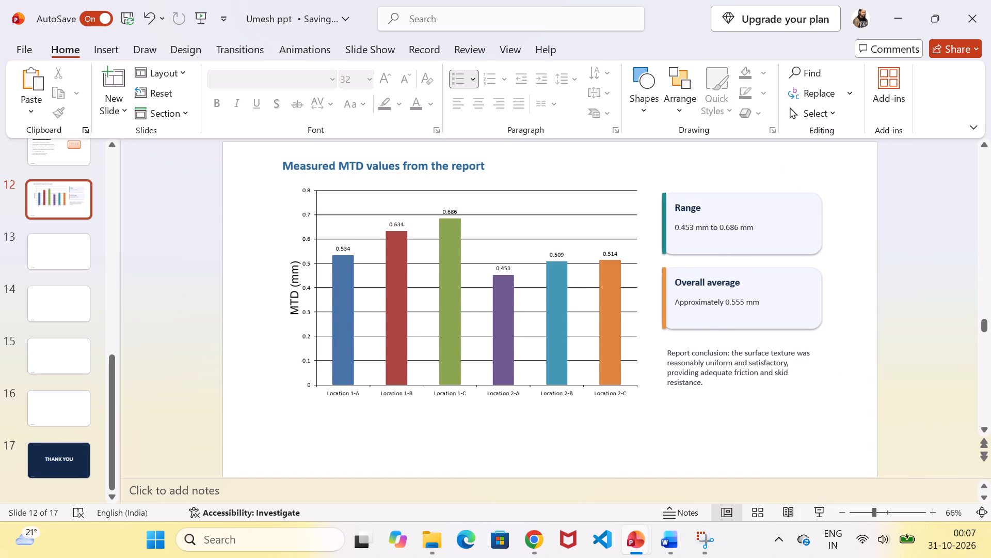
scroll(373, 302, "up", 1)
scroll(373, 302, "down", 1)
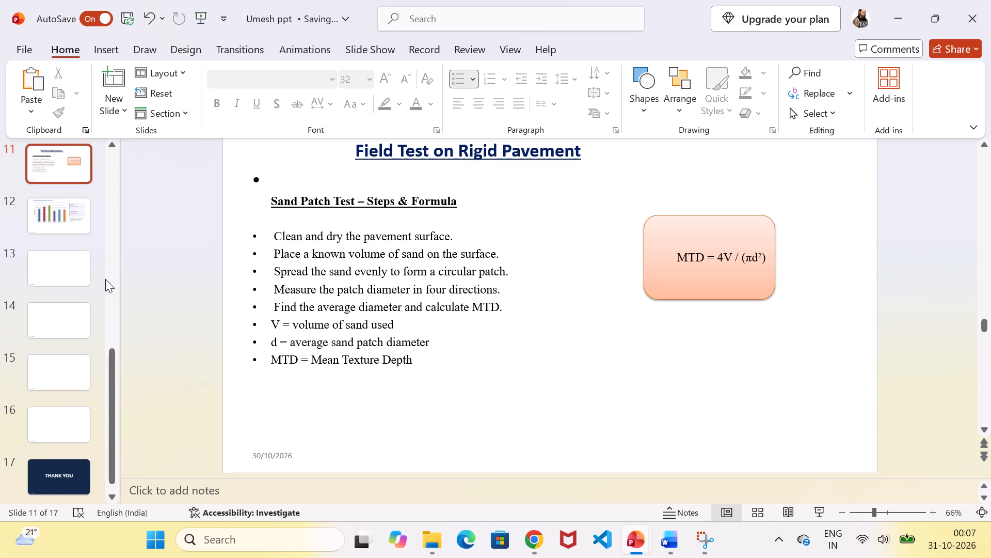
left_click(71, 216)
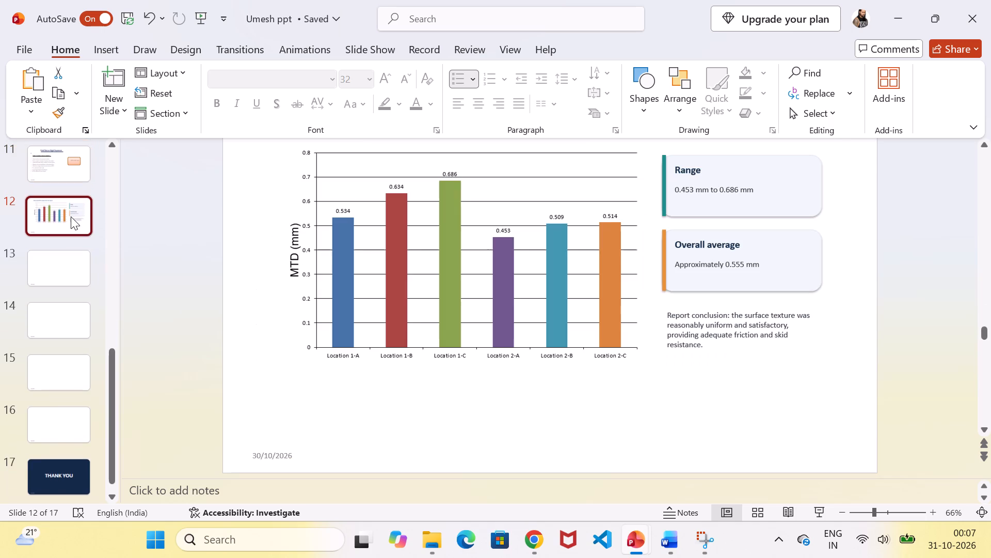
scroll(337, 242, "up", 1)
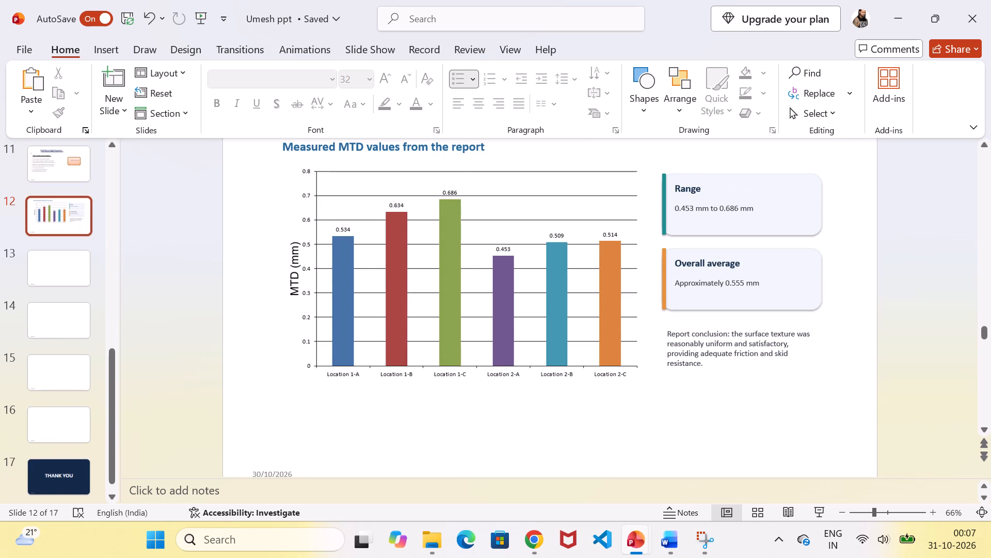
scroll(337, 242, "up", 1)
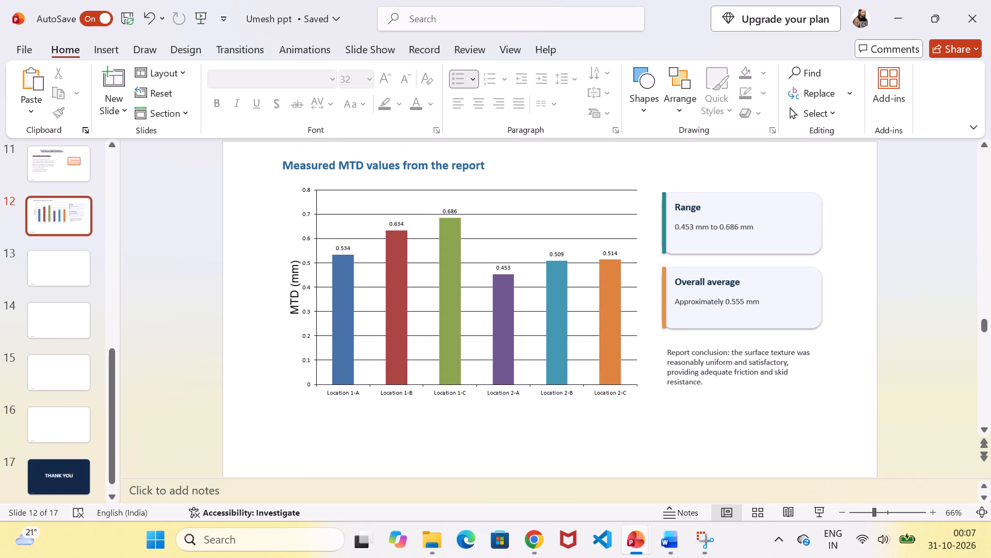
left_click_drag(283, 169, 295, 175)
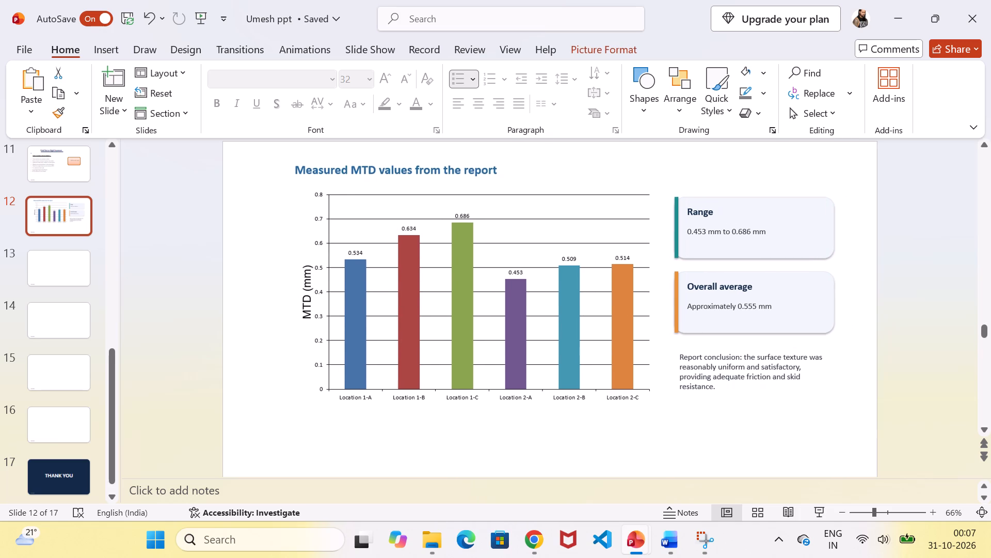
left_click_drag(295, 175, 277, 178)
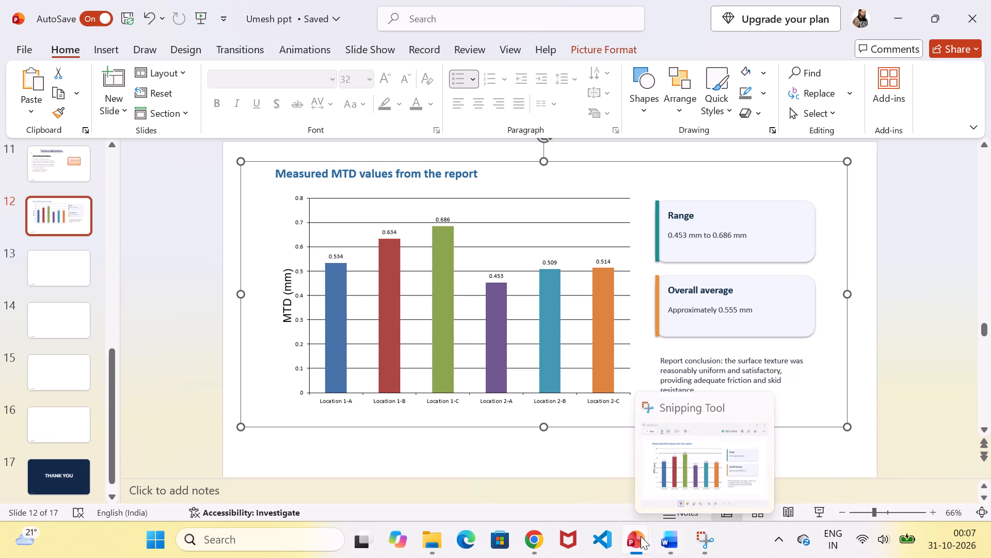
Switch to the Chapters_6_to_8 presentation and enable editing for it.
left_click(768, 482)
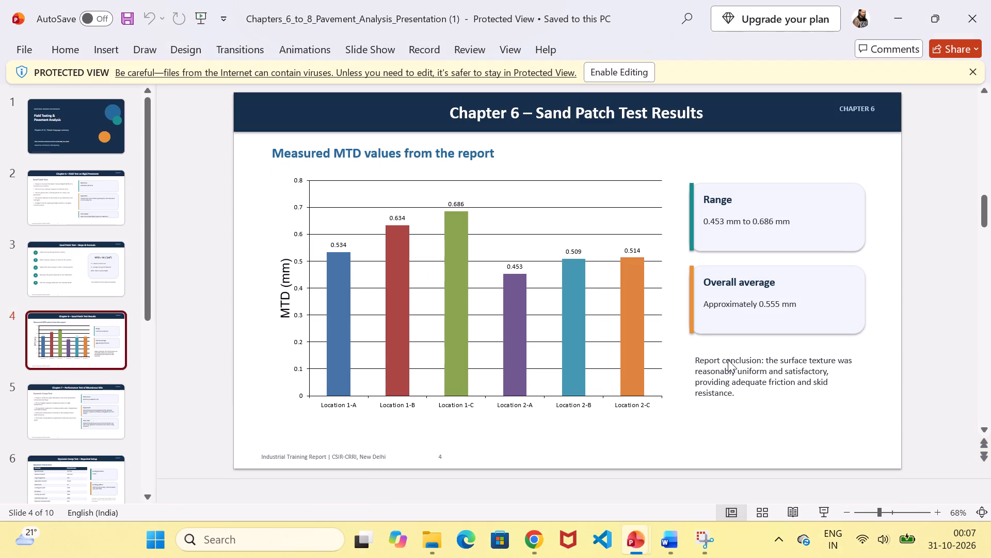
left_click_drag(690, 362, 733, 362)
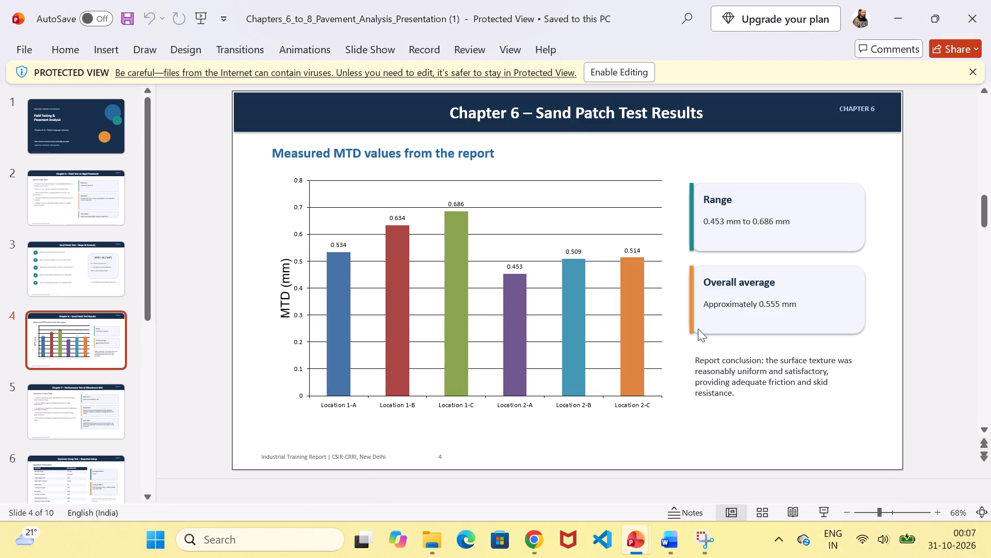
left_click(620, 66)
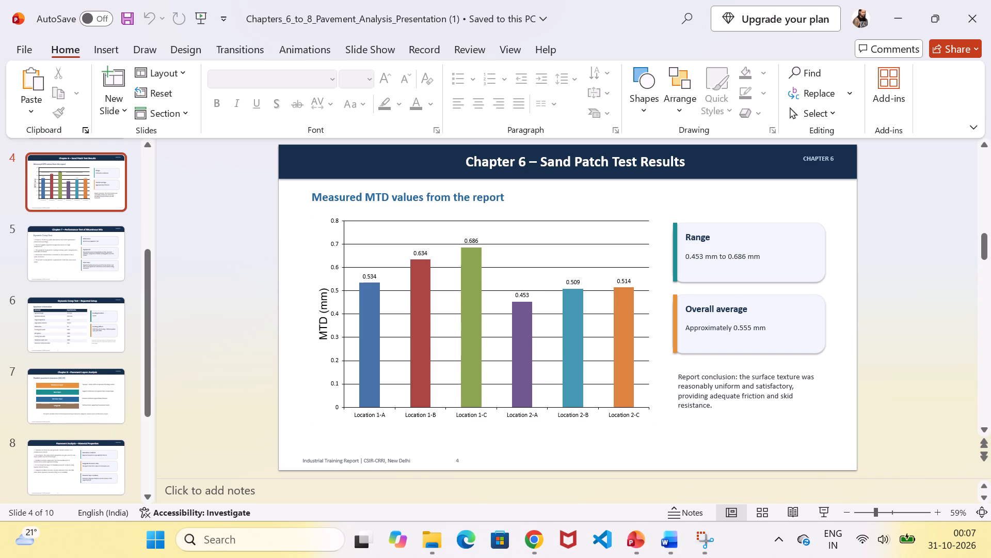
Delete the word "Report" from the start of the conclusion text on the Sand Patch Test Results slide.
left_click(699, 378)
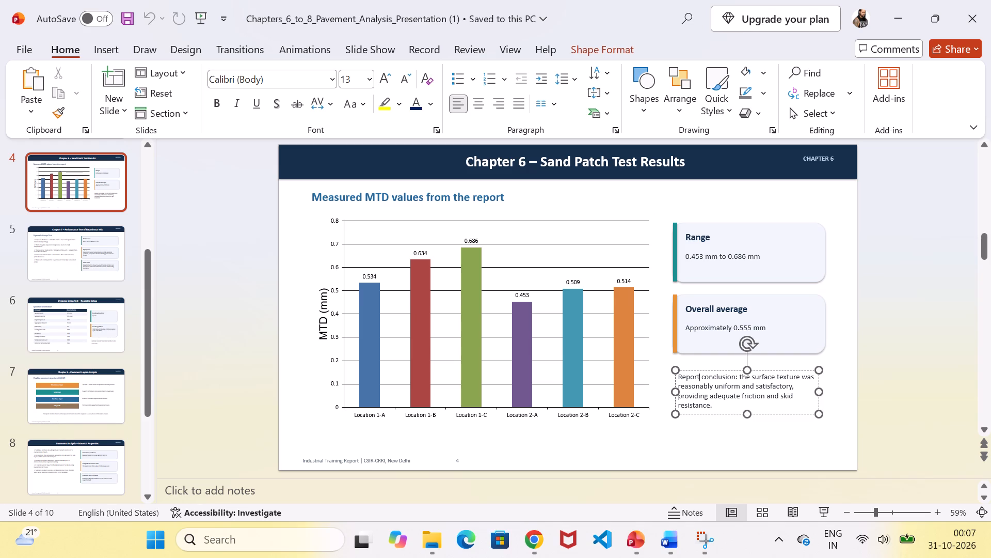
key("BackSpace")
key("BackSpace")
key("BackSpace")
key("BackSpace")
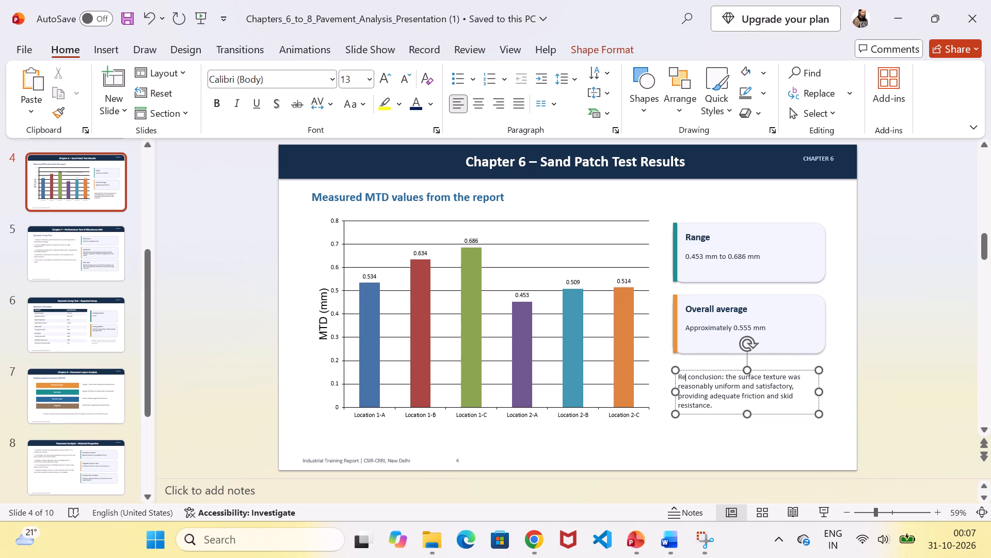
key("BackSpace")
key("BackSpace")
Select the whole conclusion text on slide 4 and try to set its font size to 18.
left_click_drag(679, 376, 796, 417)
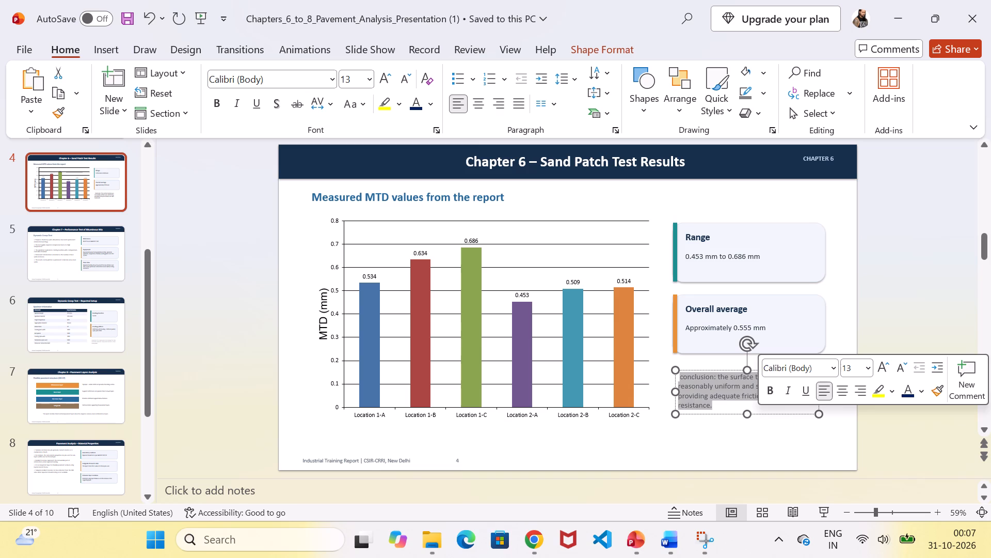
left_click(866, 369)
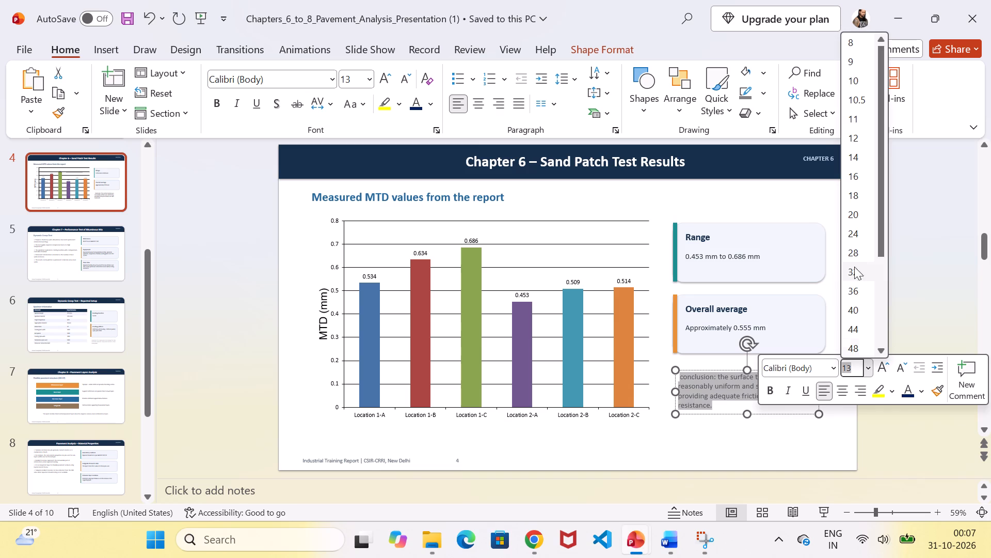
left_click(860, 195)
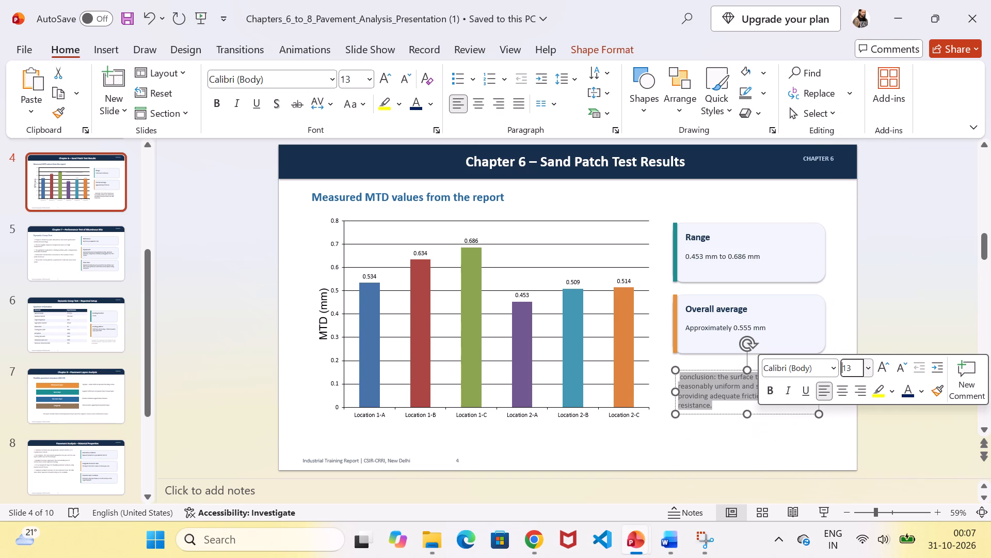
Change the font of the selected conclusion text on slide 4 to Times New Roman.
left_click(830, 368)
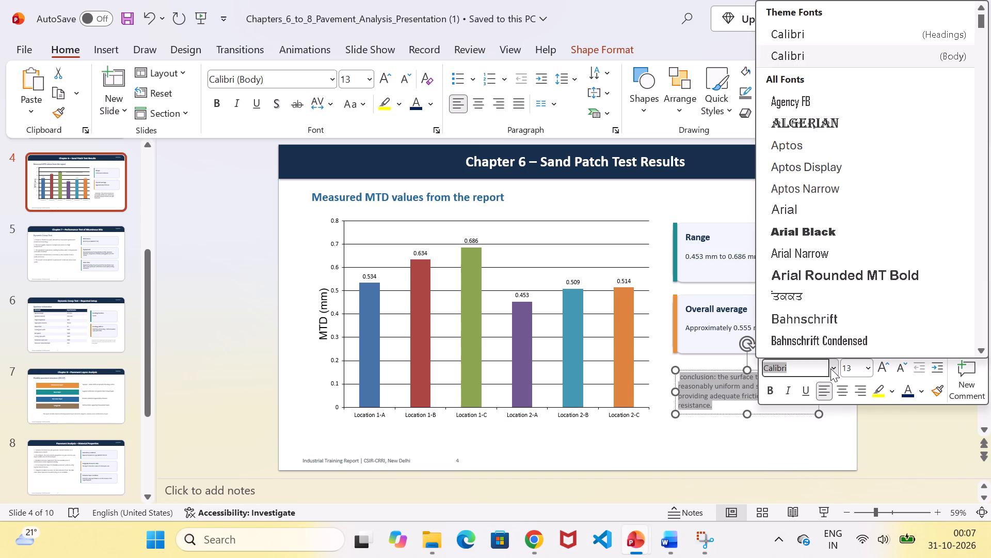
left_click(811, 368)
key("BackSpace")
key("BackSpace")
key("BackSpace")
key("BackSpace")
key("BackSpace")
key("BackSpace")
key("BackSpace")
key("BackSpace")
key("BackSpace")
key("BackSpace")
key("BackSpace")
key("BackSpace")
key("BackSpace")
key("BackSpace")
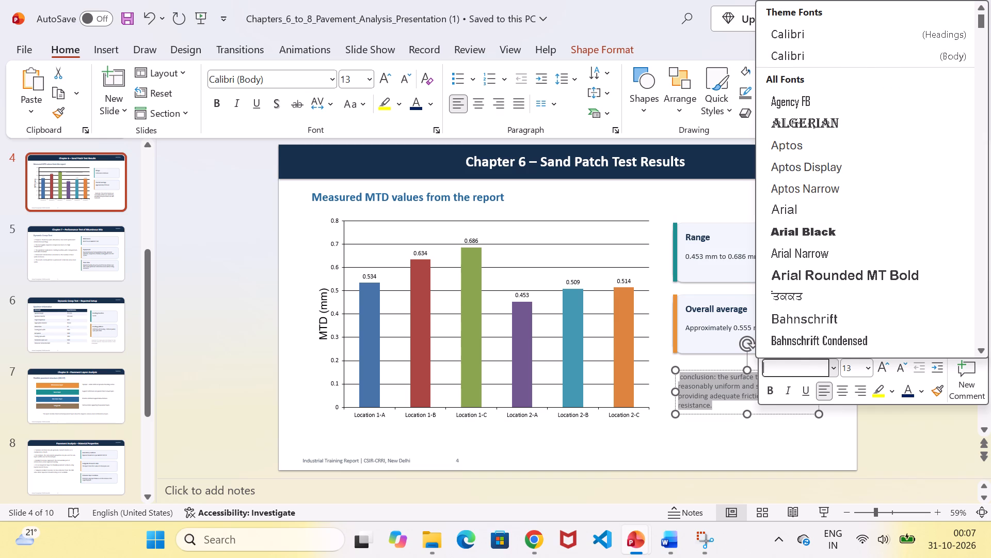
type("ti")
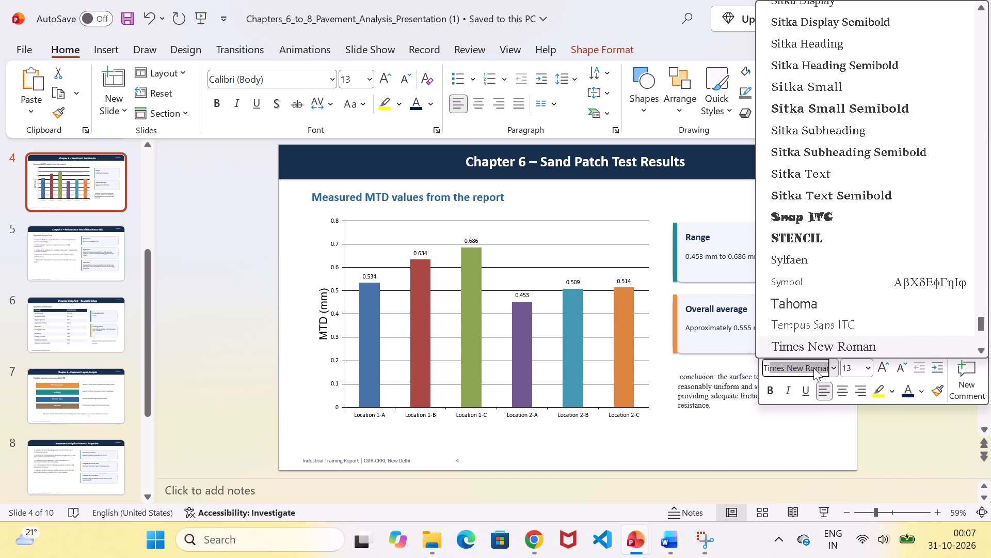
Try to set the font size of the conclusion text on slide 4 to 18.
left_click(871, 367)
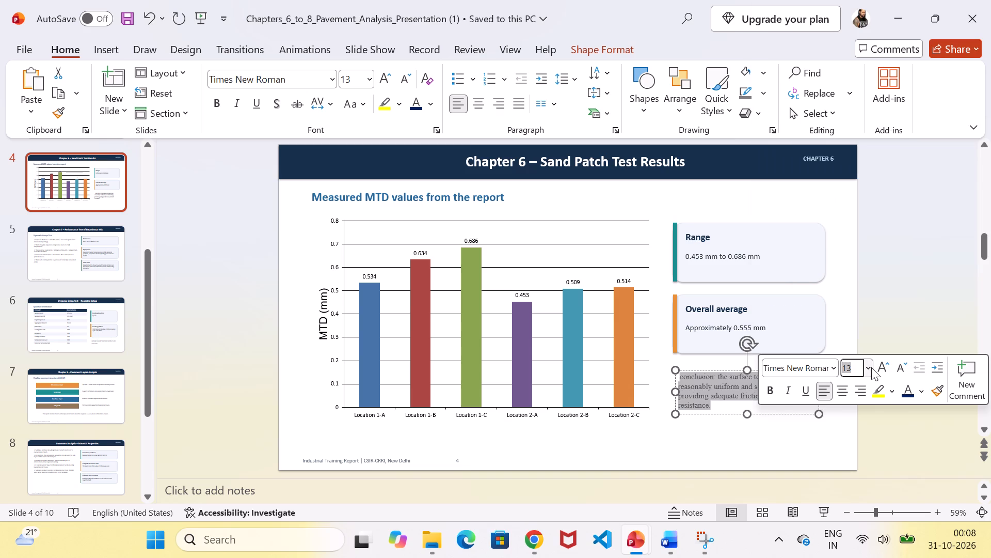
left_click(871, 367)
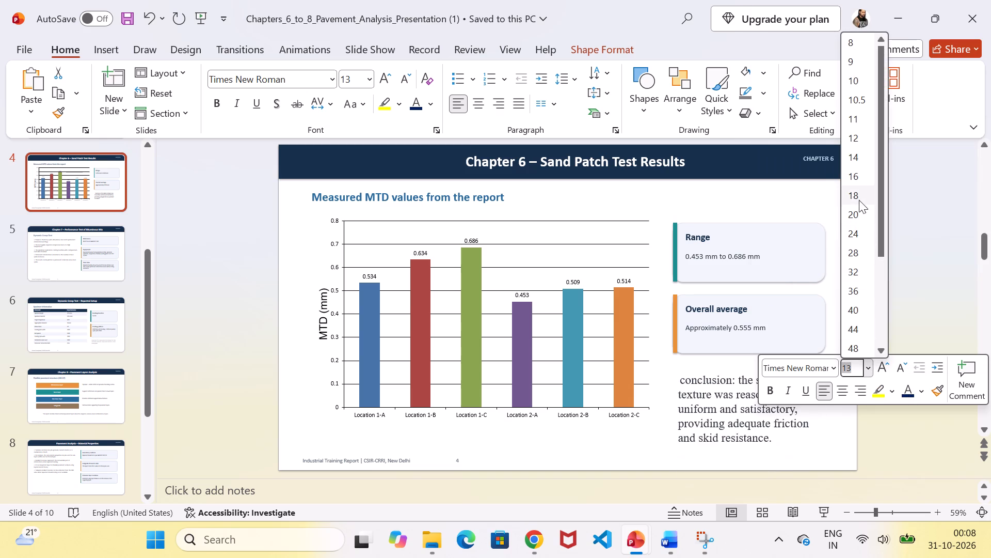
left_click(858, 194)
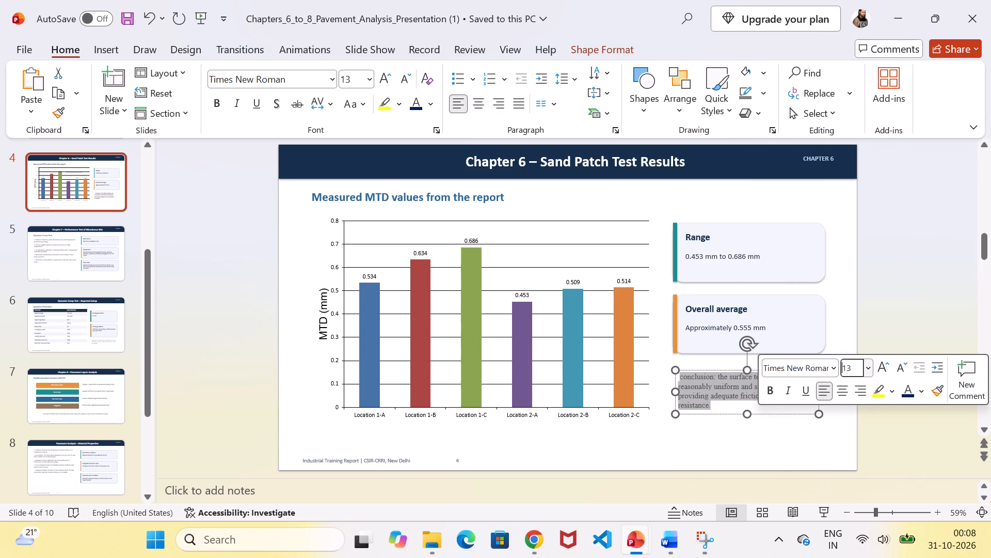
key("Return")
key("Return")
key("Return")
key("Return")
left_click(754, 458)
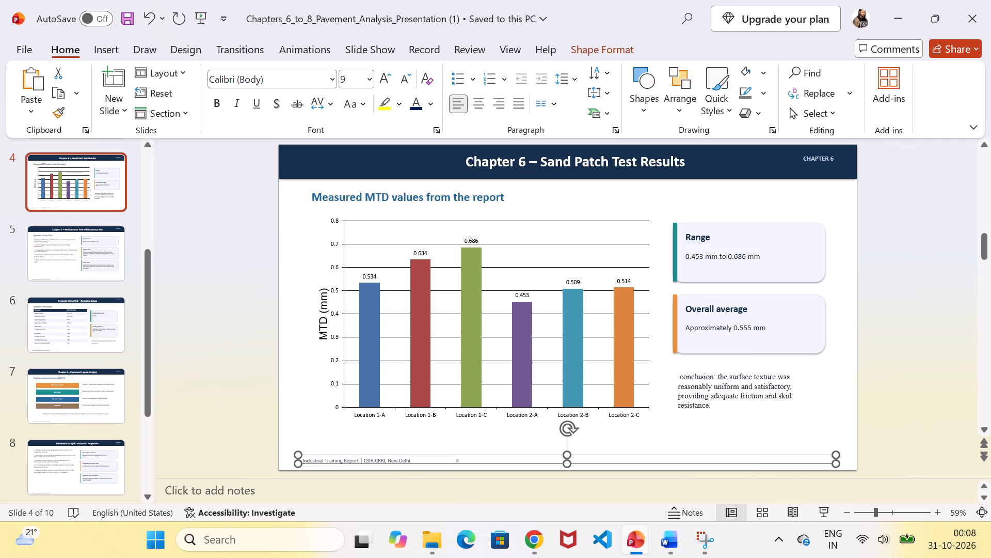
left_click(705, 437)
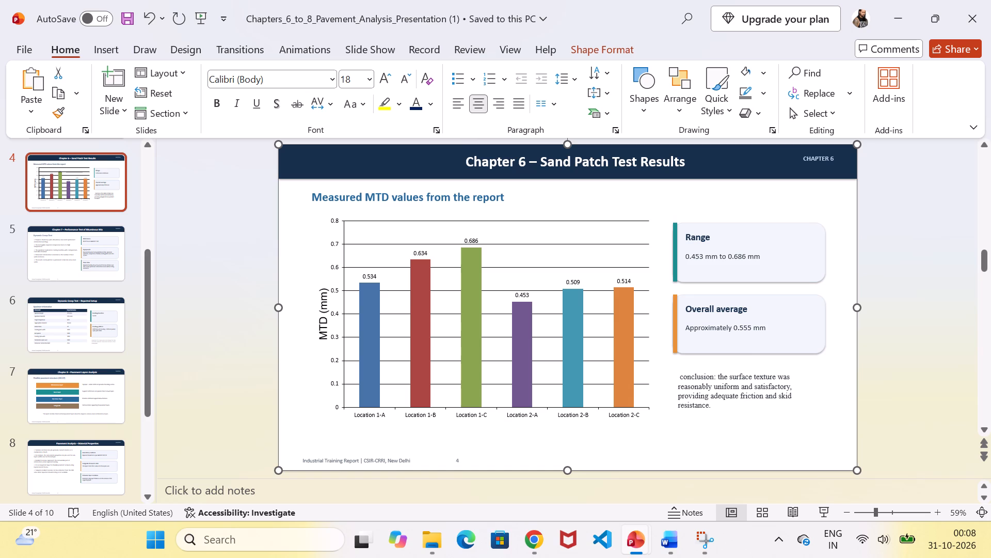
Change the font colour of the whole conclusion text on slide 4 to the standard dark blue.
left_click_drag(680, 377, 765, 415)
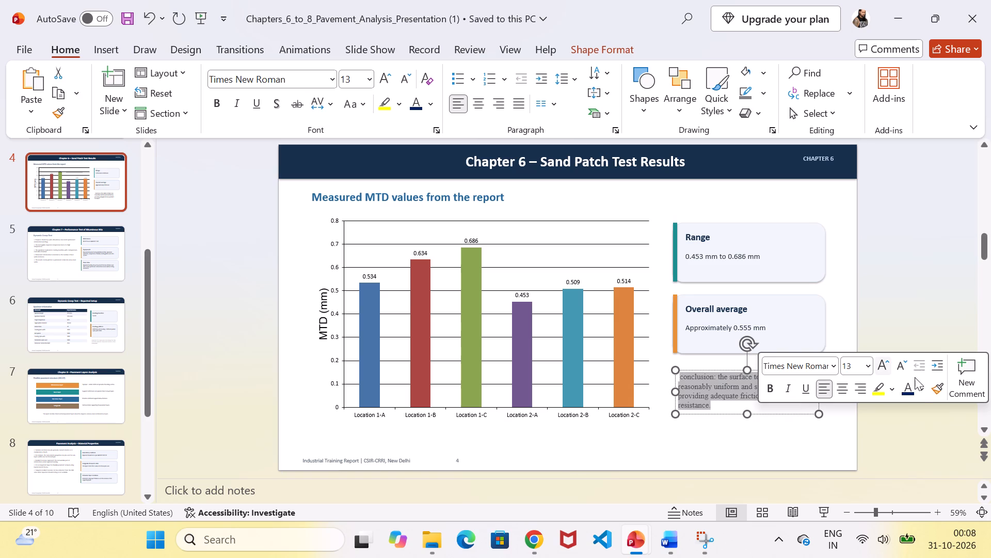
left_click(918, 390)
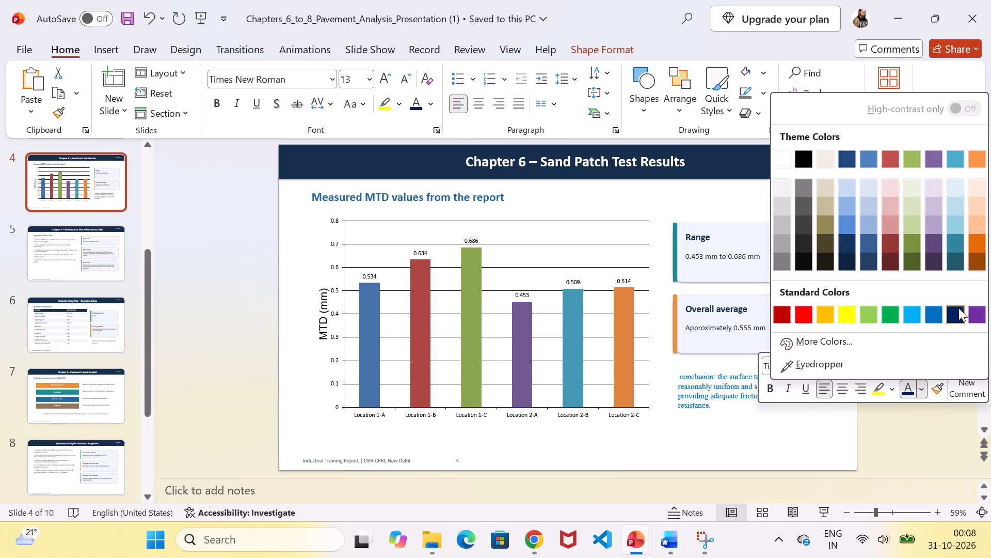
left_click(958, 308)
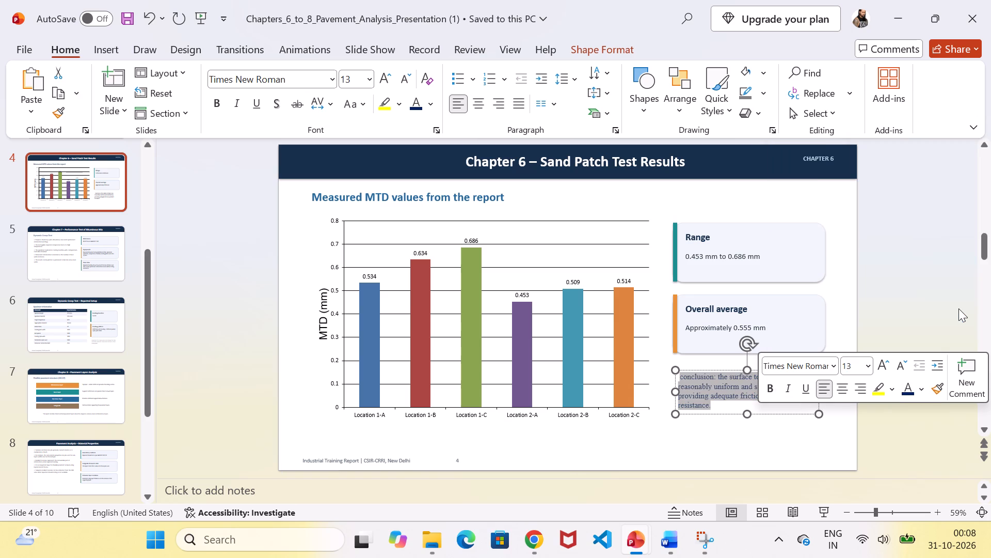
left_click(820, 451)
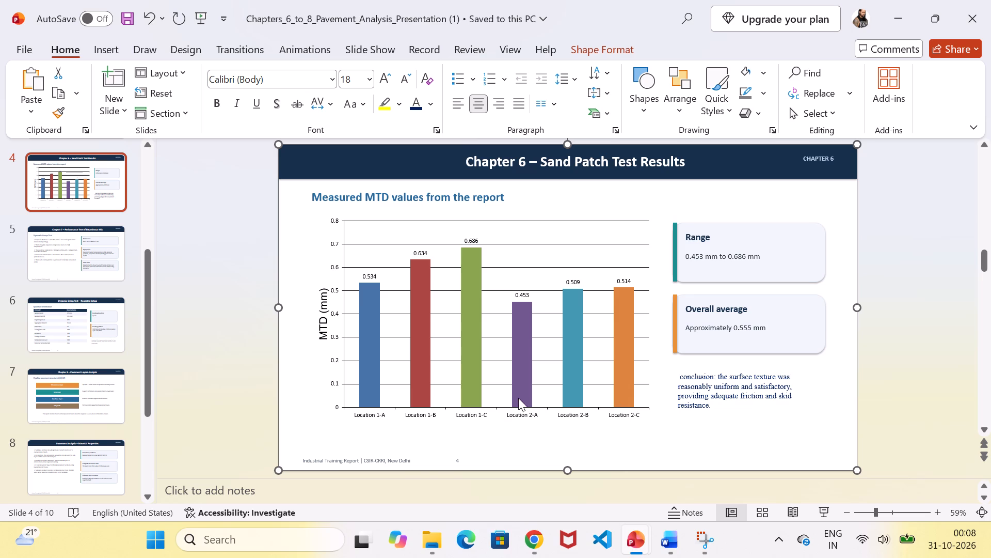
Remove the axis titles from the MTD bar chart on slide 4 and add a legend for the locations.
left_click(357, 413)
left_click(397, 476)
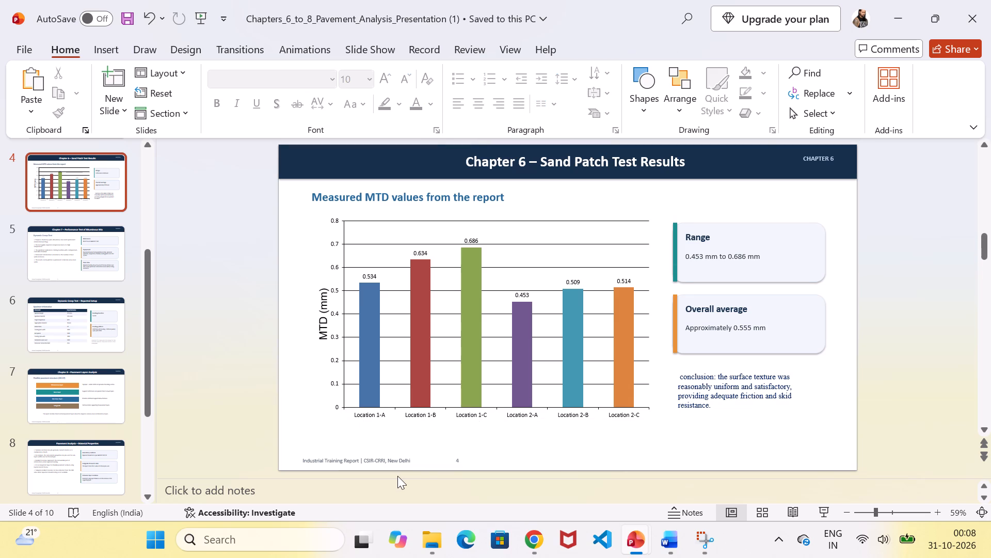
left_click(360, 406)
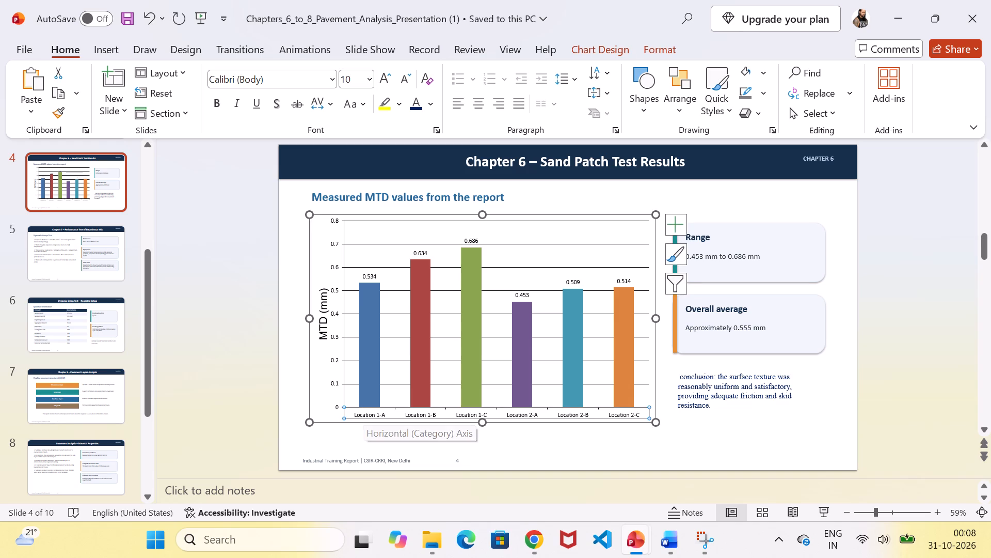
left_click(670, 221)
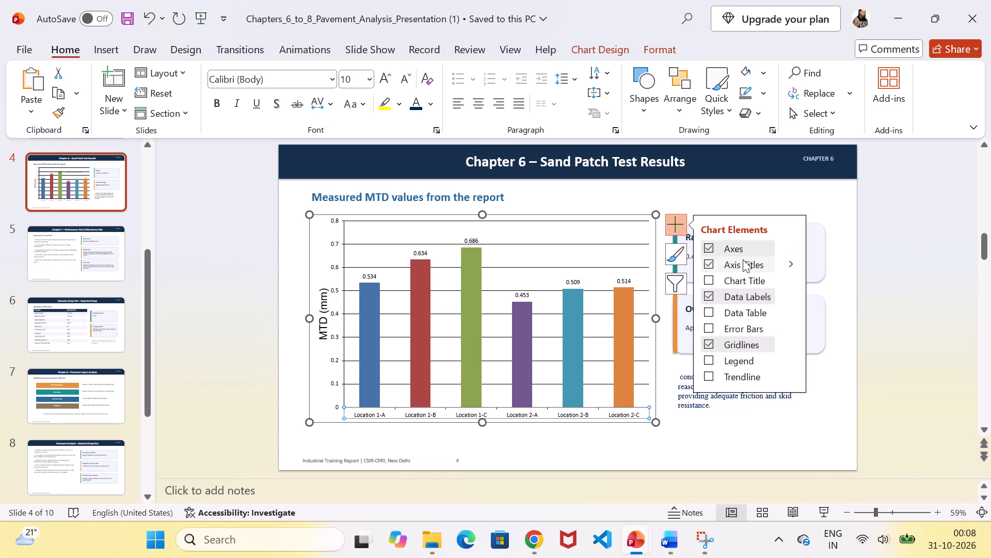
left_click(743, 259)
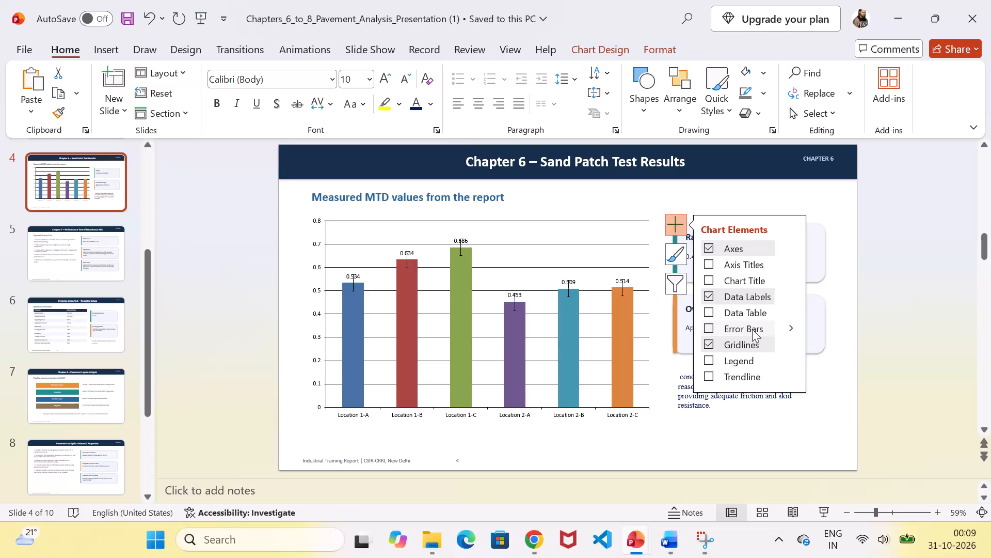
left_click(740, 360)
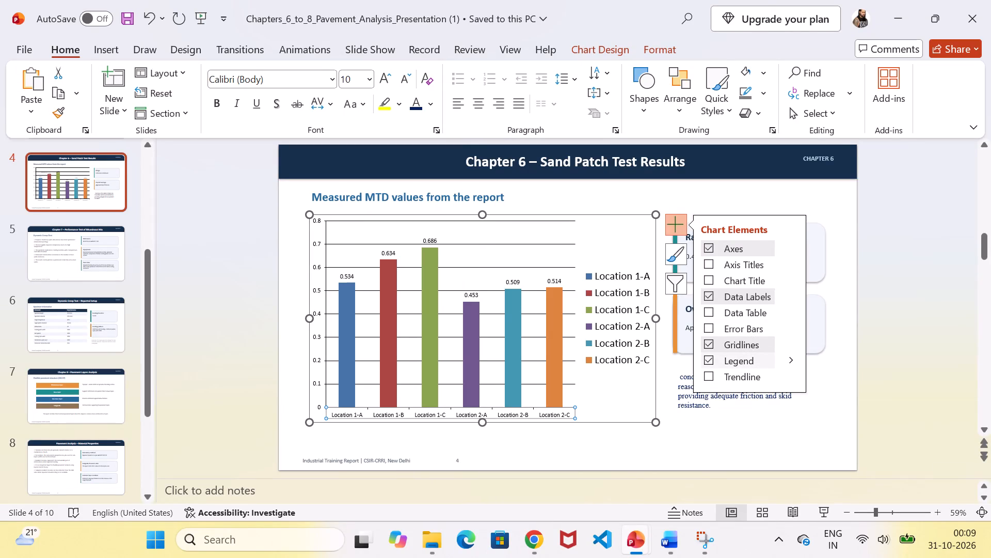
left_click(774, 433)
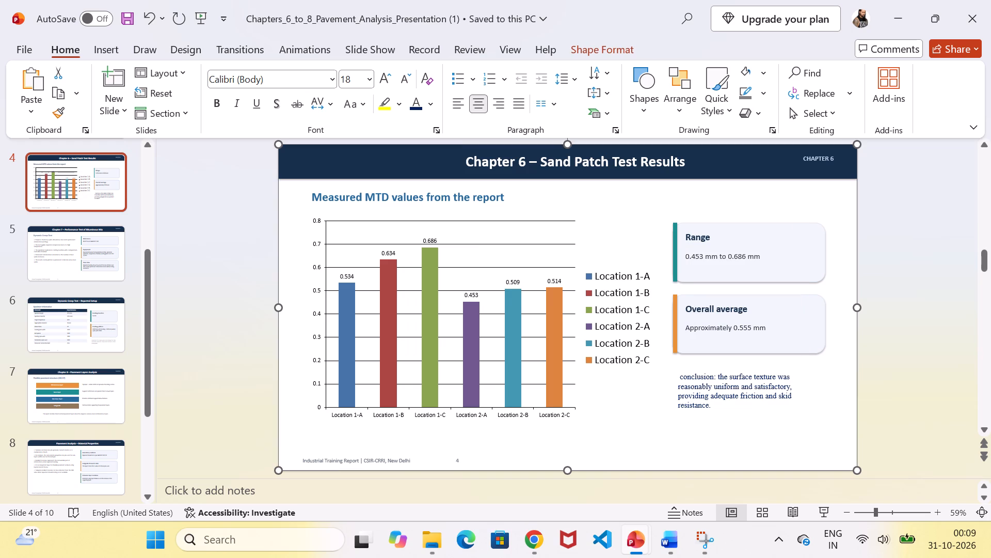
left_click(667, 435)
Set the font size of the "Measured MTD values from the report" heading on slide 4 to 28.
left_click_drag(312, 196, 490, 196)
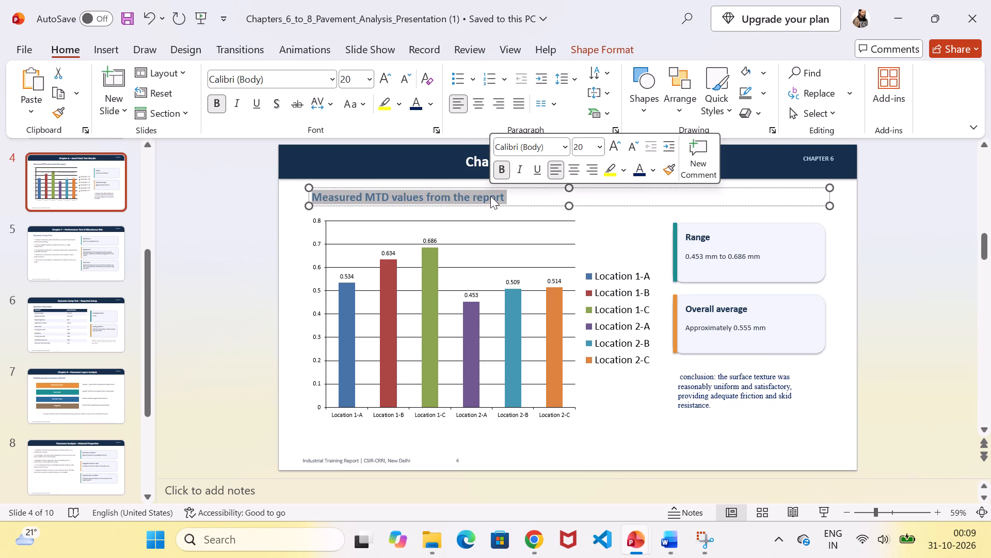
left_click(601, 149)
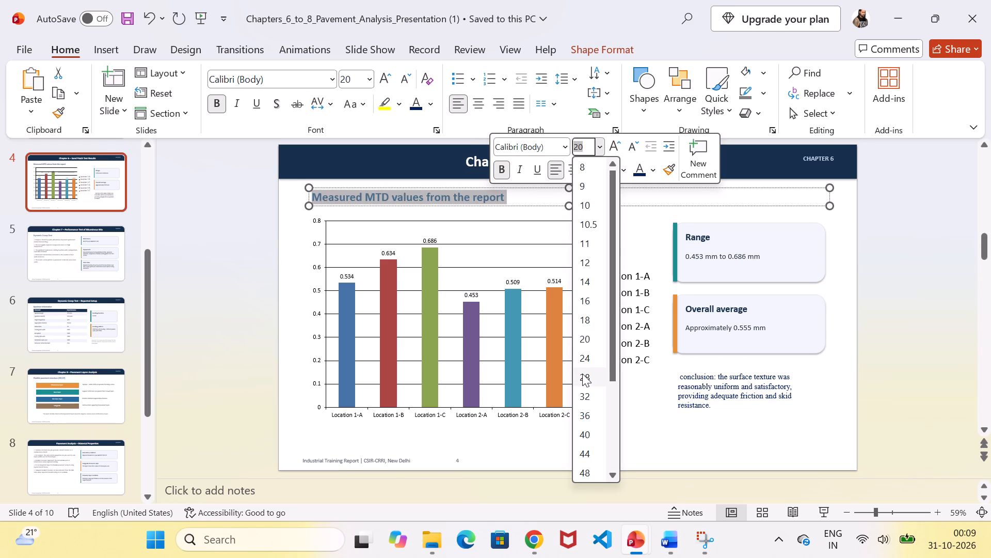
left_click(582, 374)
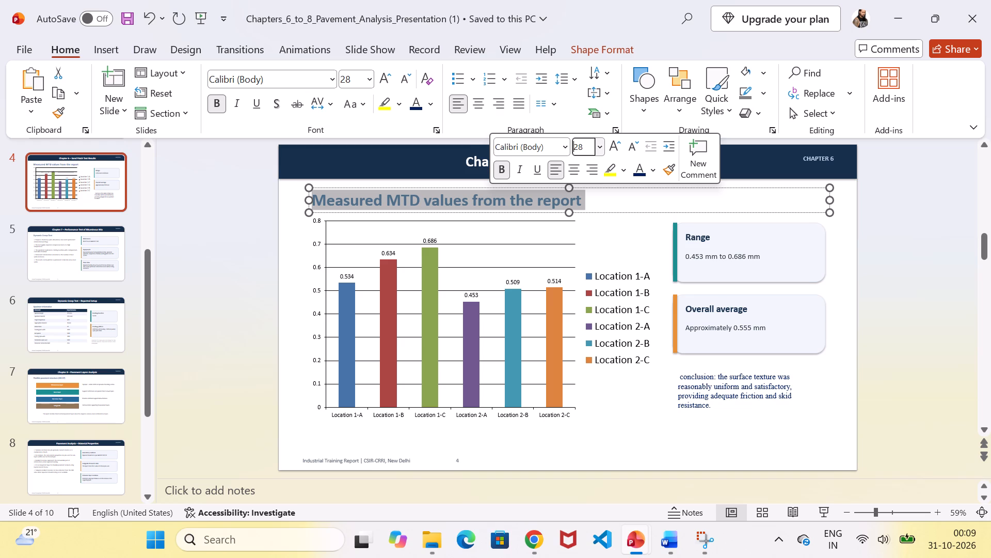
left_click(338, 208)
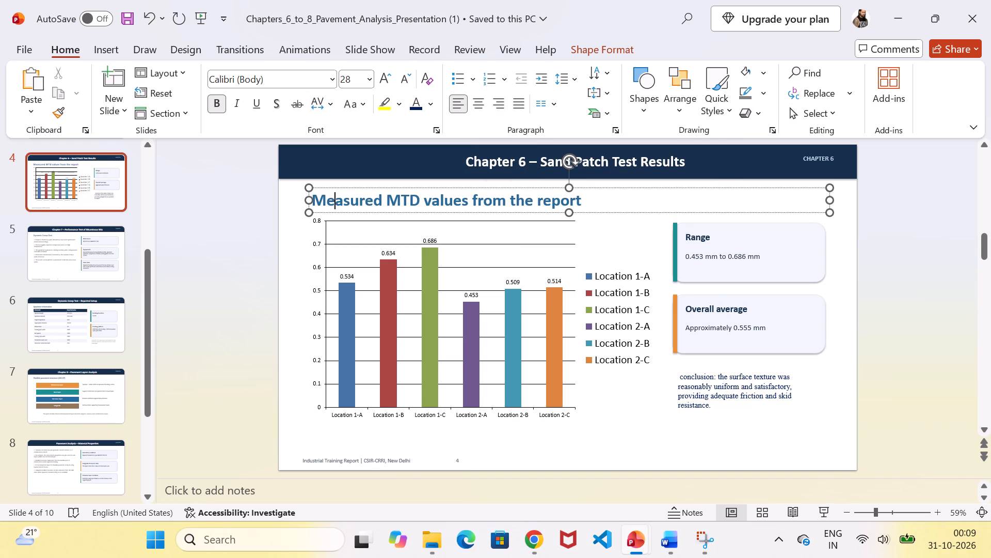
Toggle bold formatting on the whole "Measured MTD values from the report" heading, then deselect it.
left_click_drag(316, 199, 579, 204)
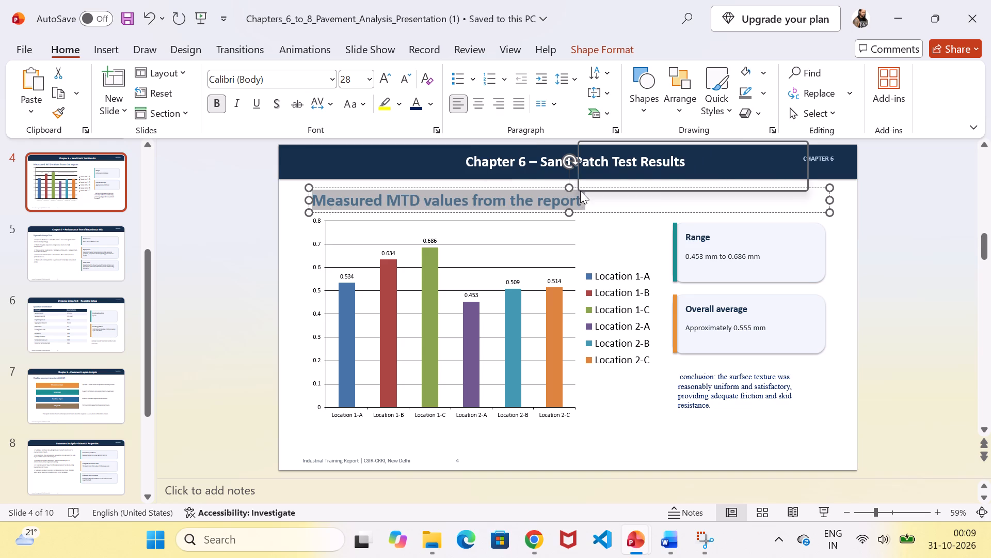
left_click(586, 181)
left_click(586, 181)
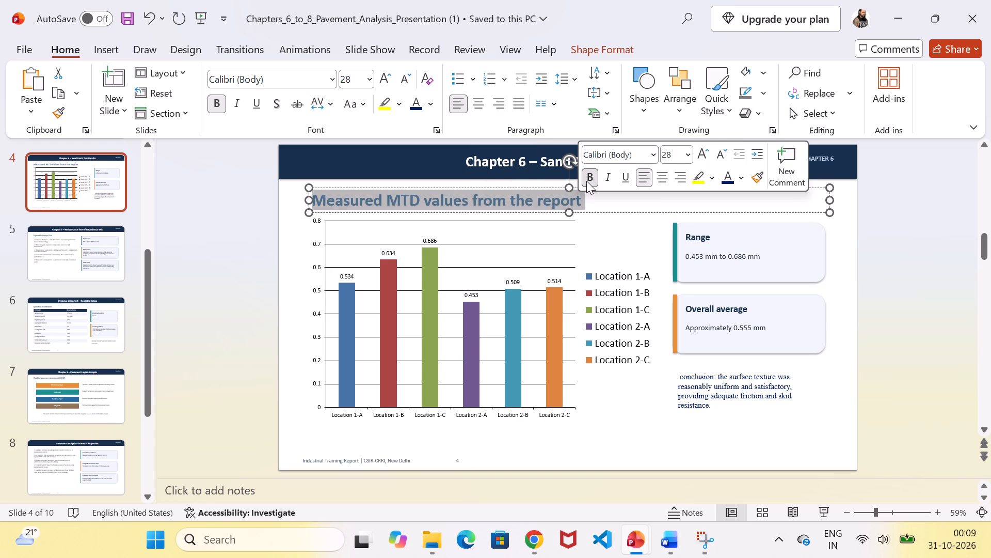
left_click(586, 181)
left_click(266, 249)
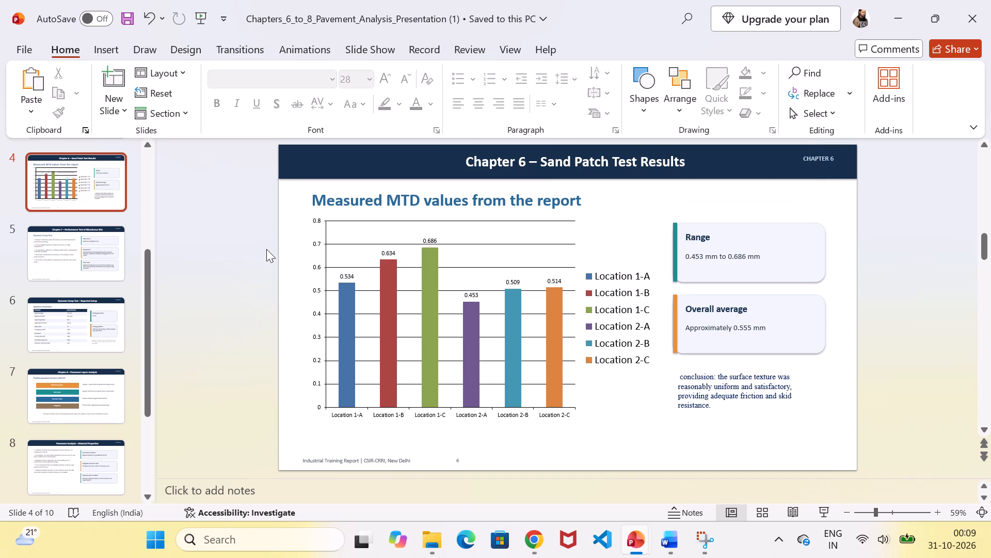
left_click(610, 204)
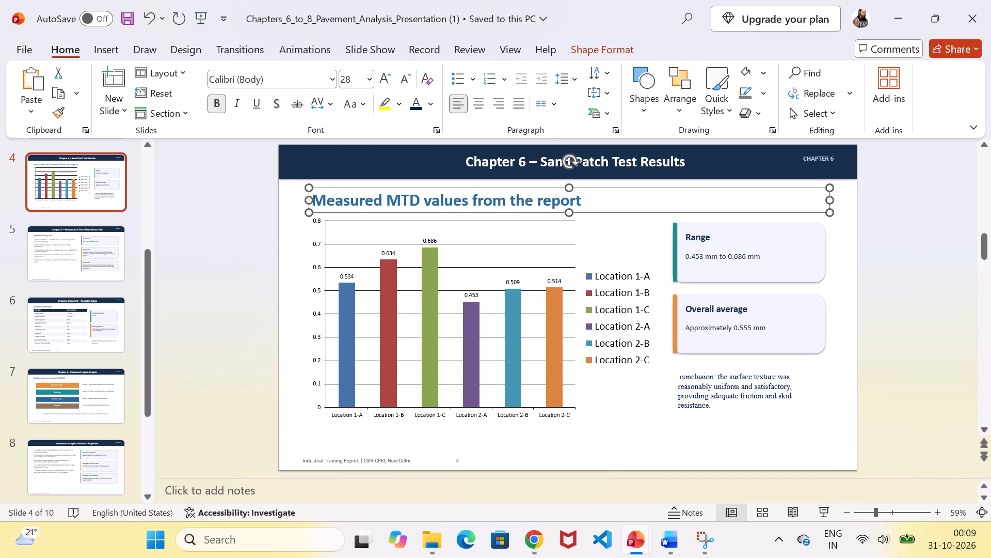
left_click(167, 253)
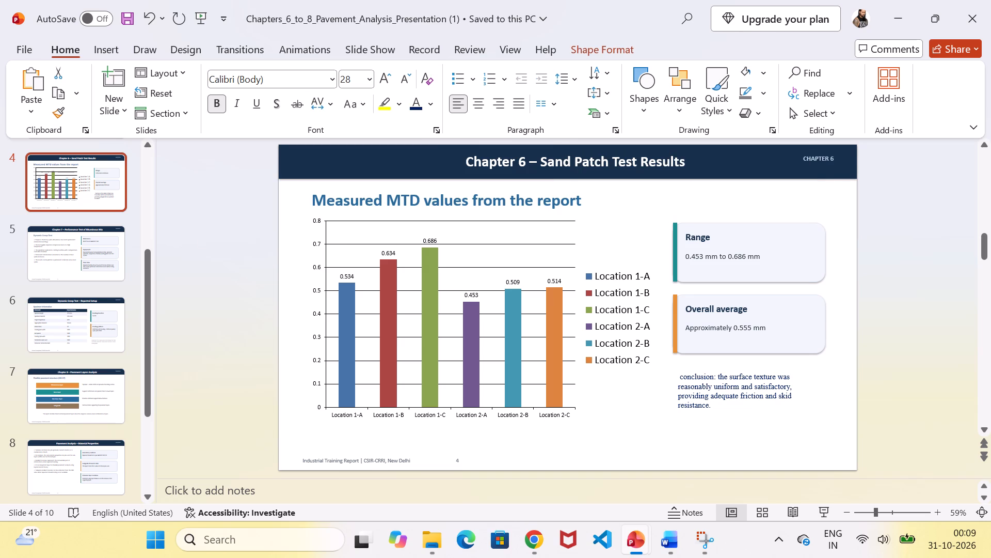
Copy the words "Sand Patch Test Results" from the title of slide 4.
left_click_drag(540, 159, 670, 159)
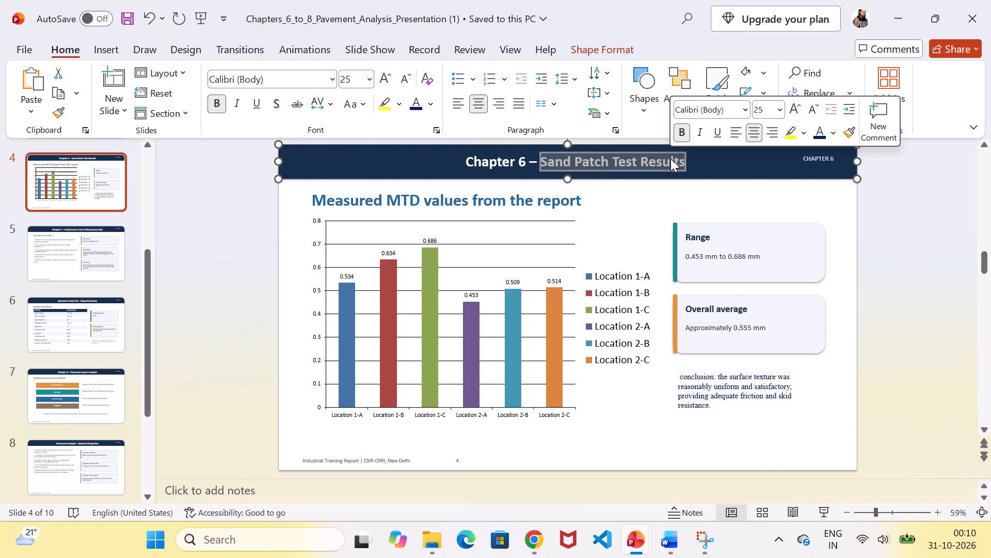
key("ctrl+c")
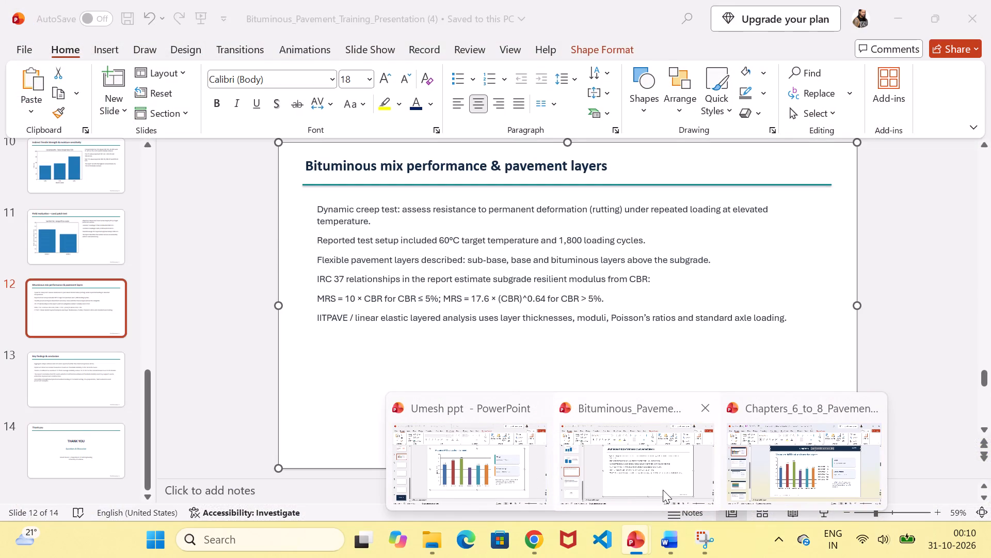
Switch to the Umesh ppt presentation and cut slide 12, which holds the old MTD chart.
left_click(521, 491)
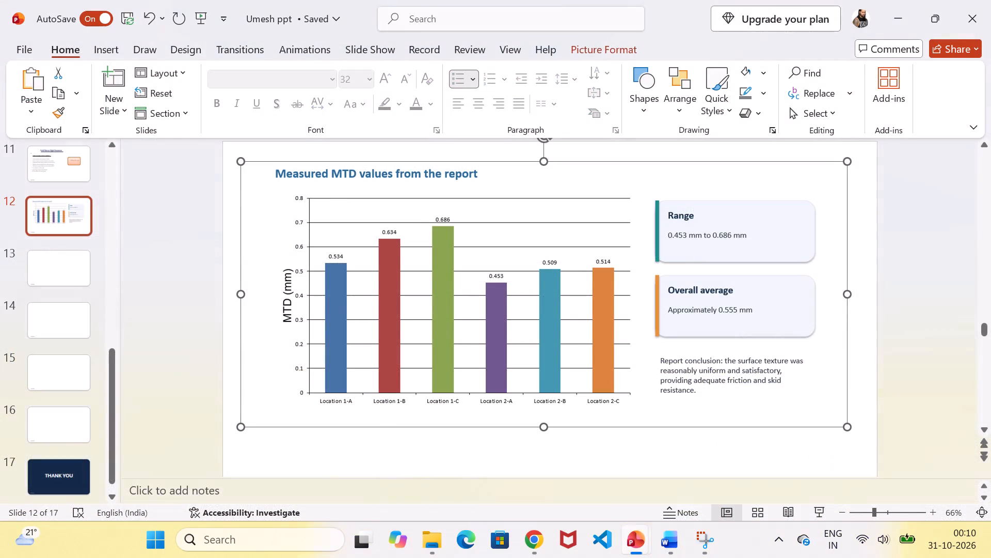
right_click(60, 195)
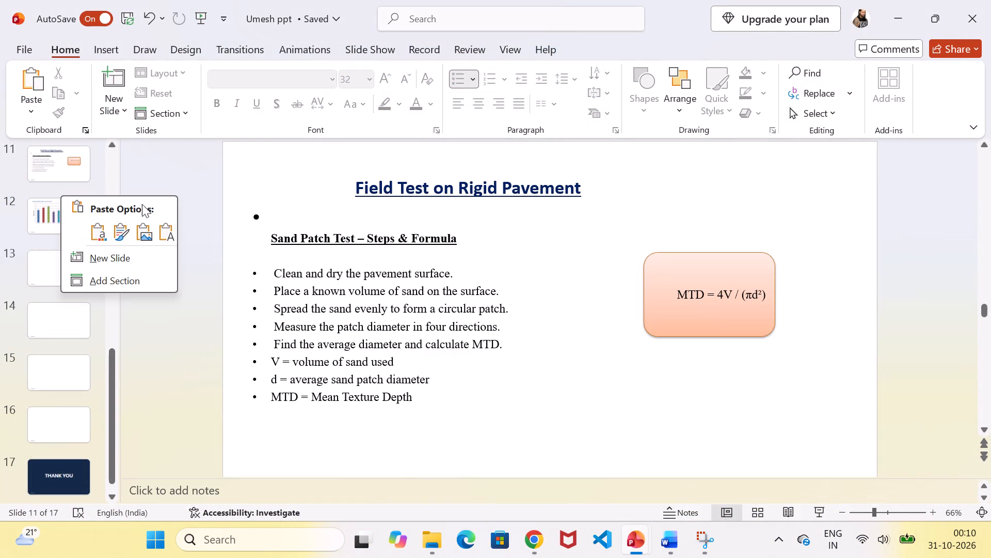
left_click(76, 331)
right_click(46, 231)
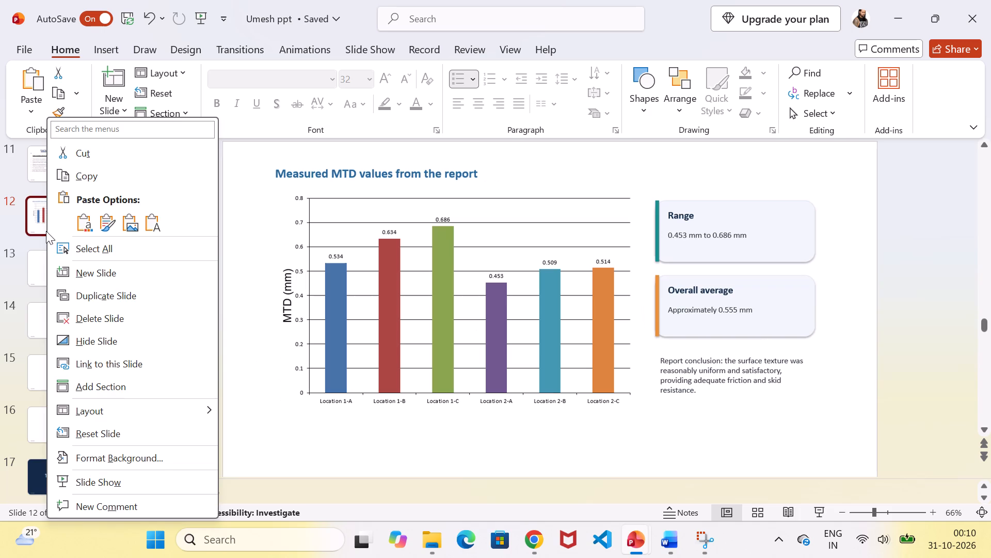
left_click(91, 144)
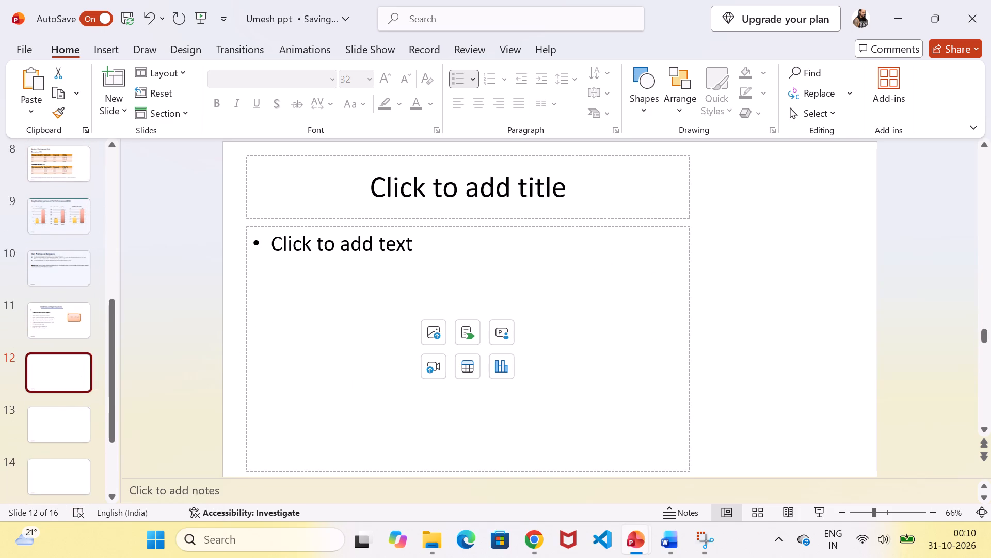
Cut the blank slide 12 that follows the Field Test on Rigid Pavement slide.
right_click(86, 376)
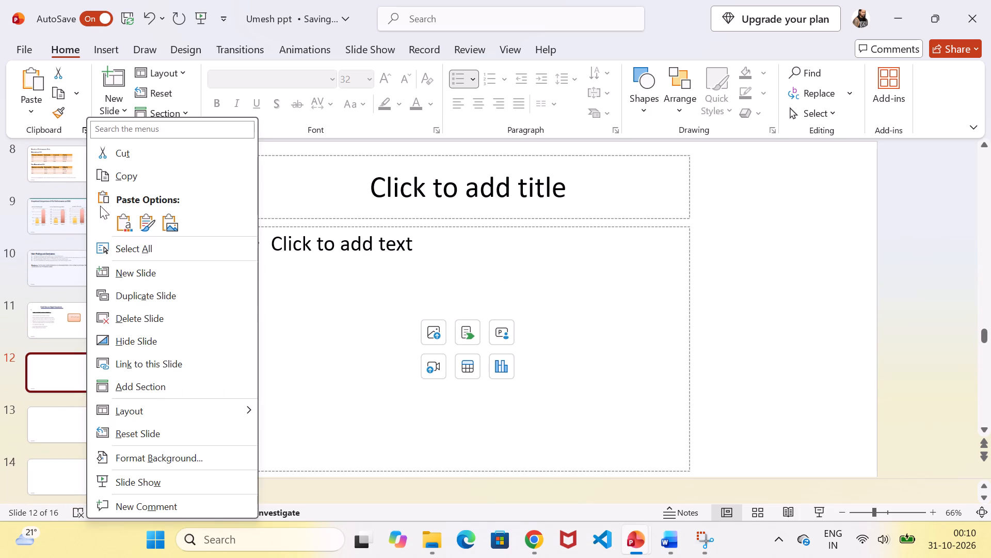
left_click(118, 156)
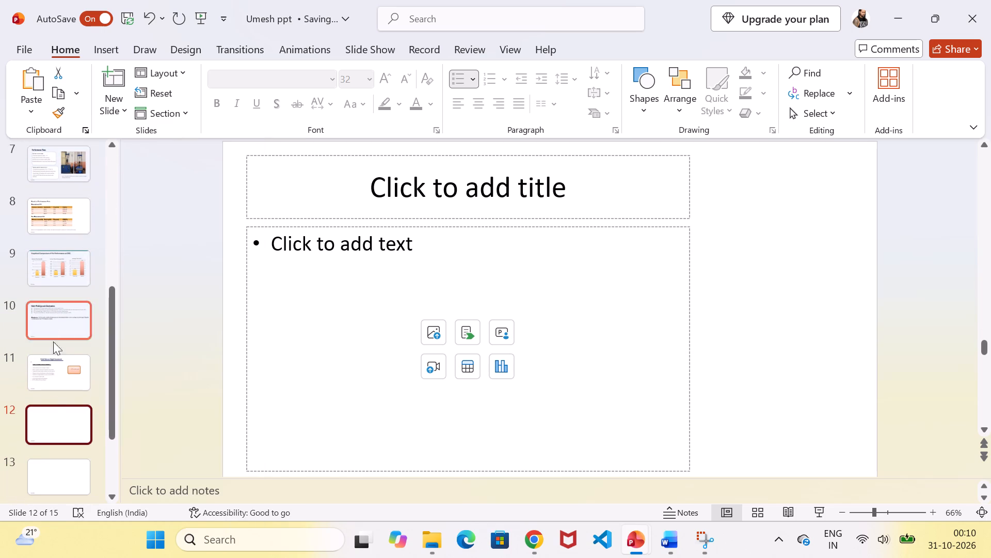
Cut the three remaining blank slides between the Field Test on Rigid Pavement slide and the THANK YOU slide.
left_click(48, 415)
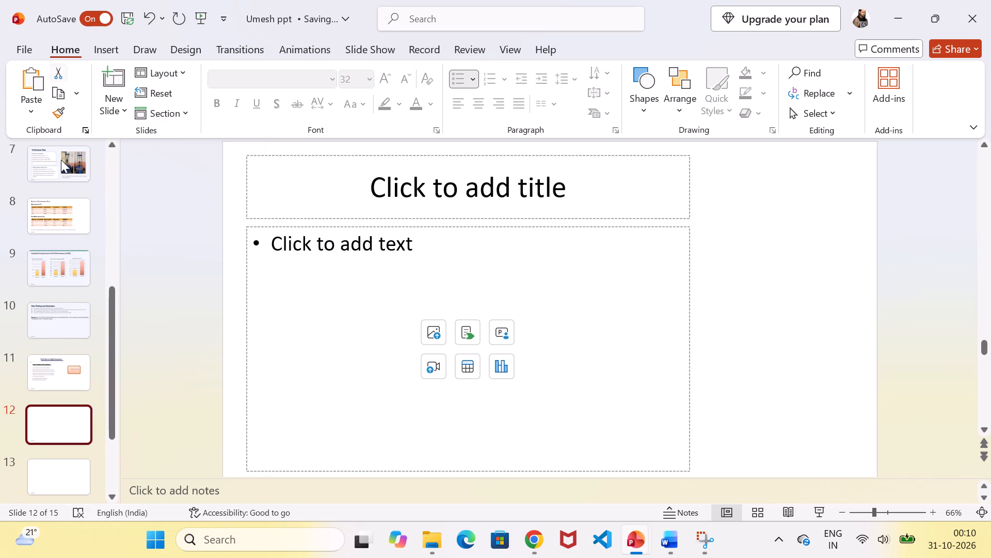
right_click(69, 435)
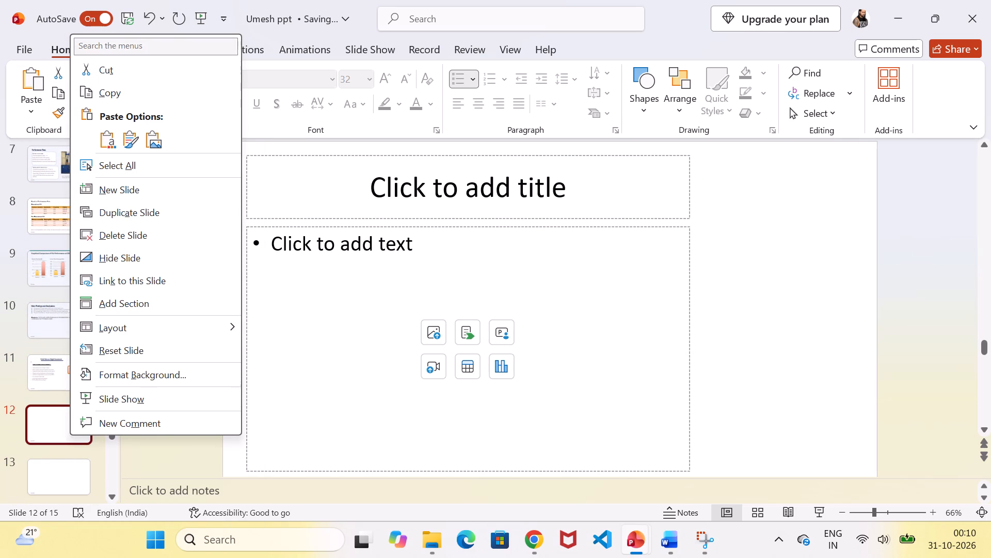
left_click(119, 72)
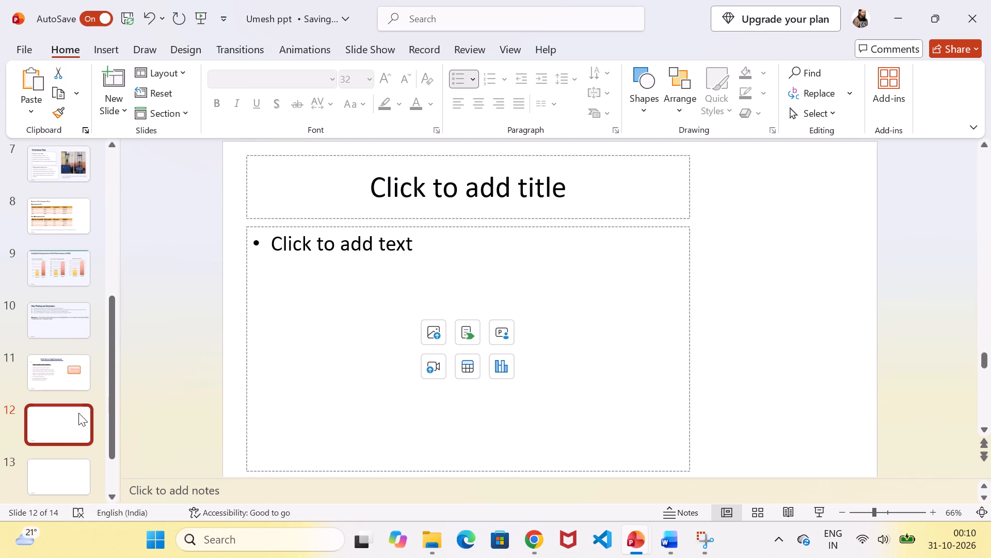
right_click(78, 413)
left_click(104, 56)
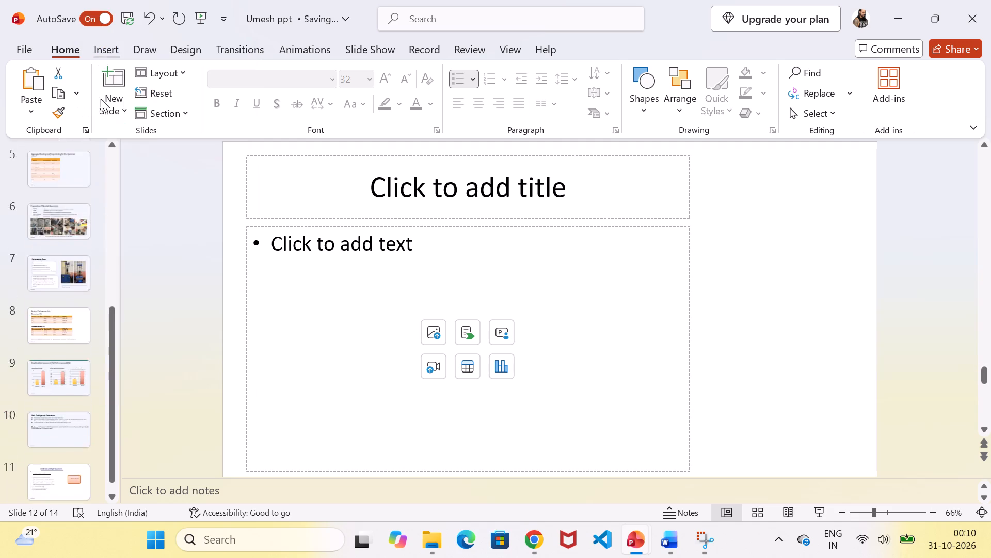
right_click(45, 421)
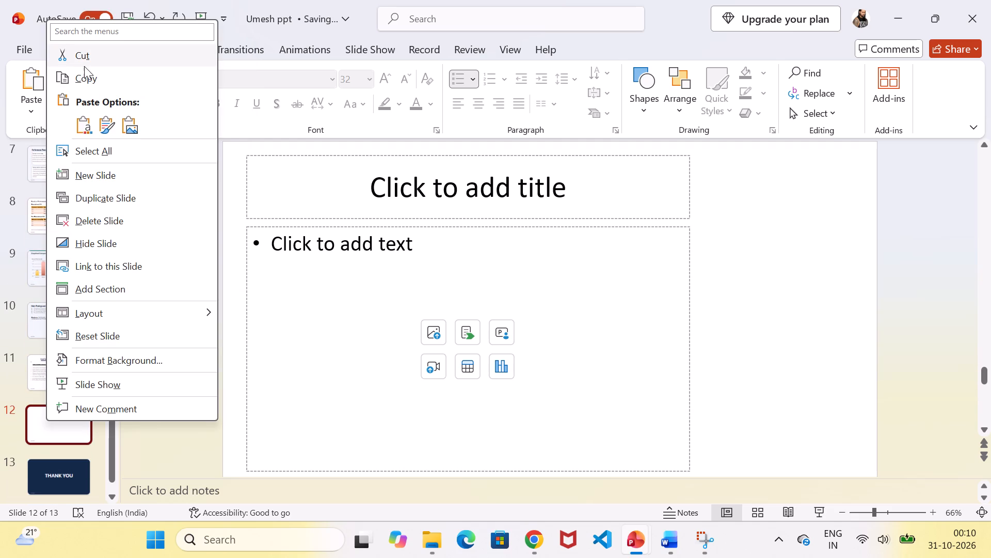
left_click(84, 66)
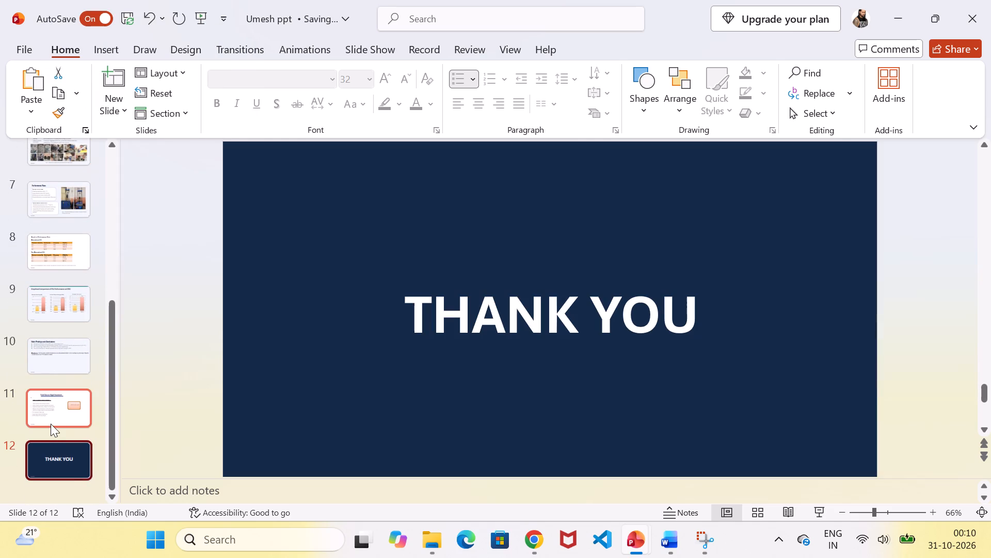
Apply the Blank layout to slide 11, Field Test on Rigid Pavement.
left_click(68, 413)
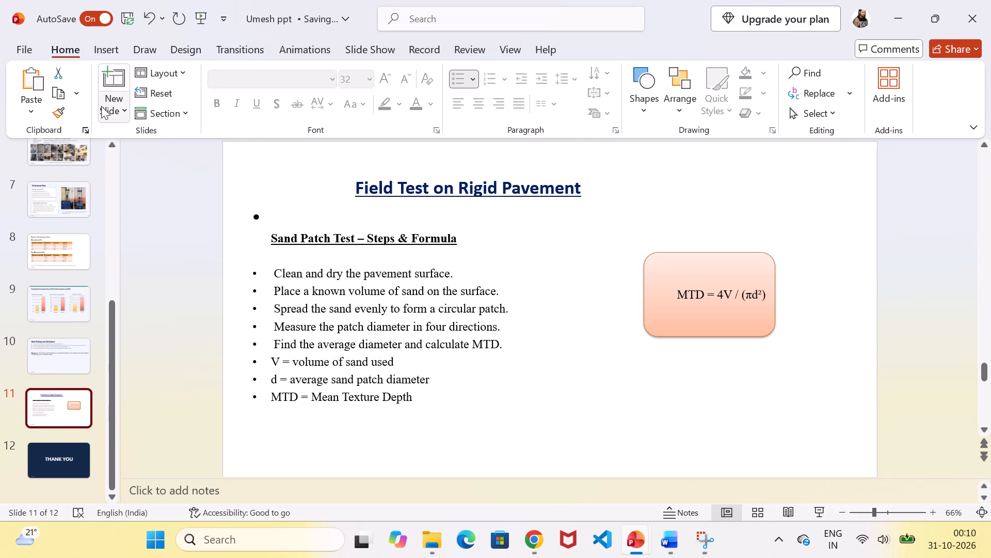
left_click(146, 132)
left_click(178, 80)
left_click(185, 271)
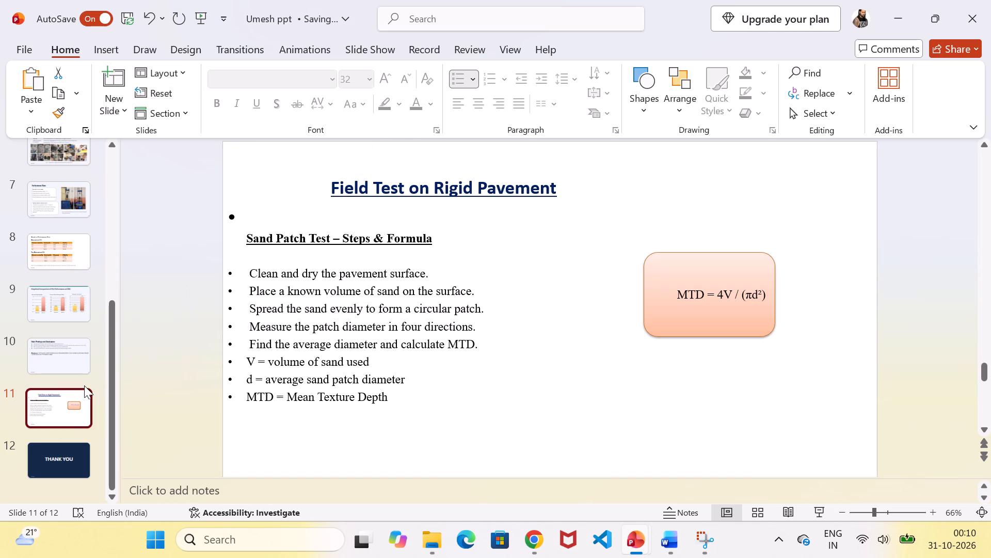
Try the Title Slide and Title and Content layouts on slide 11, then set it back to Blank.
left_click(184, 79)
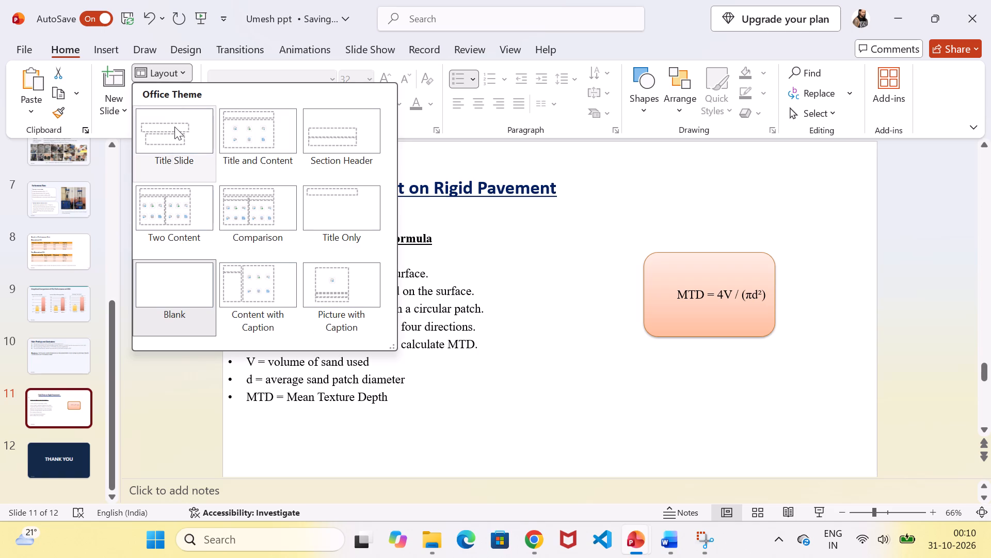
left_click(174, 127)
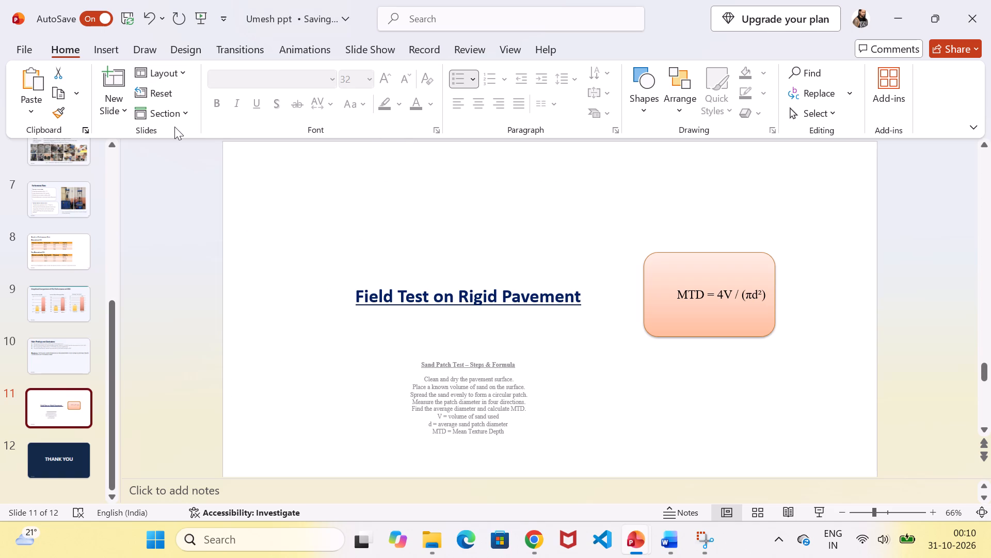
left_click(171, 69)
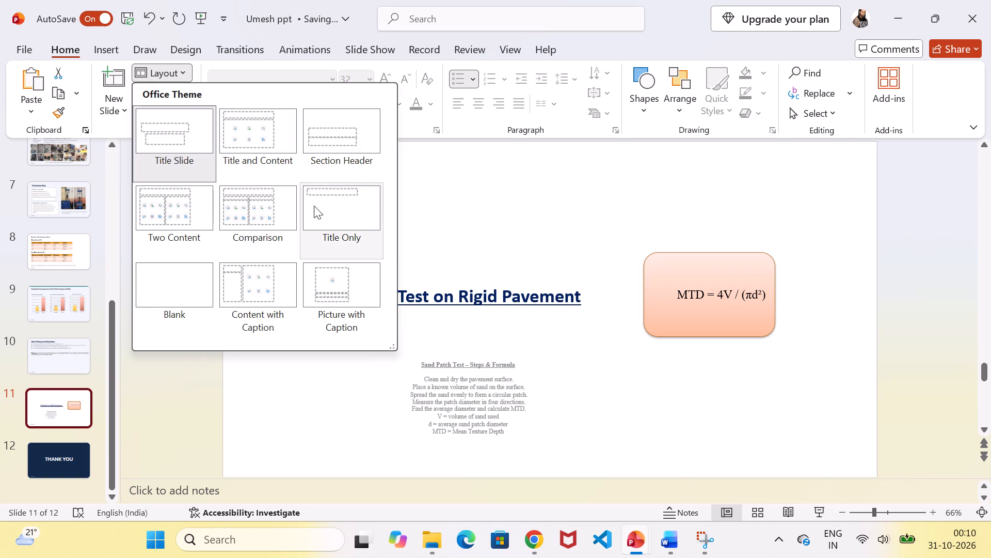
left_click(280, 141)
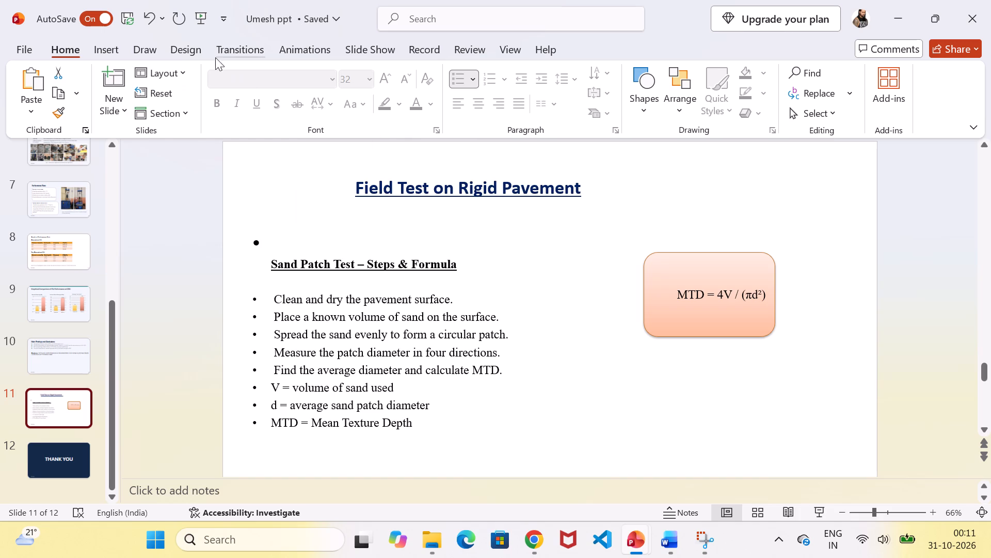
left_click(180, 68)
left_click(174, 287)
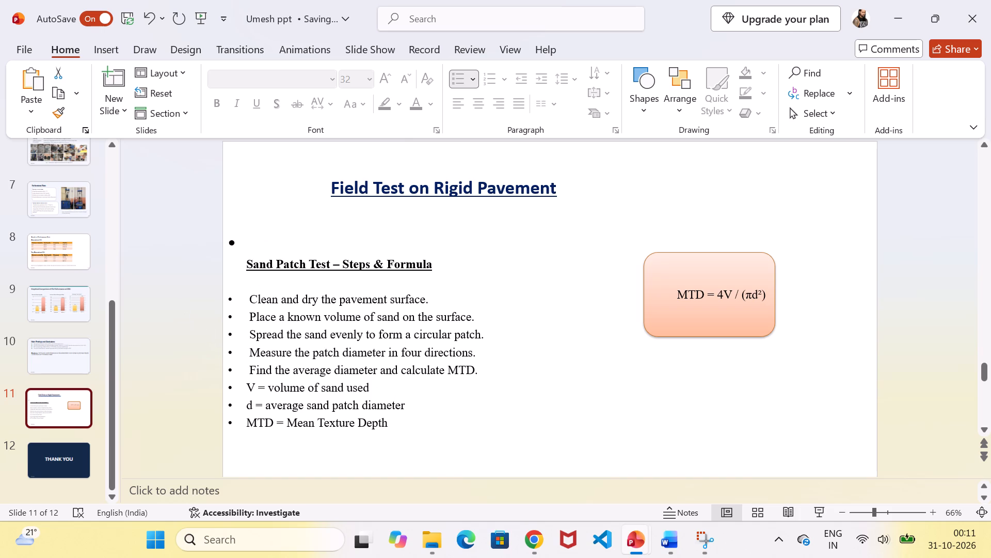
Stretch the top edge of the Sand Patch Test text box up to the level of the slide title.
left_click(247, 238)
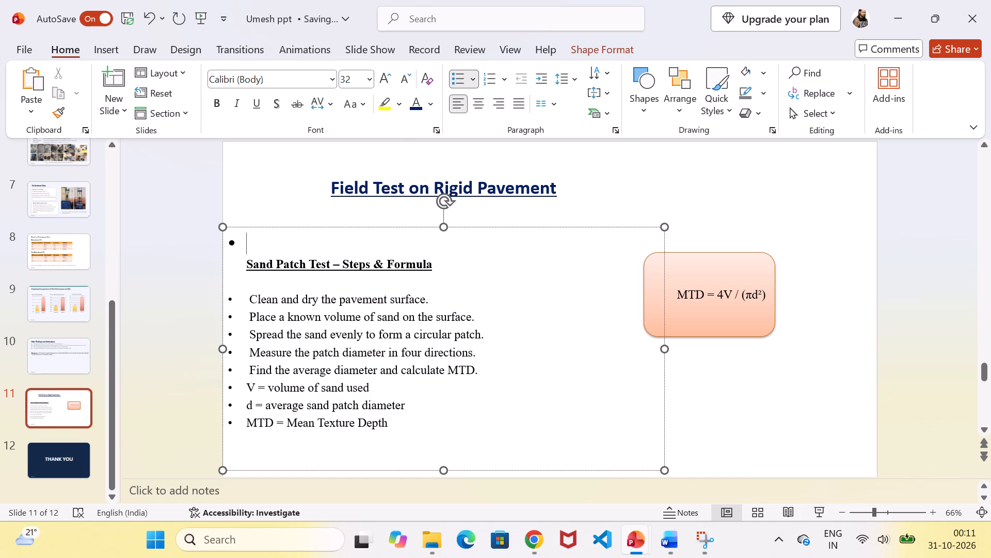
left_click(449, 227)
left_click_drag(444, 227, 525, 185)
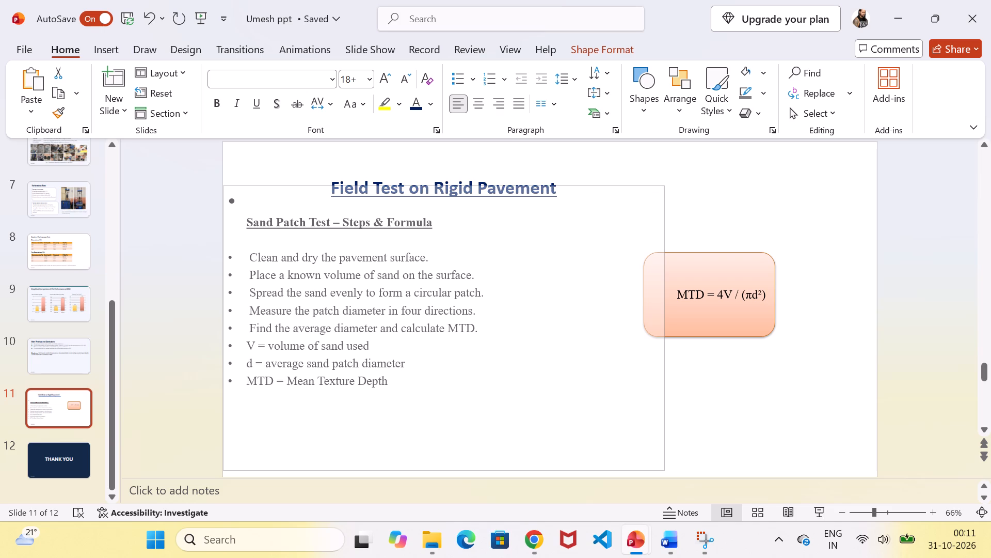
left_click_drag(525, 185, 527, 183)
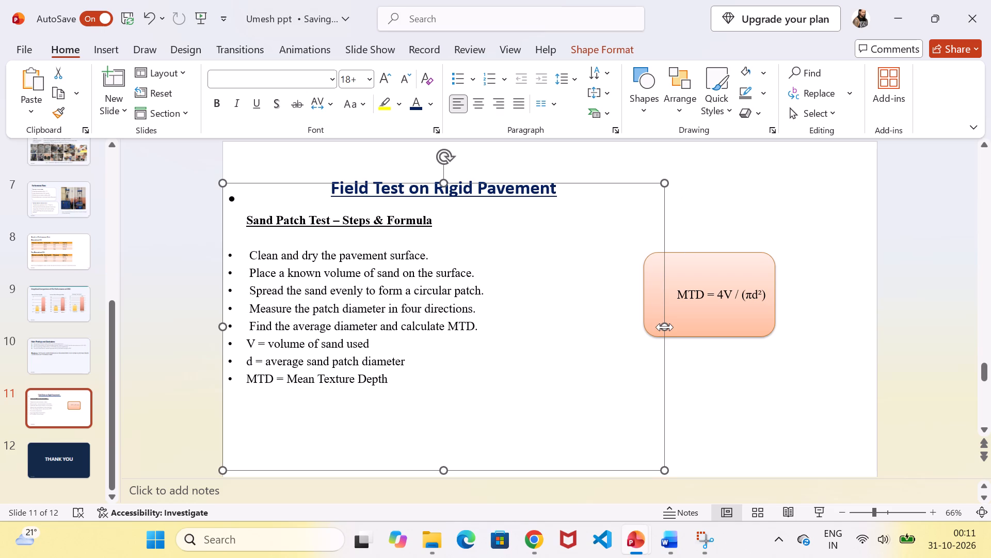
Widen the Sand Patch Test text box across most of slide 11, leaving small margins at the slide's left and right edges.
left_click_drag(665, 327, 857, 308)
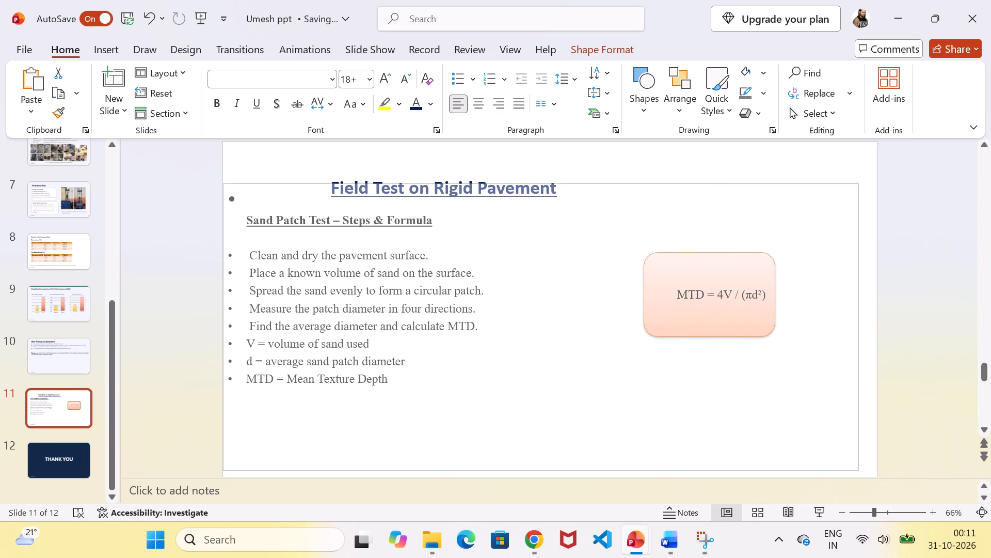
left_click_drag(857, 308, 857, 307)
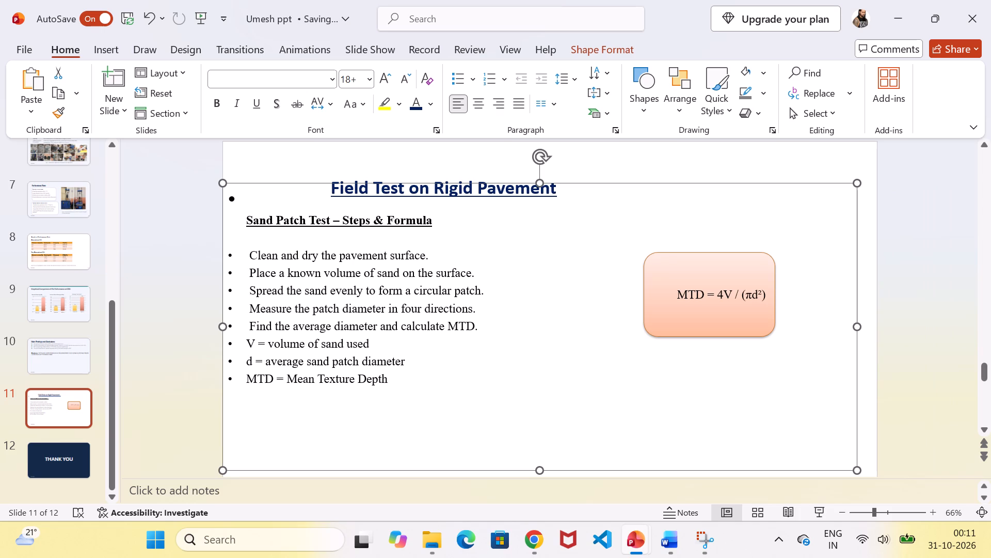
left_click_drag(223, 329, 272, 322)
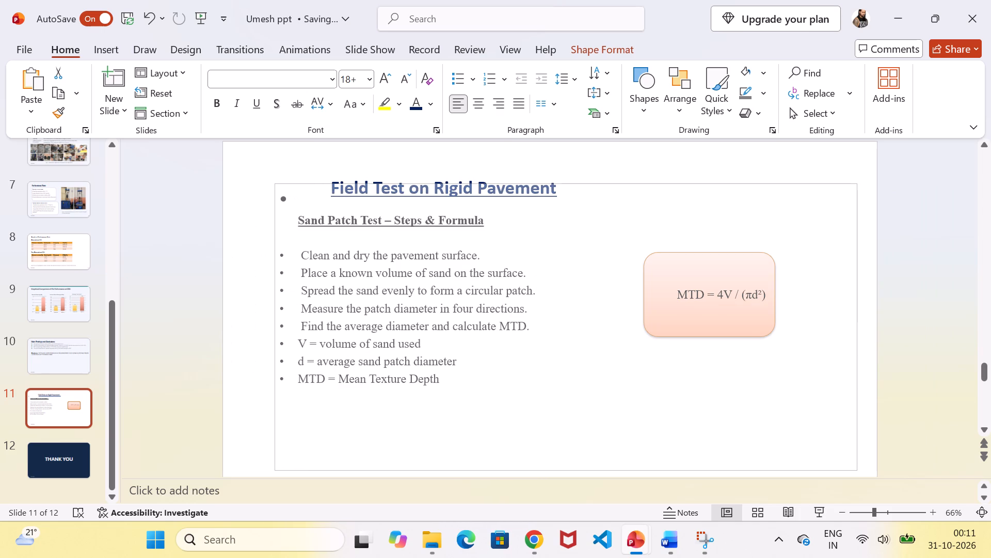
left_click_drag(272, 322, 255, 334)
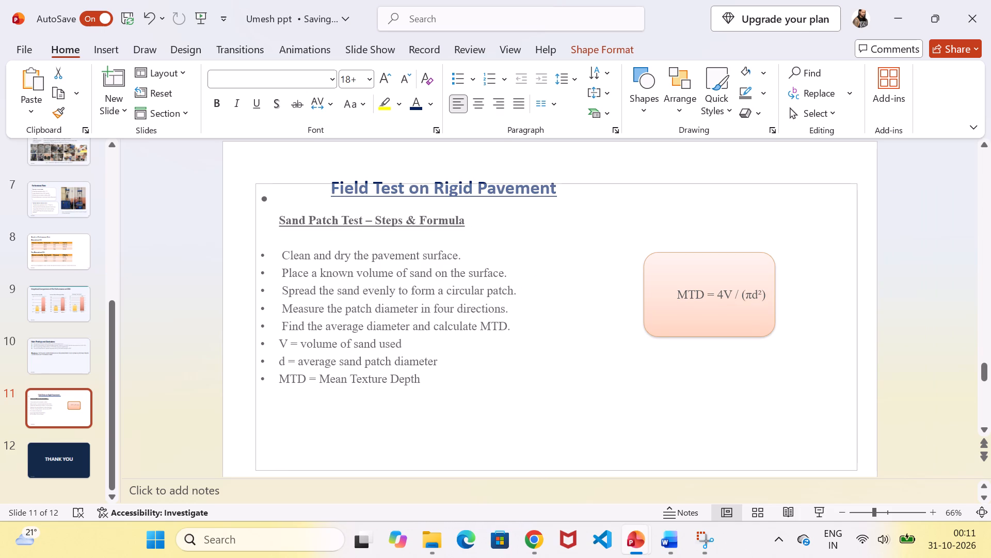
left_click_drag(255, 334, 248, 336)
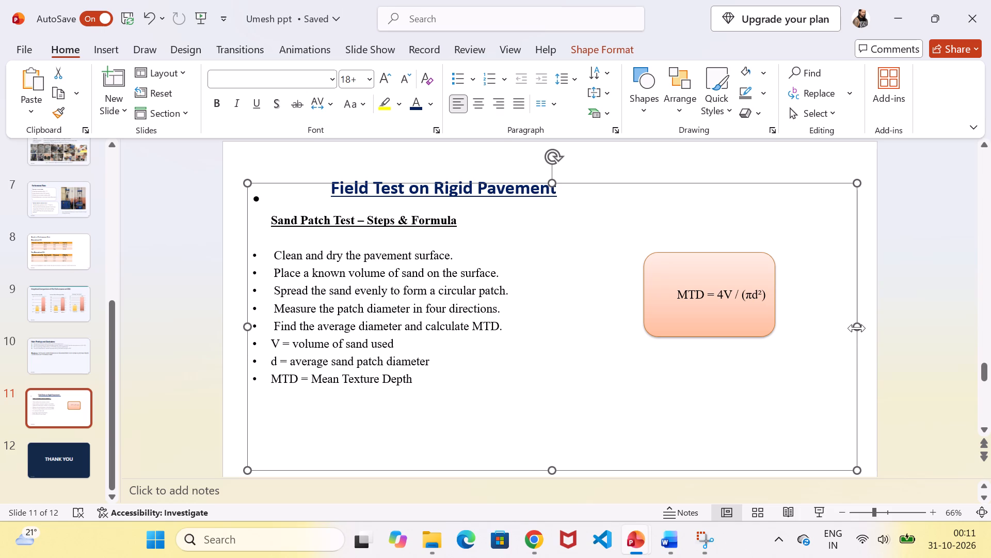
left_click_drag(857, 328, 848, 329)
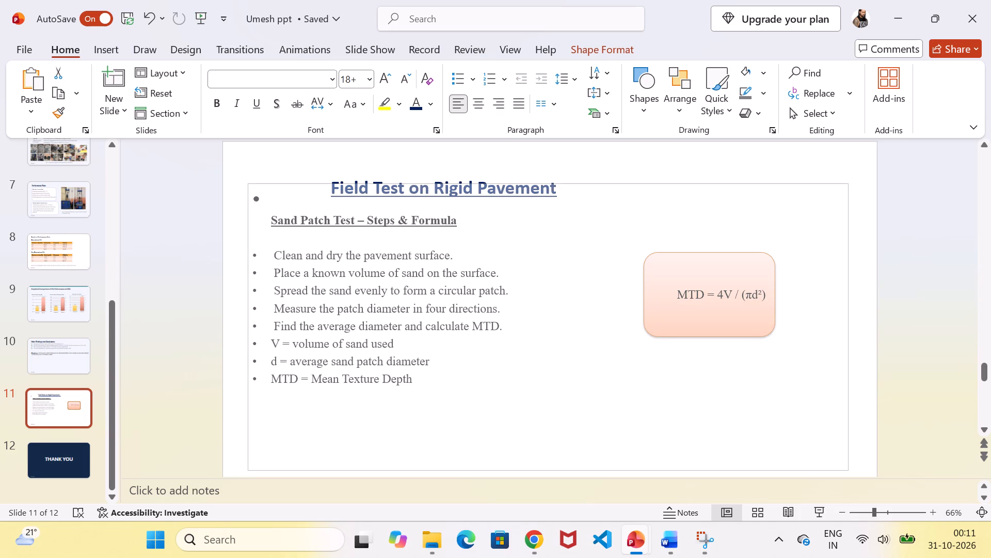
left_click_drag(848, 329, 850, 329)
left_click(818, 361)
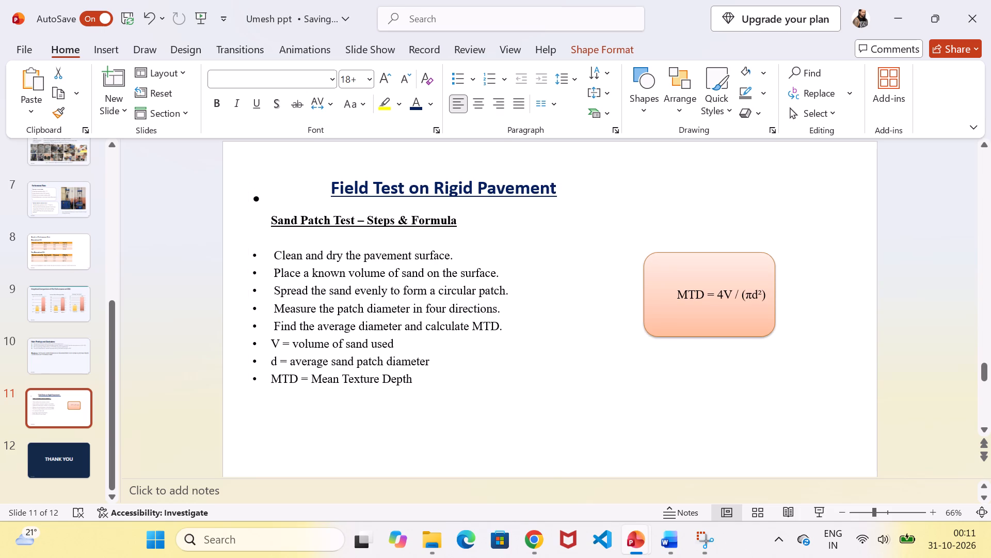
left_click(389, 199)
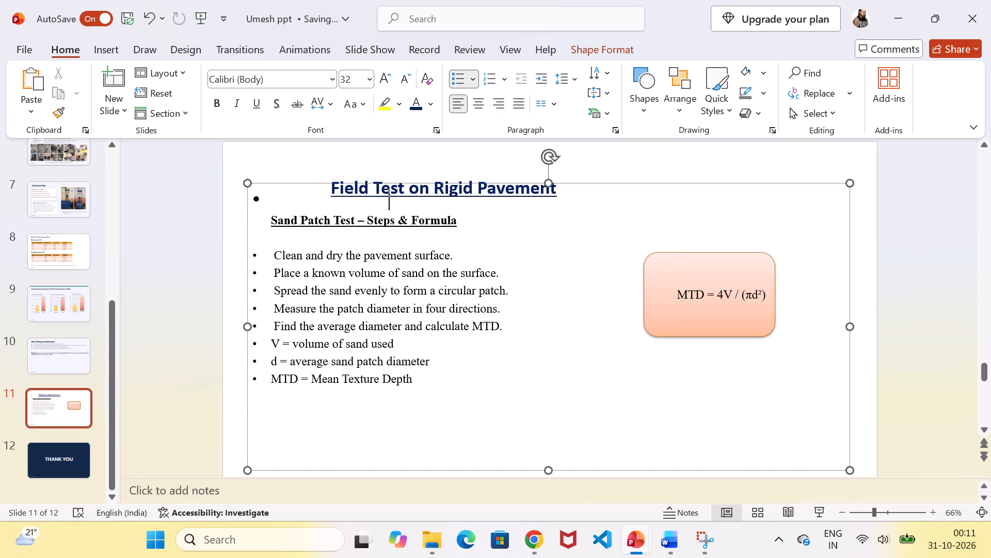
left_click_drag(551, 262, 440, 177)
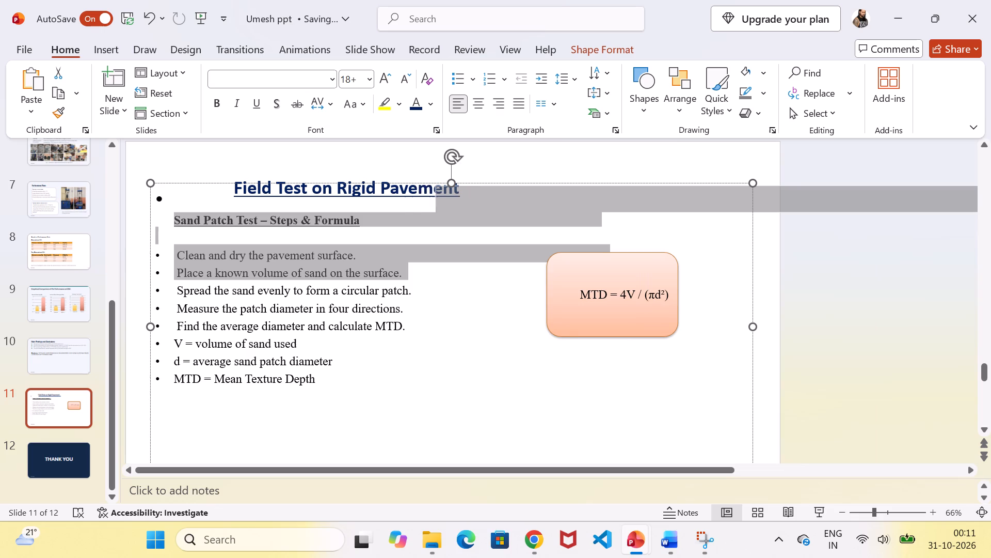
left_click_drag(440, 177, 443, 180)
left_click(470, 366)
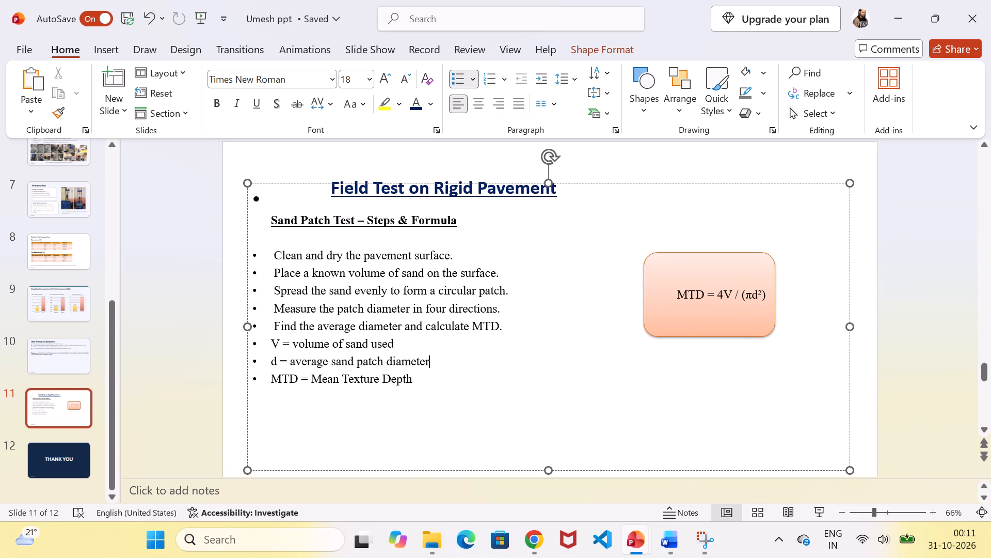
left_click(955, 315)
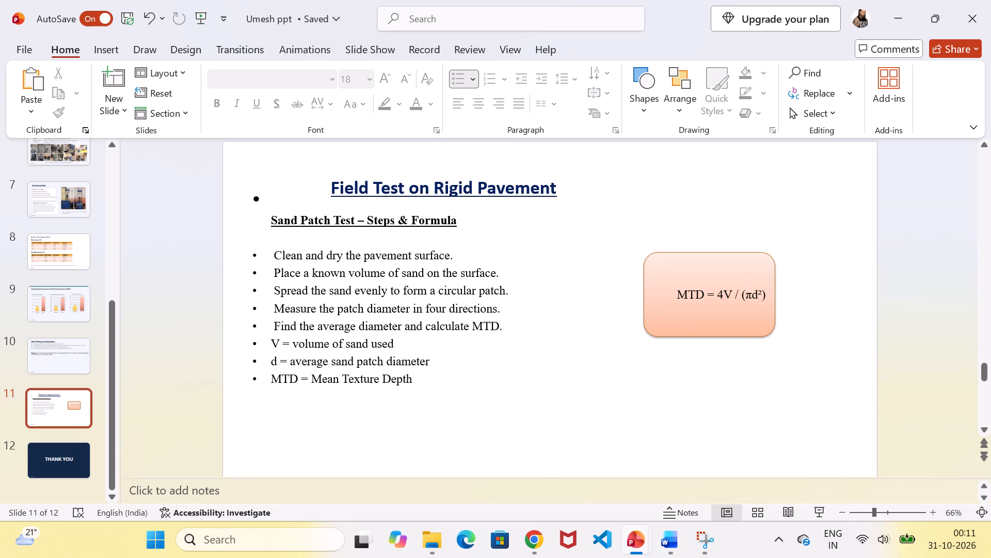
Lower the top edge of the Sand Patch Test text box so it sits below the Field Test on Rigid Pavement title.
left_click(325, 190)
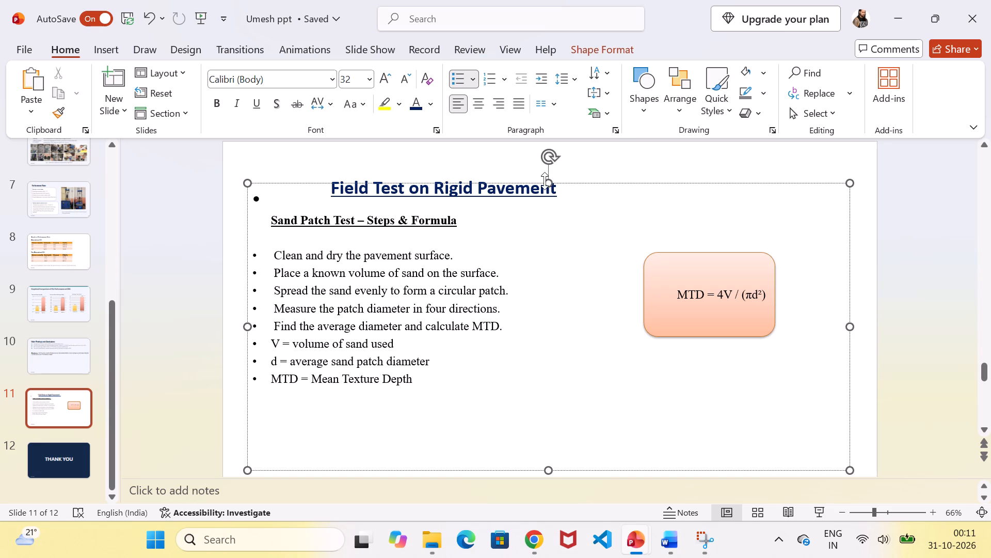
left_click_drag(546, 181, 546, 213)
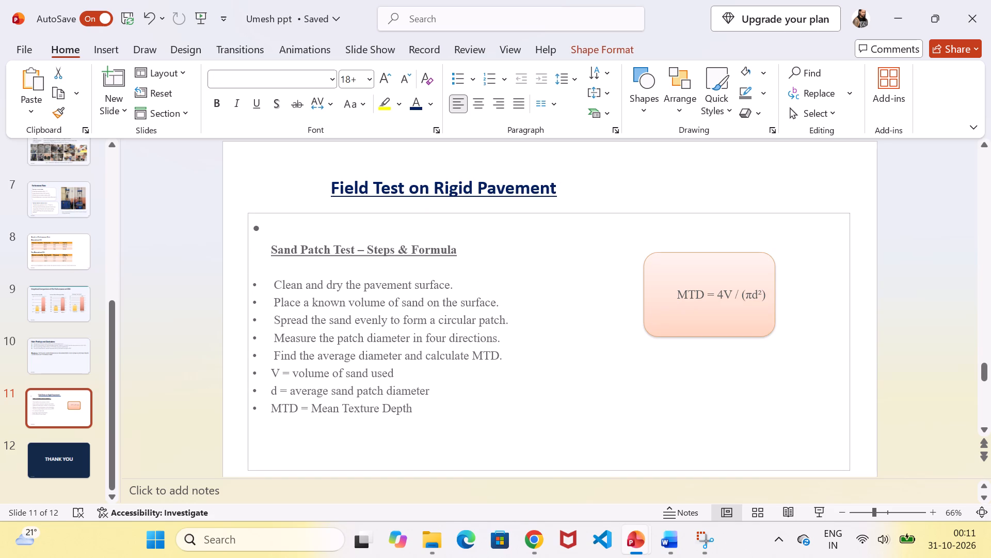
left_click_drag(546, 213, 547, 213)
left_click(317, 169)
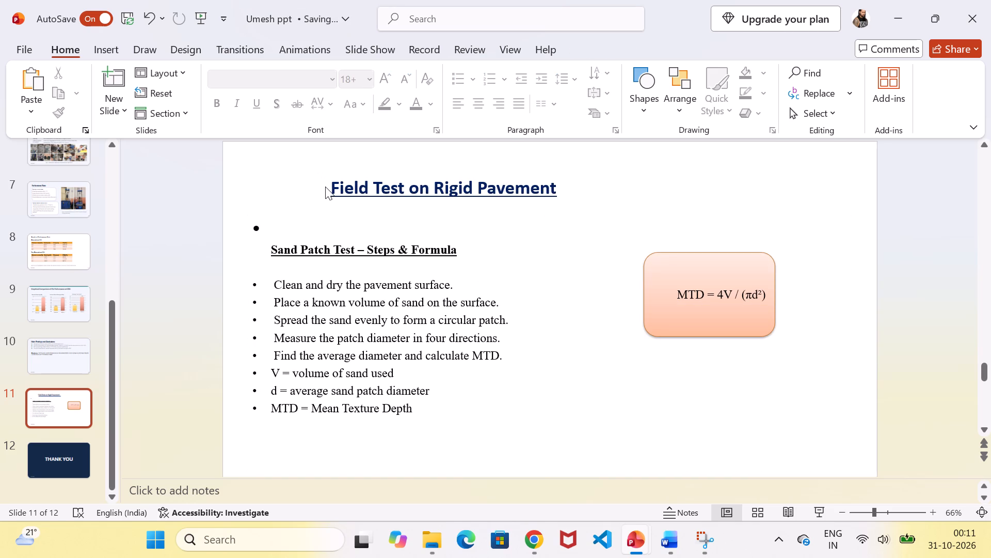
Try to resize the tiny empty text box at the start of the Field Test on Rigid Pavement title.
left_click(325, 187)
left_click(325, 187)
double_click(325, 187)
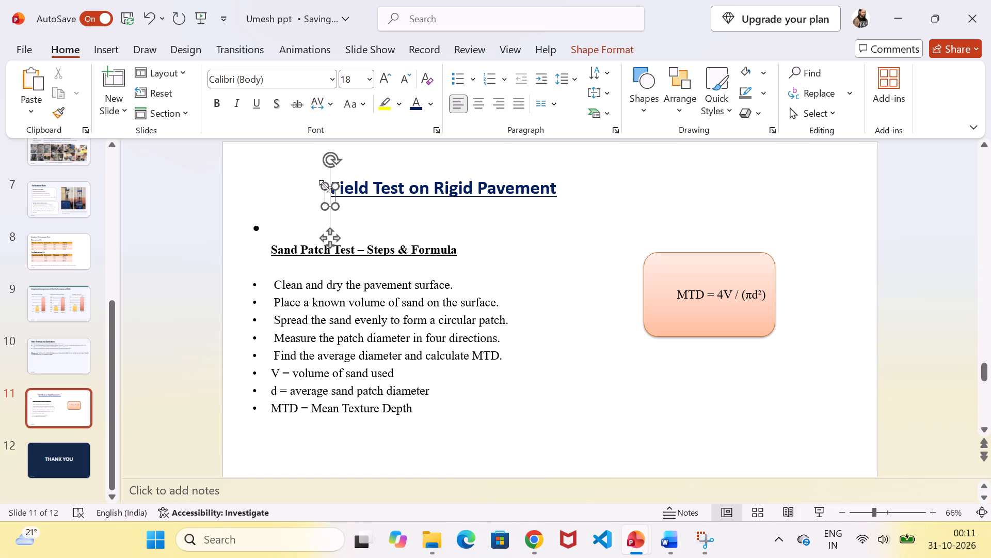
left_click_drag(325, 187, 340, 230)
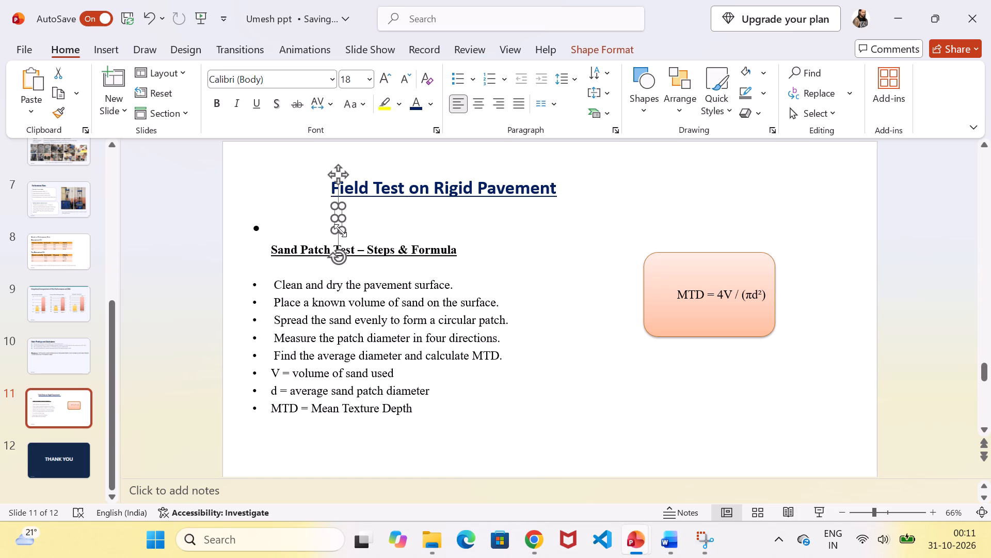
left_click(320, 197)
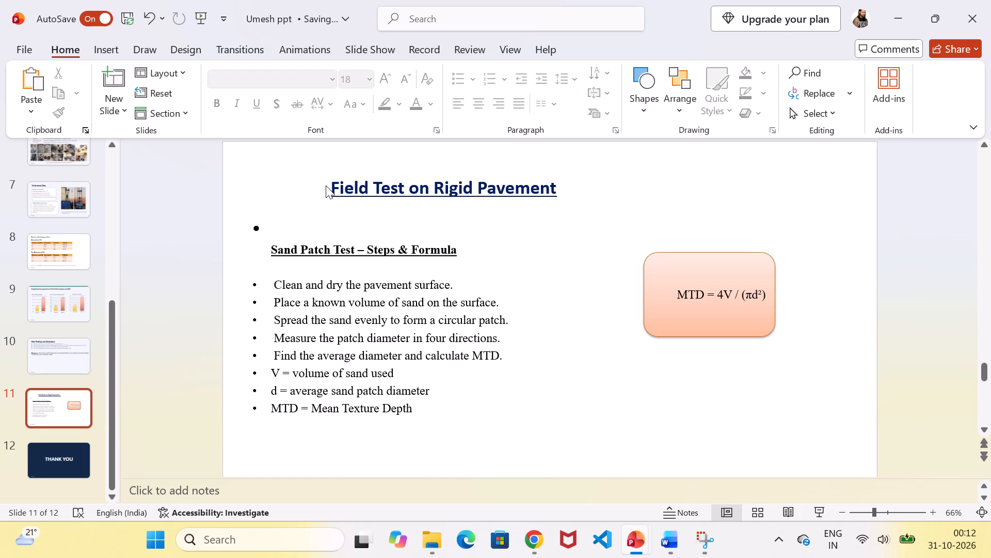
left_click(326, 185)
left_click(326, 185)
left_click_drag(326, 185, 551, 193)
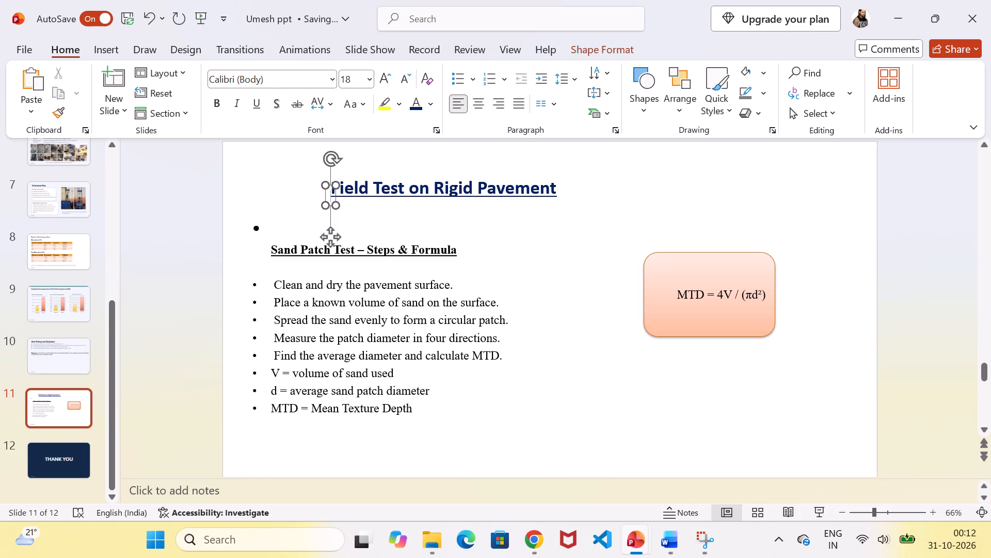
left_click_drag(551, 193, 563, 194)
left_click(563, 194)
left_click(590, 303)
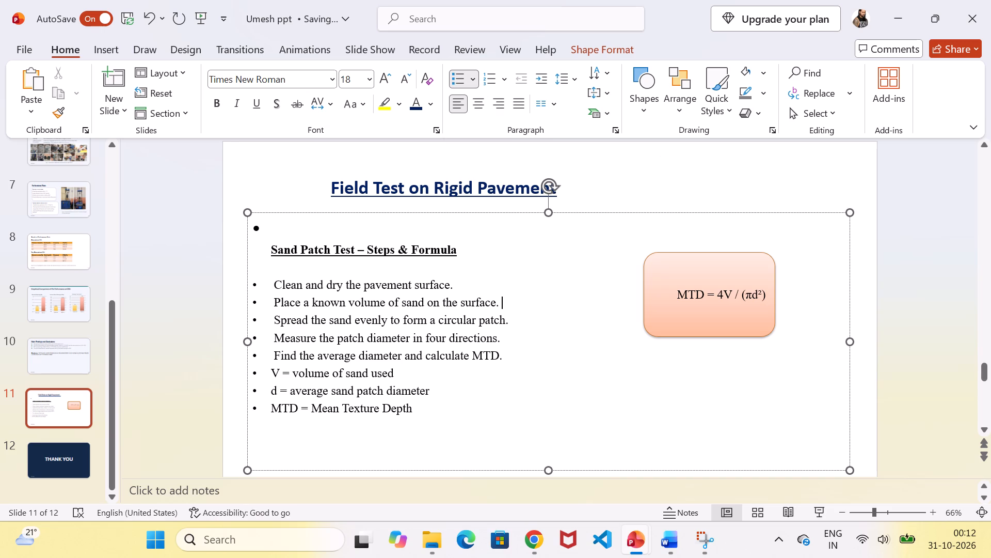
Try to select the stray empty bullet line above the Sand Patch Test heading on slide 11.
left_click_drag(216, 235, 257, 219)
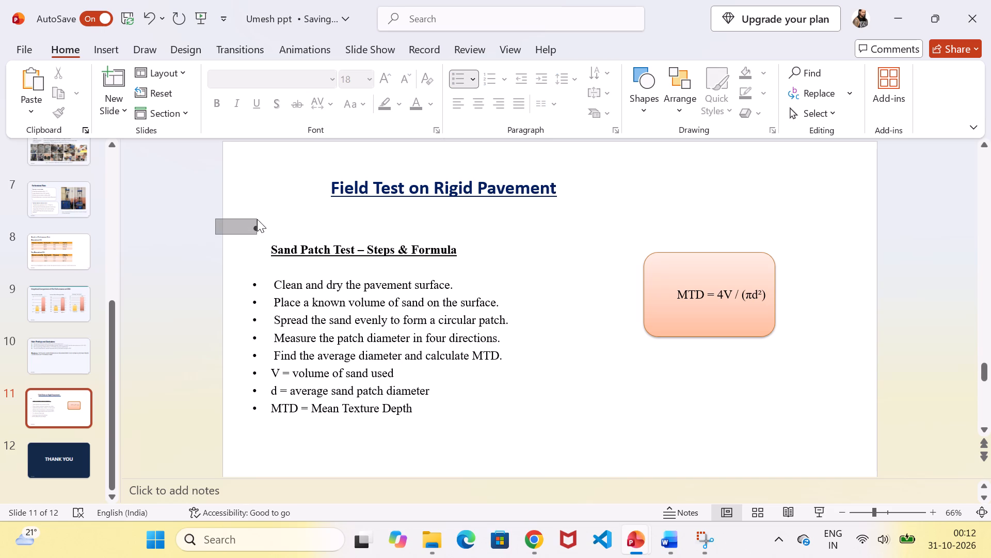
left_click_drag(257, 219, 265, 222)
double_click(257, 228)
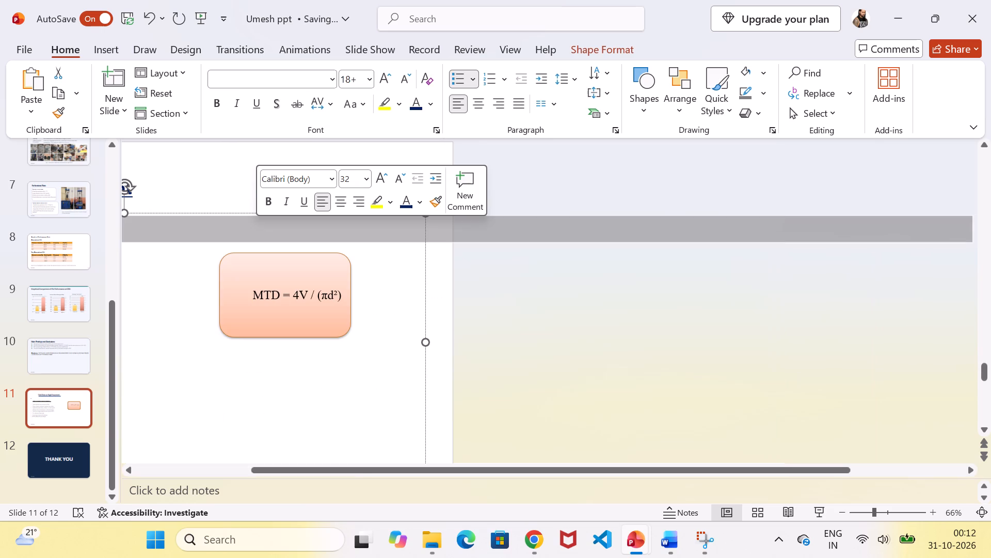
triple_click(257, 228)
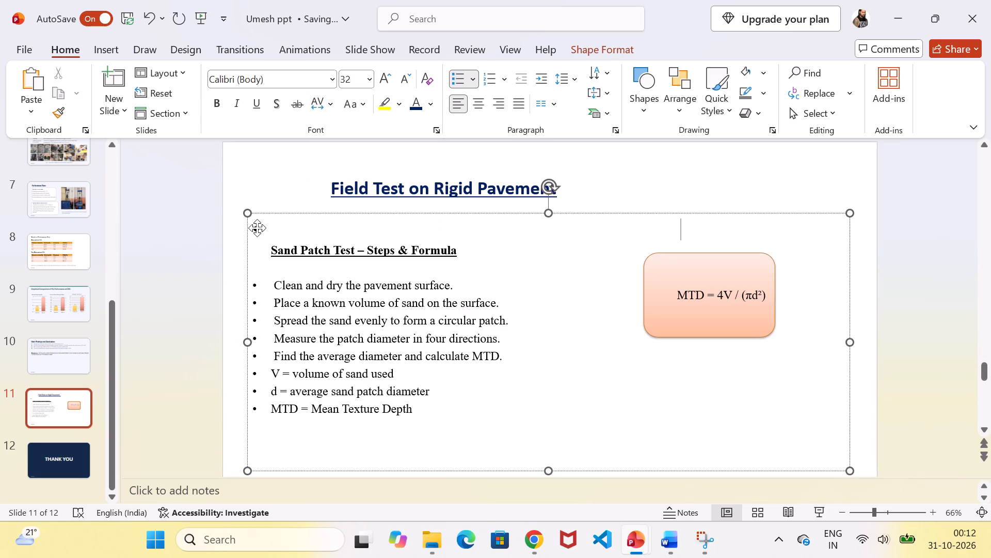
Undo the recent text box and layout changes on slide 11, back through the removal of blank slide 12.
key("ctrl+z")
key("ctrl+z")
key("ctrl+z")
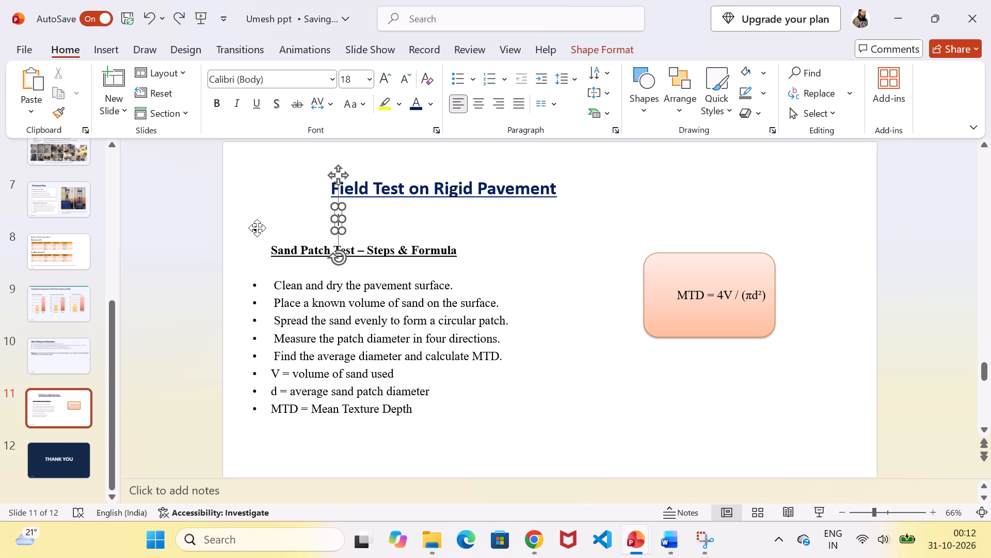
key("ctrl+z")
key("ctrl+z")
key("ctrl+z")
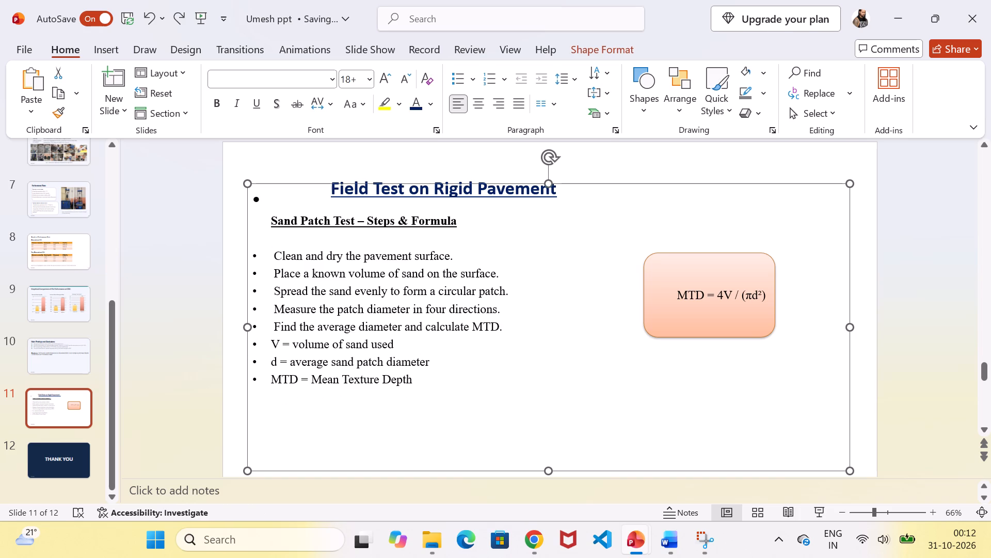
key("ctrl+z")
left_click(257, 228, "ctrl")
key("ctrl+z")
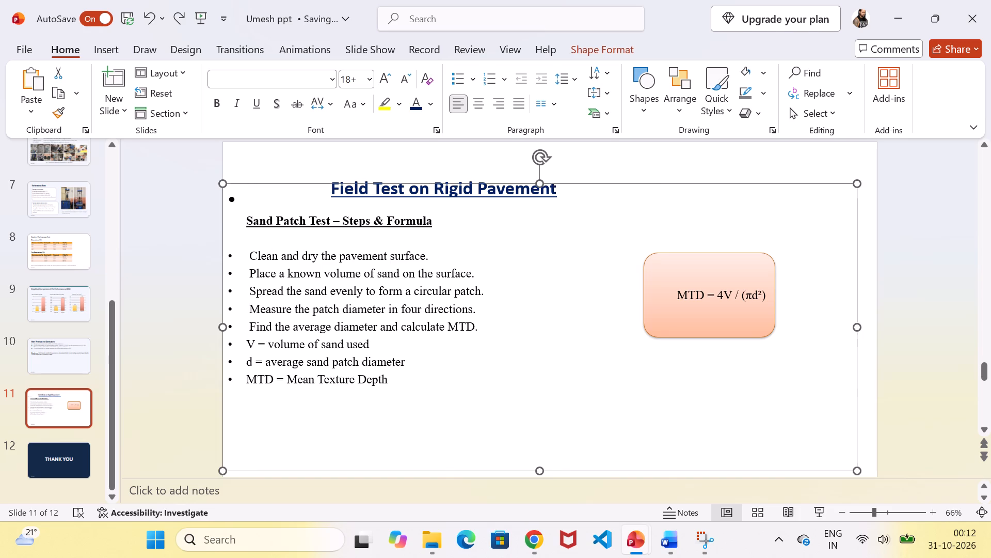
key("ctrl+z")
key("ctrl+z")
key("ctrl+z")
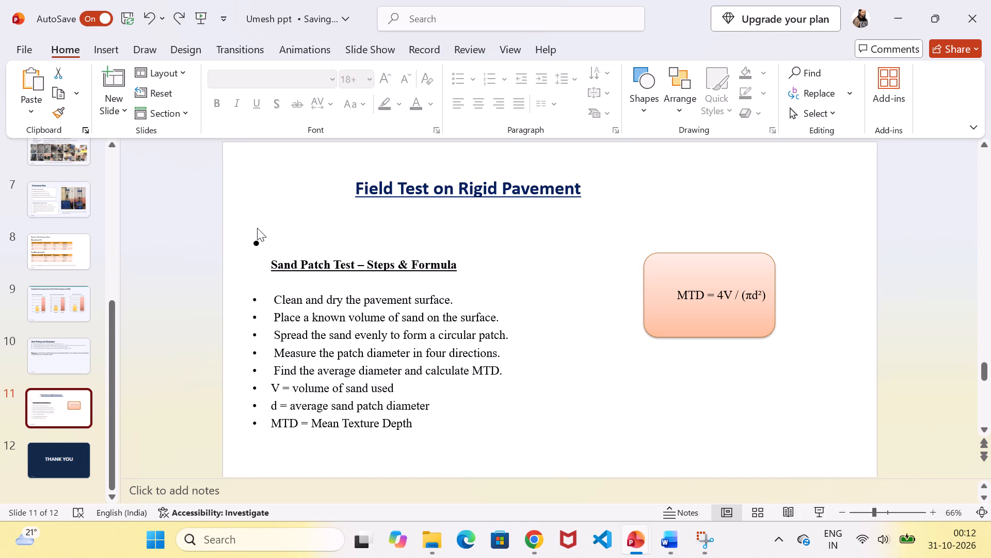
key("ctrl+z")
key("ctrl+z")
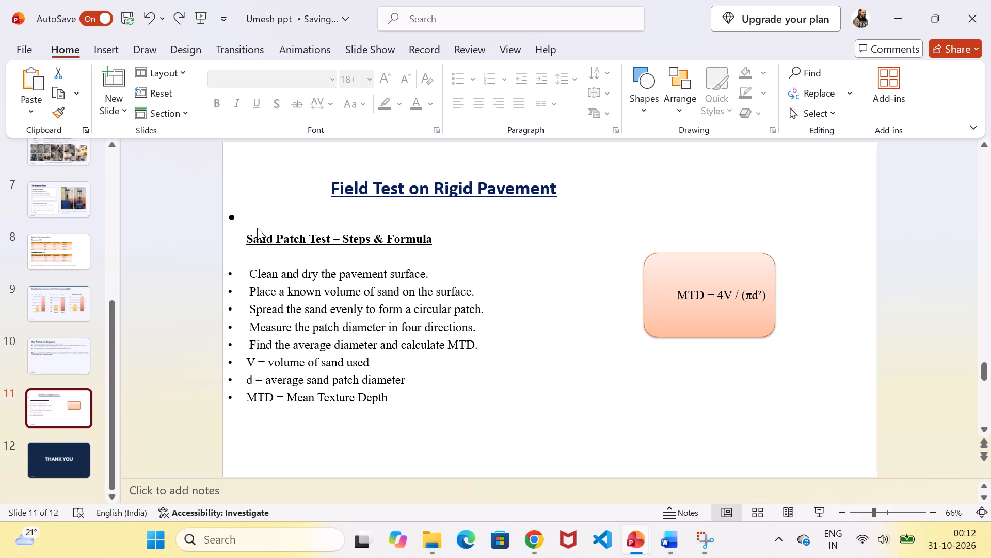
key("ctrl+z")
key("ctrl+z")
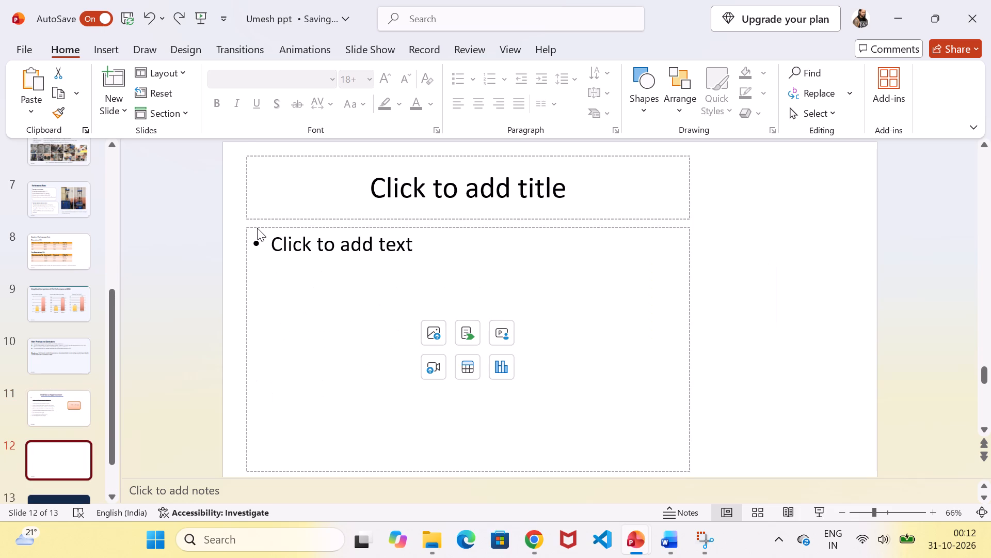
Remove the stray bullet from the empty line above the Sand Patch Test – Steps & Formula heading on slide 11.
left_click(72, 389)
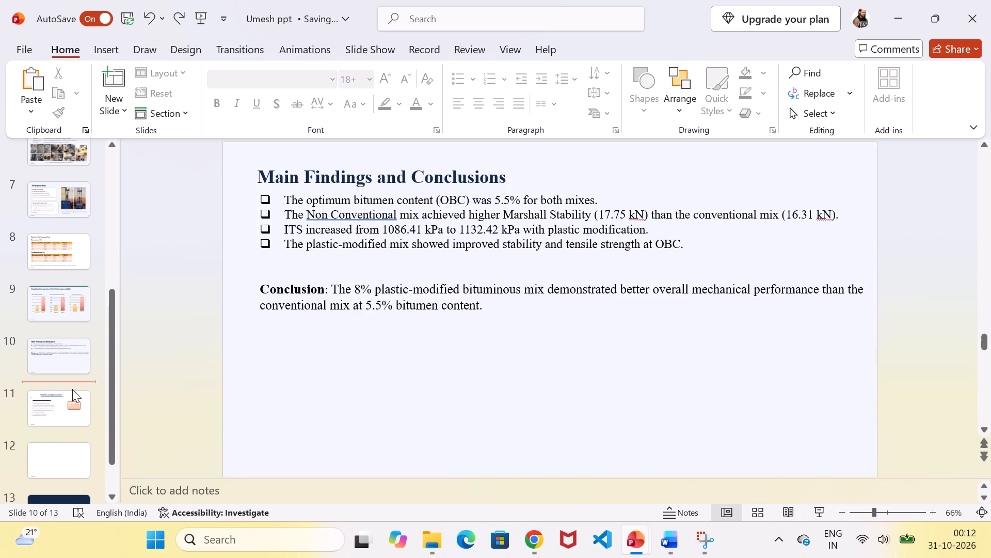
left_click(67, 407)
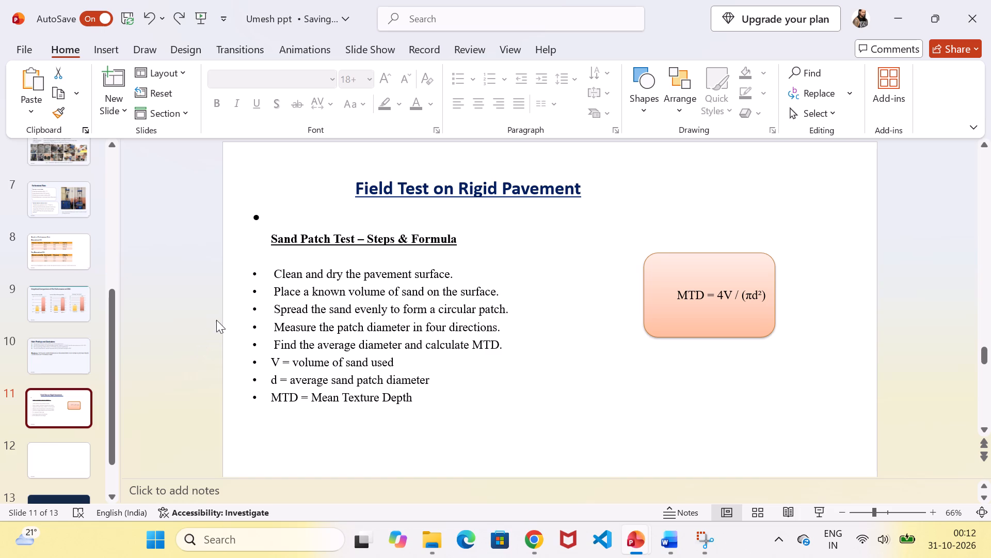
double_click(260, 215)
double_click(260, 215)
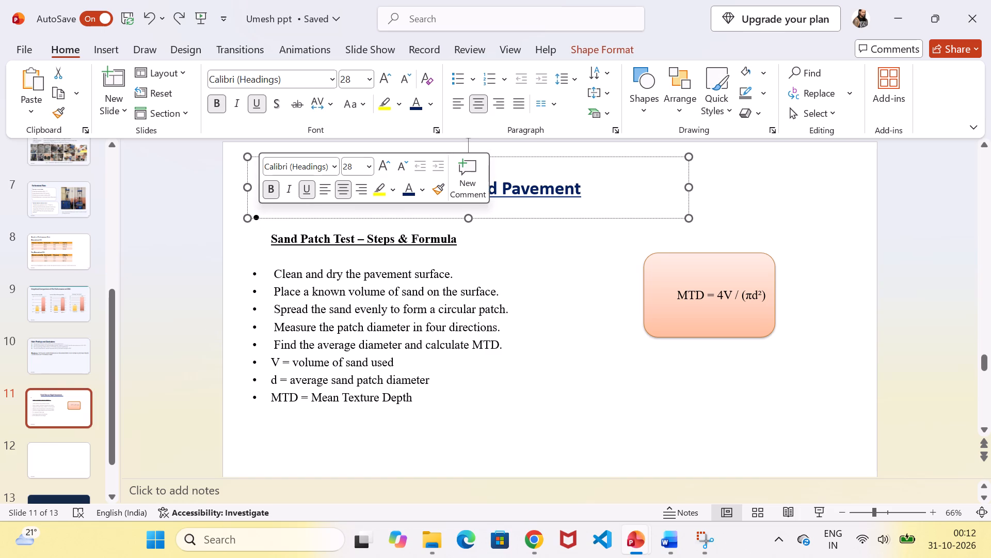
left_click(533, 234)
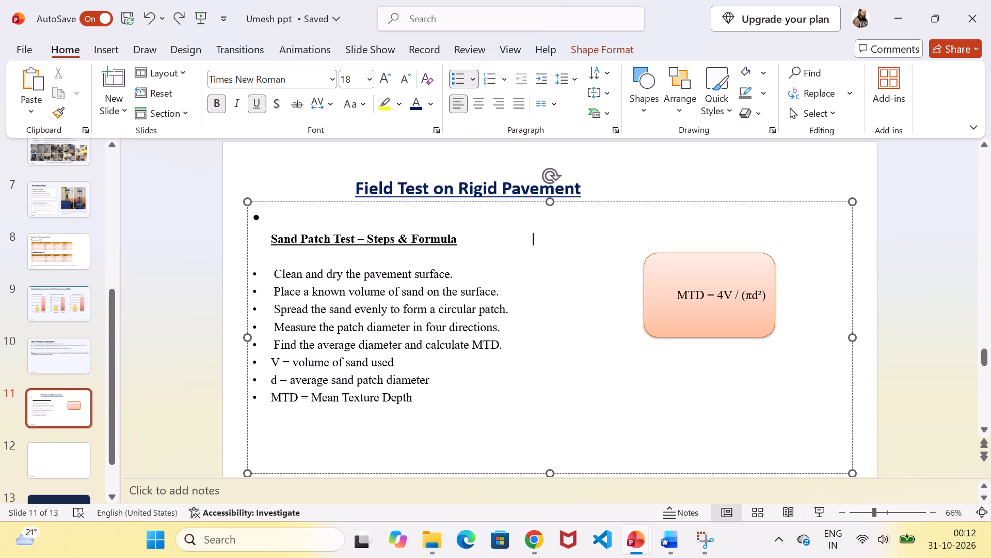
double_click(254, 213)
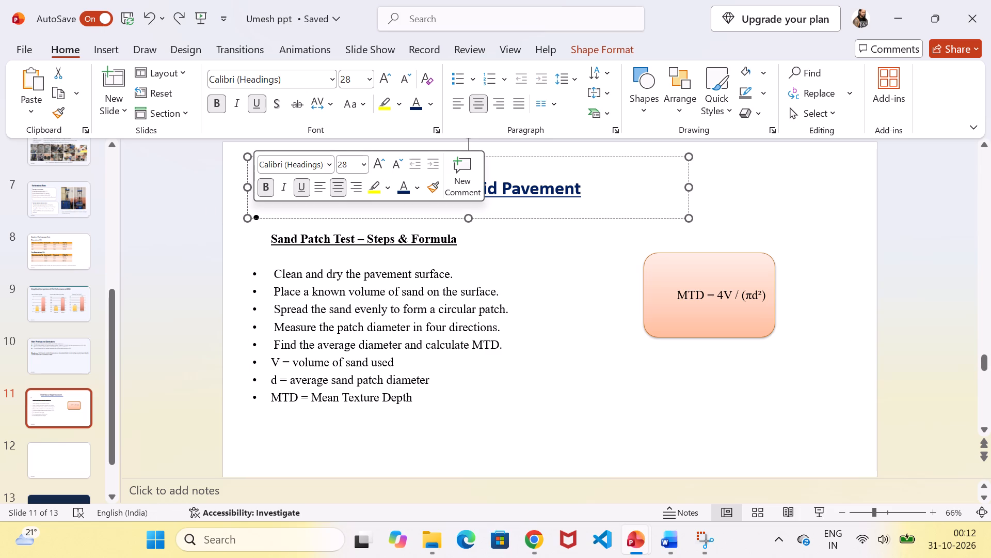
left_click(213, 239)
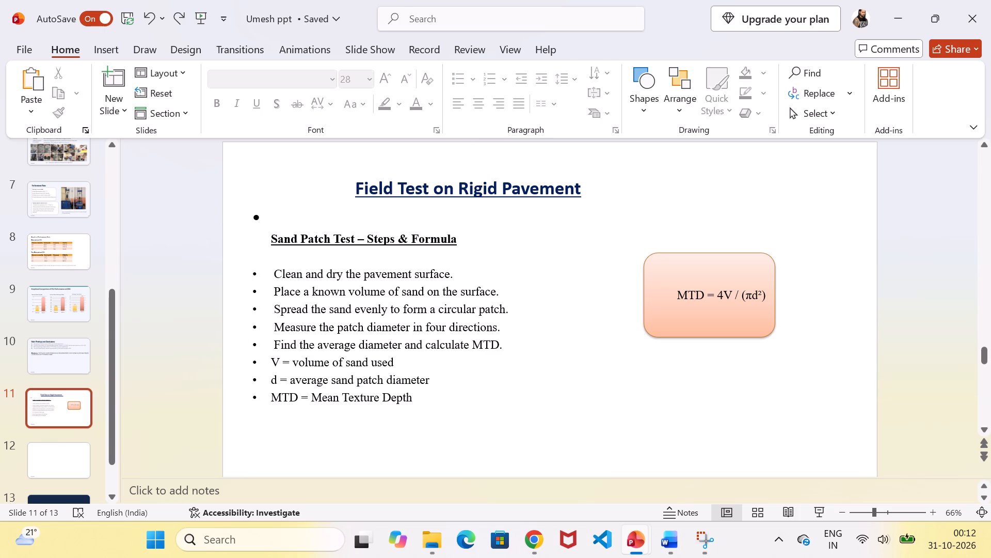
left_click(258, 219)
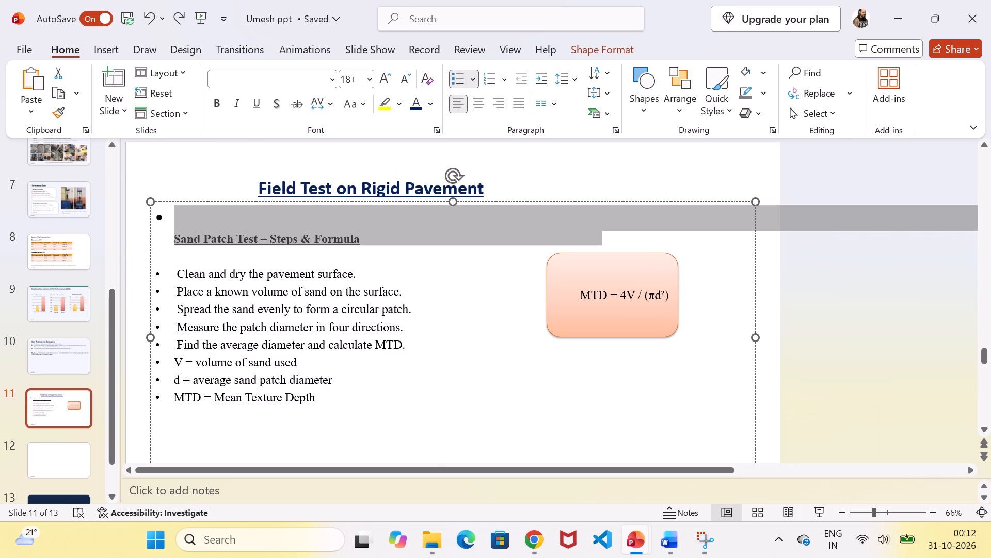
left_click(426, 271)
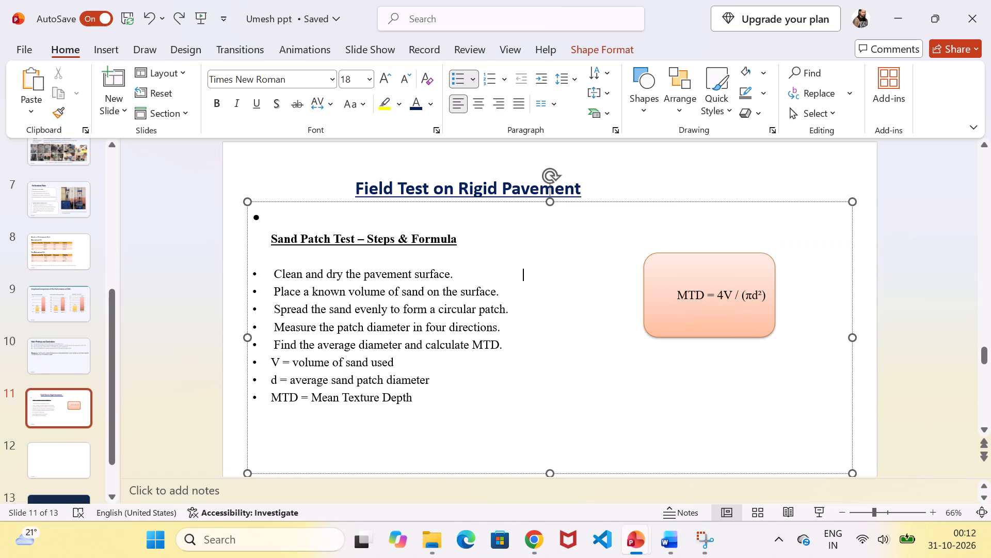
left_click(262, 219)
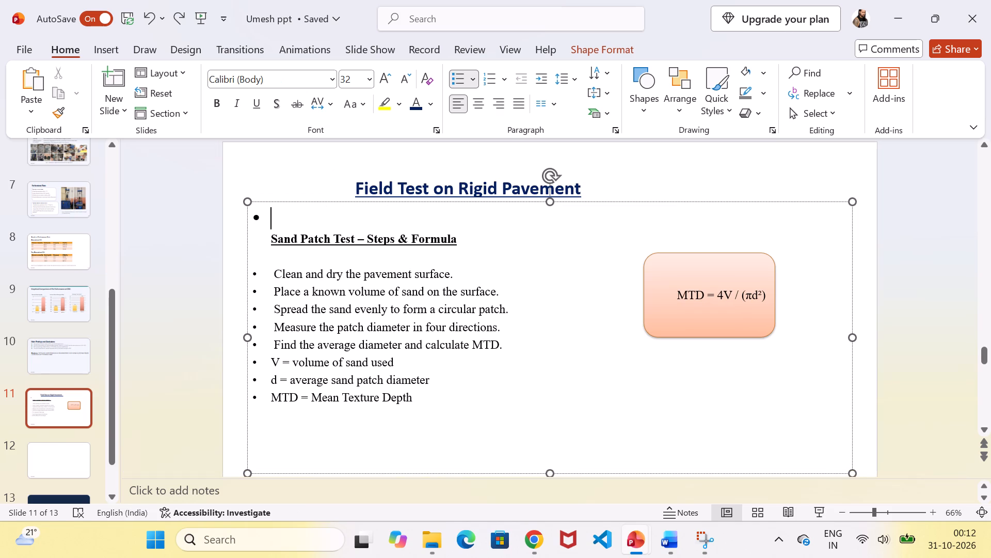
key("BackSpace")
key("BackSpace")
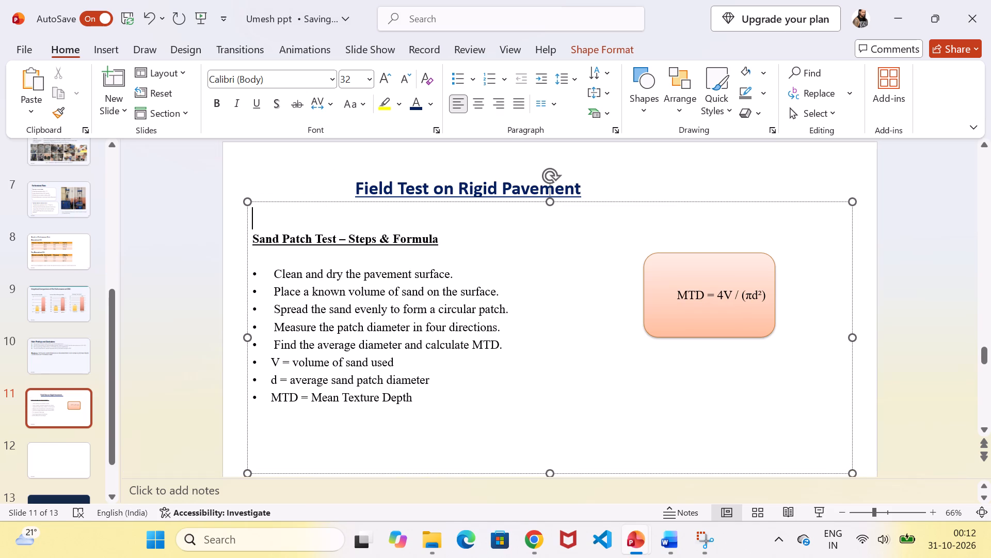
left_click(215, 221)
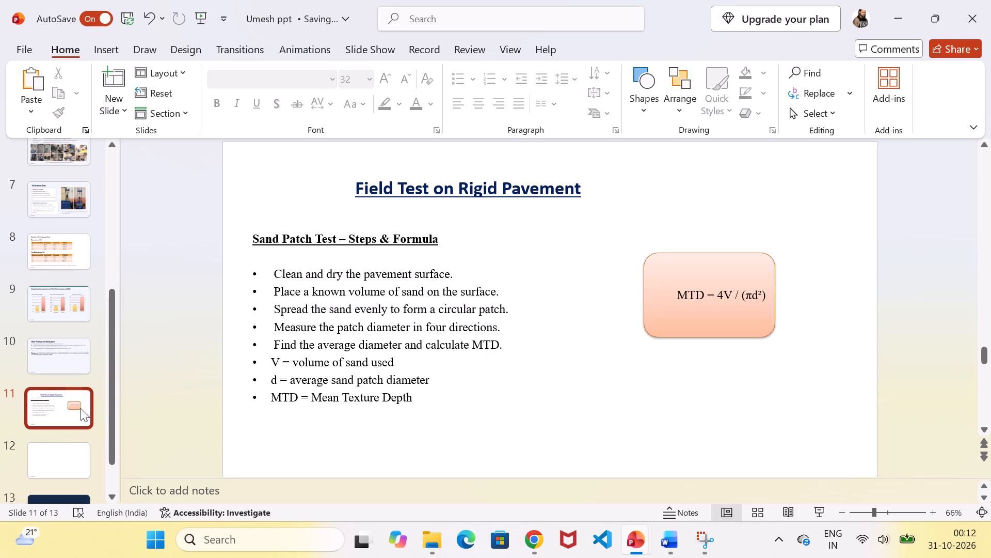
Add a slide with the Blank layout after the empty slide 12.
left_click(68, 447)
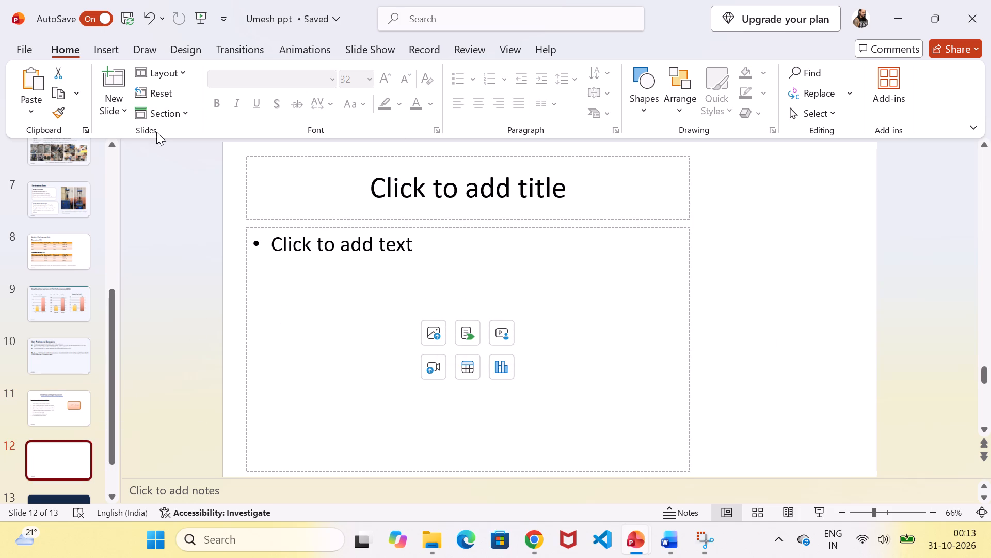
left_click(108, 117)
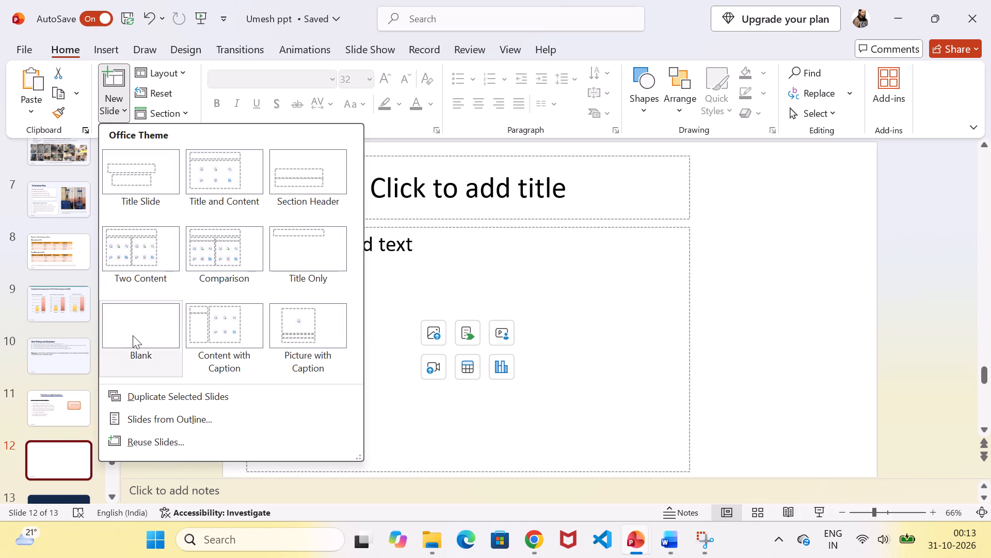
left_click(133, 335)
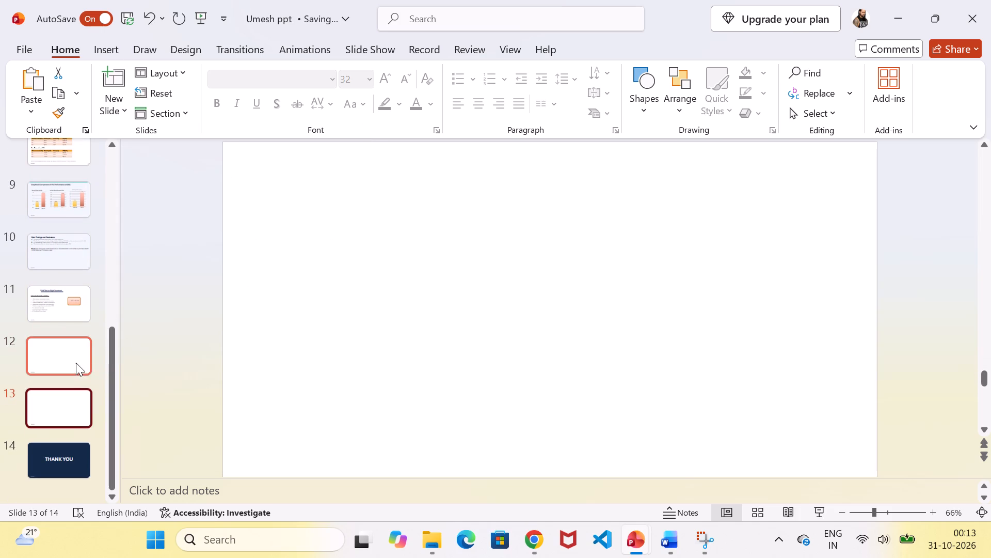
Cut the empty title-and-content slide 12 that sits before the new Blank slide.
left_click(76, 363)
right_click(76, 363)
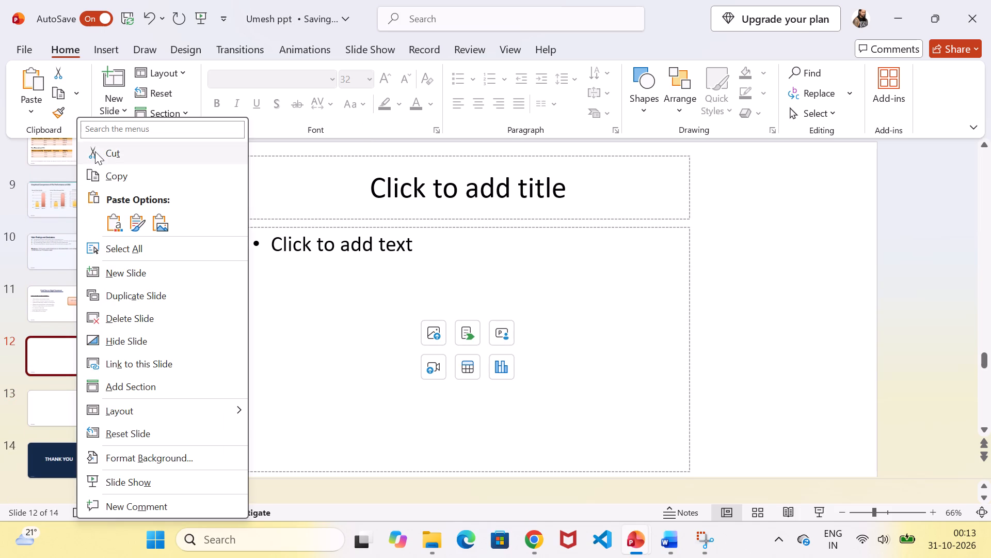
left_click(95, 151)
Paste the cut slide after Blank slide 12, and paste again from the pasted slide's title placeholder.
left_click(47, 394)
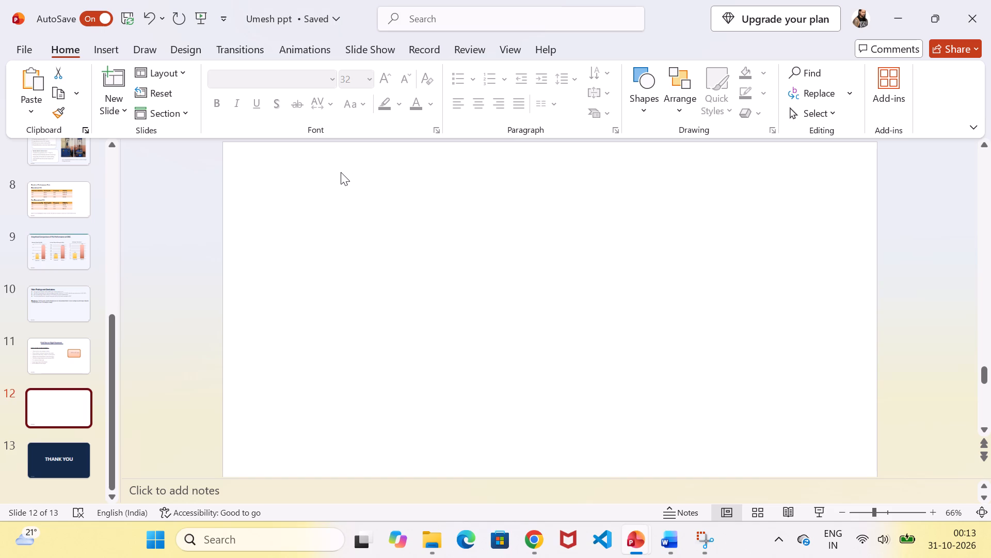
key("ctrl+v")
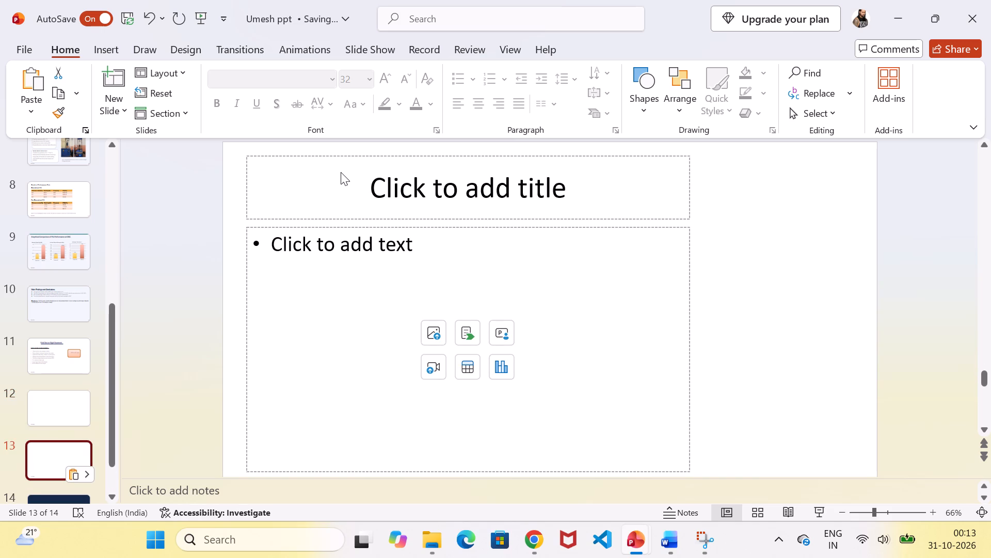
left_click(380, 191)
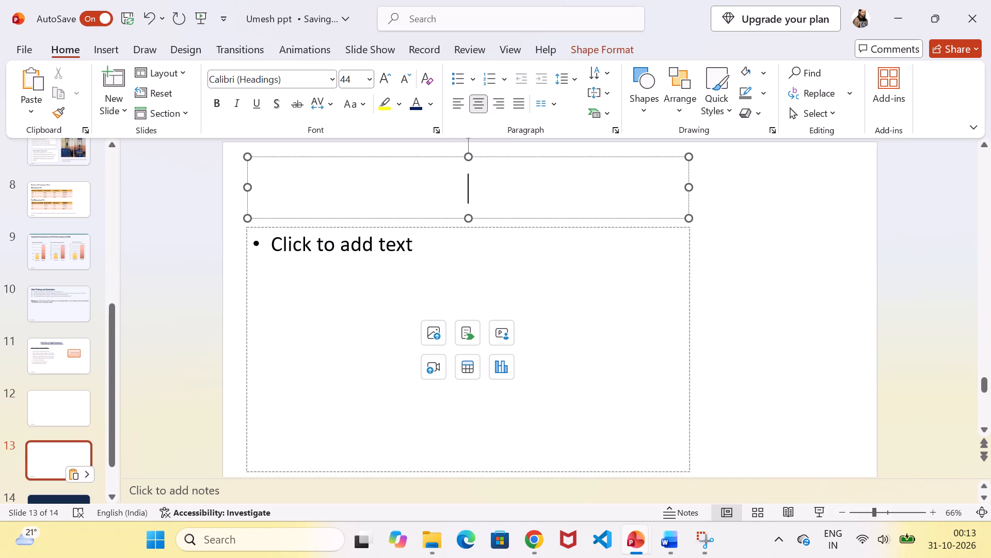
key("ctrl+v")
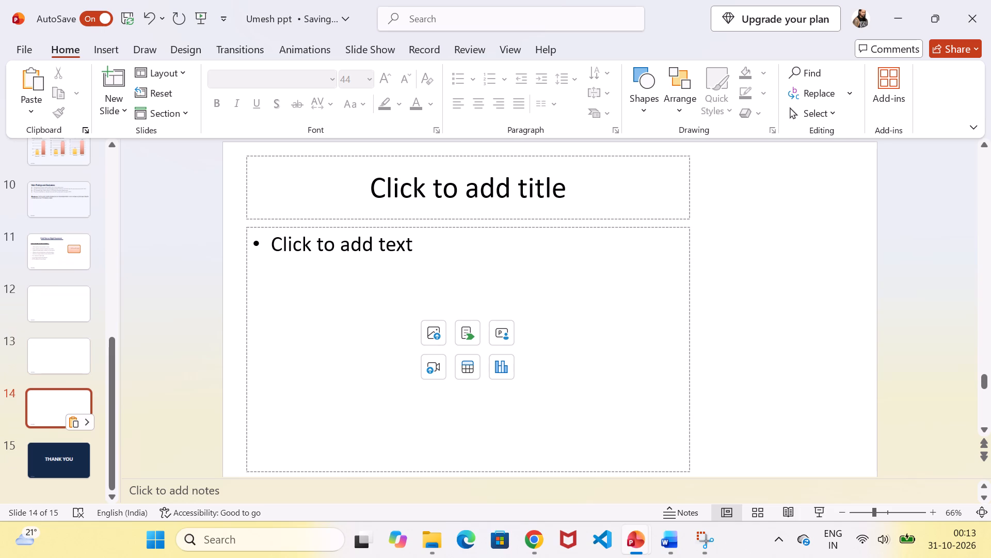
Delete the three empty slides 12 to 14 between the Field Test slide and the THANK YOU slide.
key("BackSpace")
key("BackSpace")
key("BackSpace")
key("Delete")
key("Delete")
key("Delete")
key("Delete")
key("Delete")
key("Delete")
left_click_drag(73, 324, 71, 300)
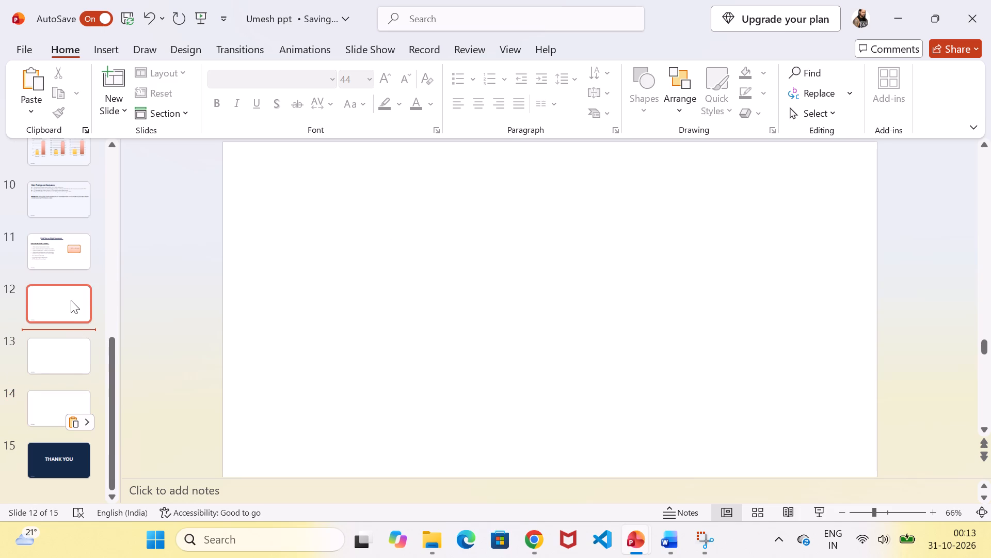
left_click_drag(71, 300, 71, 293)
left_click(71, 293)
key("Delete")
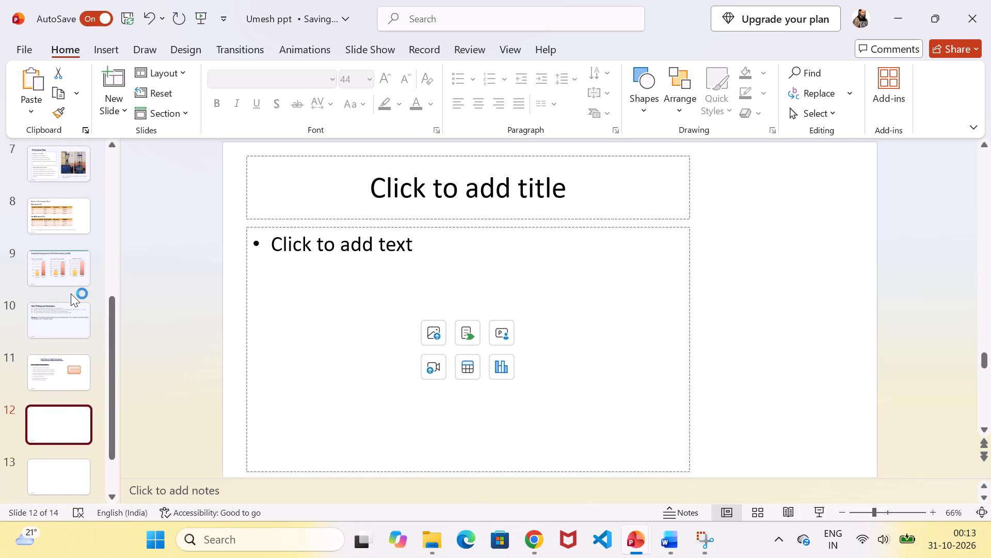
left_click(51, 432)
key("Delete")
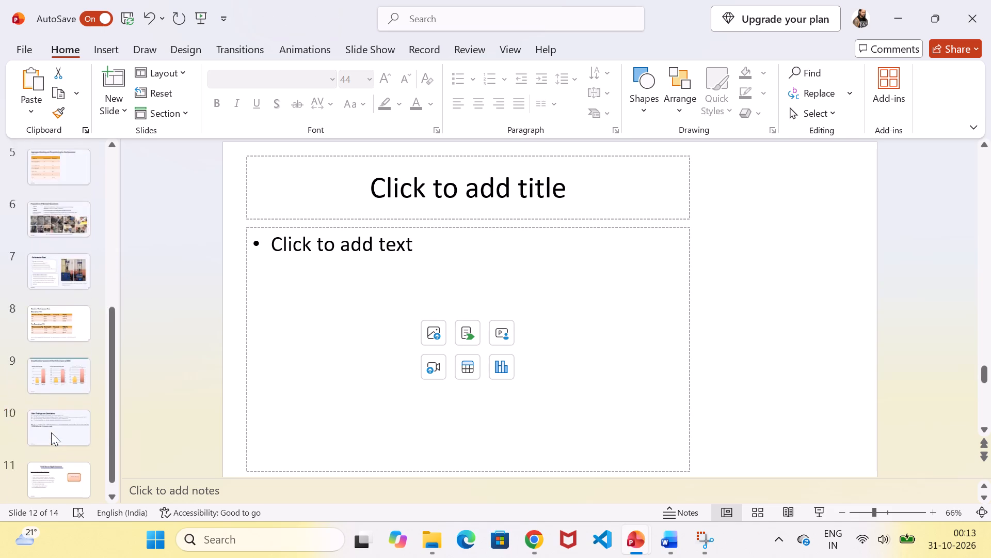
key("Delete")
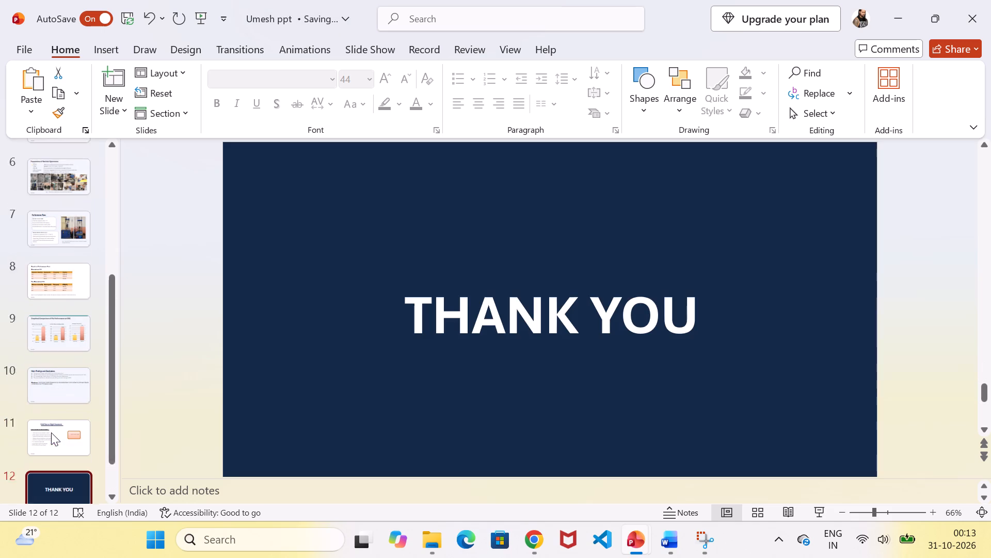
Add a slide with the Blank layout after the Field Test on Rigid Pavement slide 11.
left_click_drag(72, 407, 71, 404)
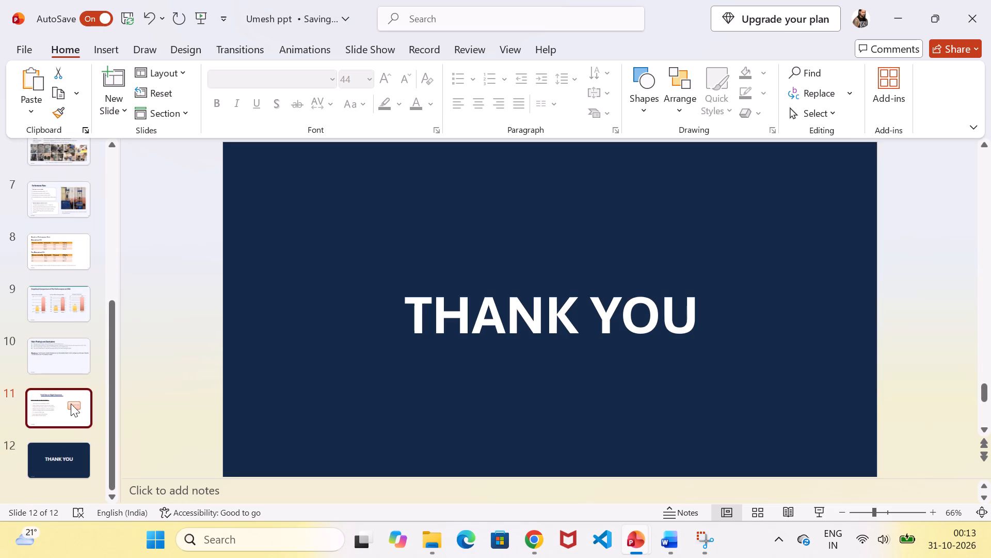
left_click_drag(71, 404, 125, 0)
left_click(111, 101)
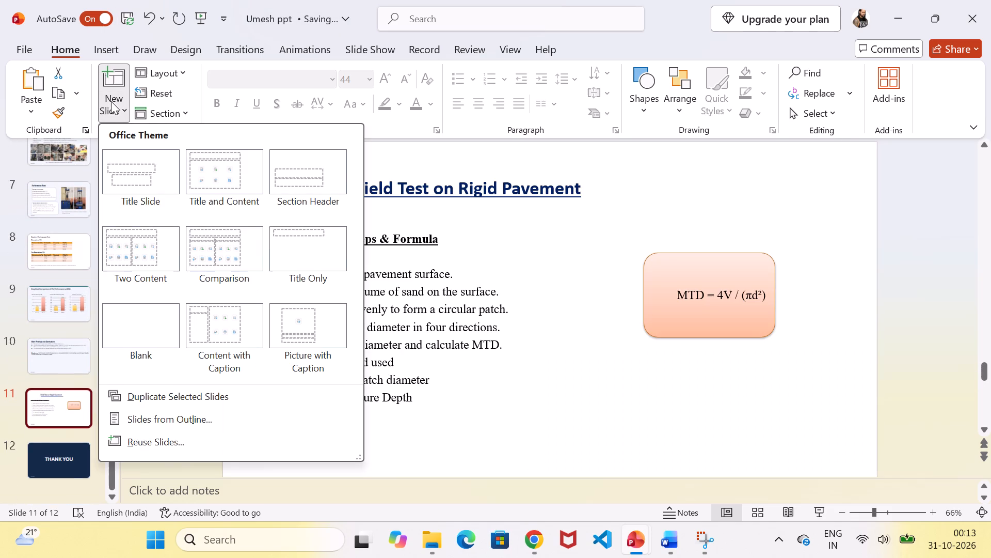
left_click(142, 309)
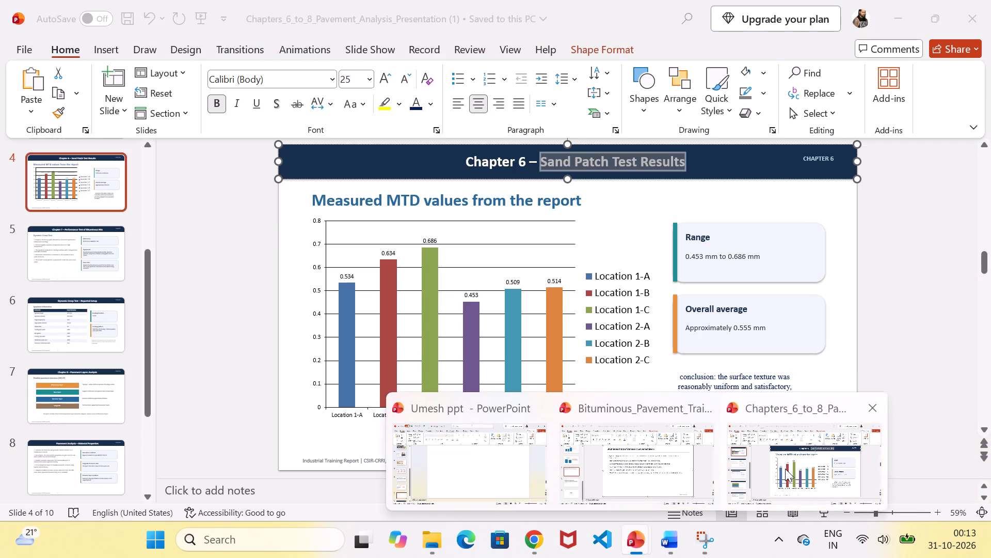
Copy "Sand Patch Test Results" from the slide 4 heading of the Chapters_6_to_8 presentation and paste it onto blank slide 12 of Umesh ppt.
left_click(785, 469)
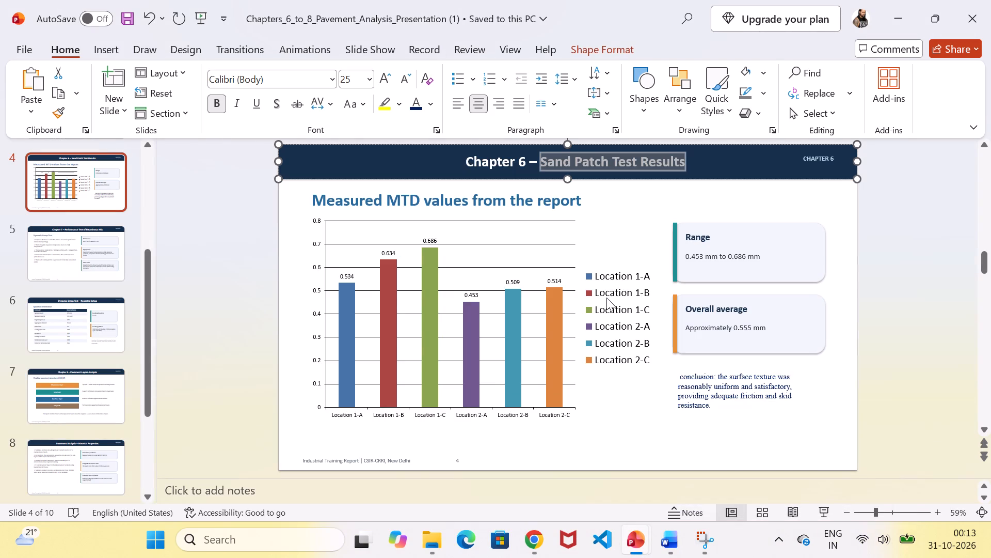
left_click(552, 160)
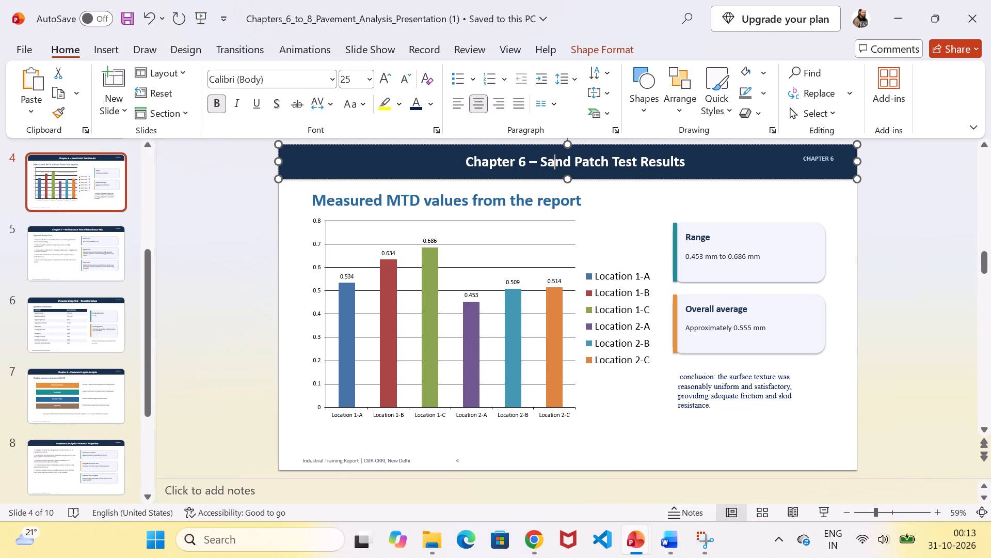
left_click_drag(541, 160, 666, 161)
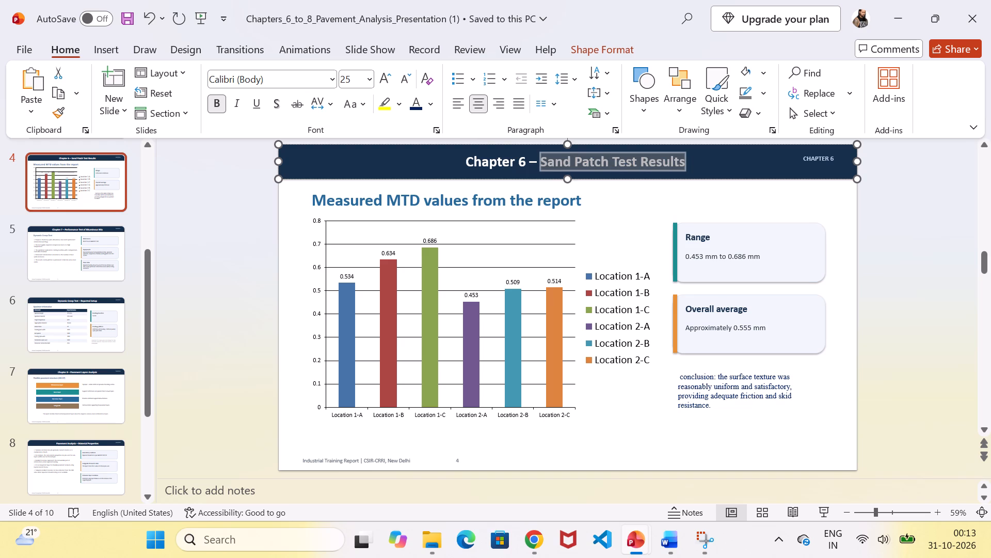
left_click_drag(666, 161, 732, 161)
key("ctrl+c")
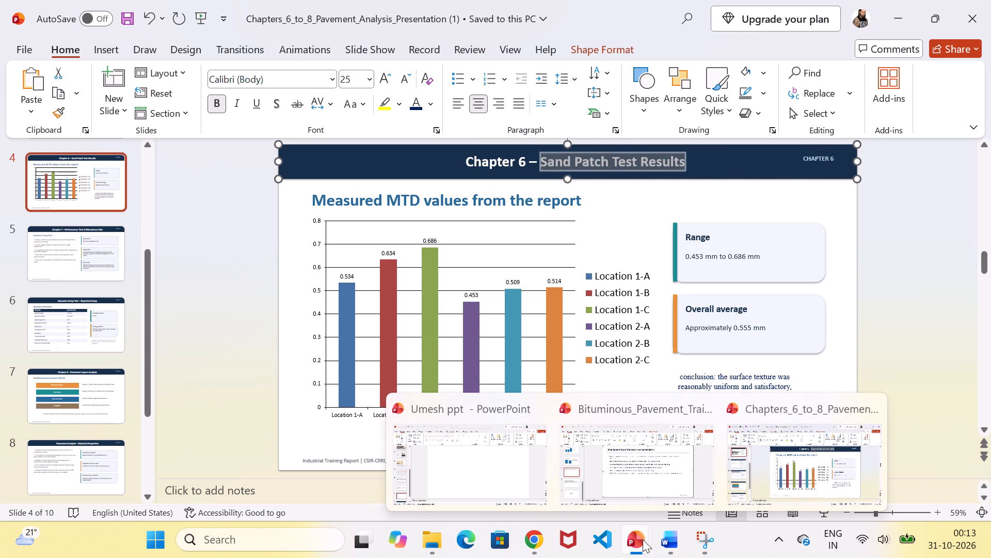
left_click(509, 464)
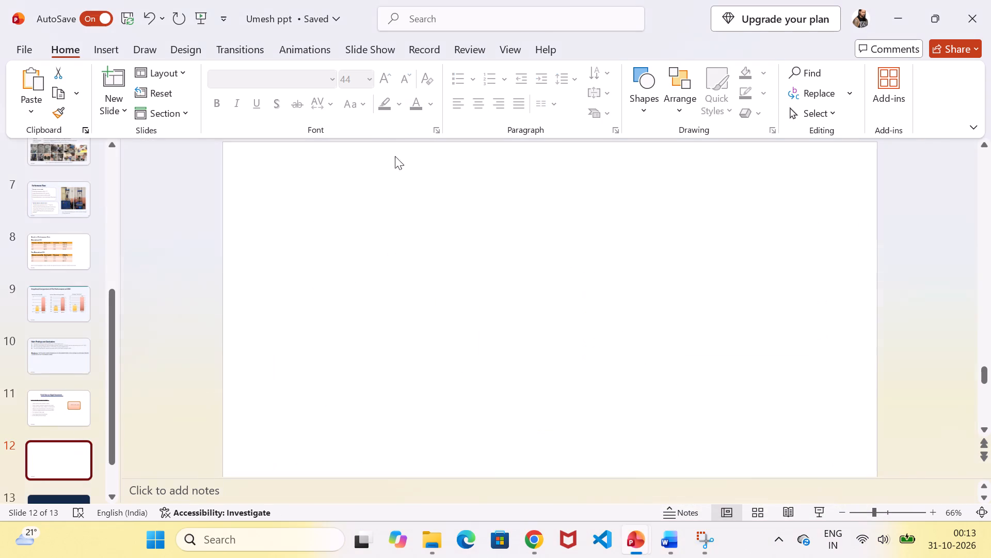
left_click(370, 174)
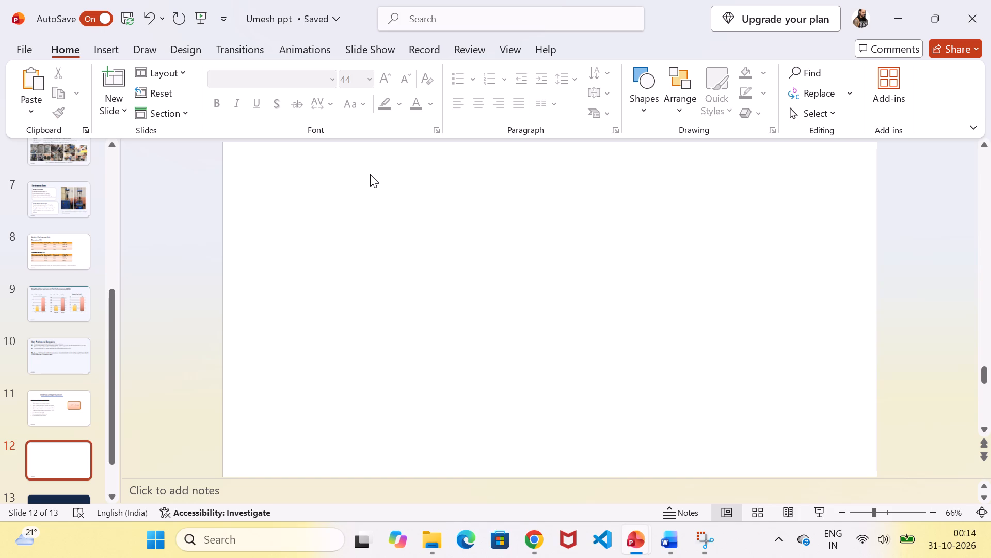
key("ctrl+v")
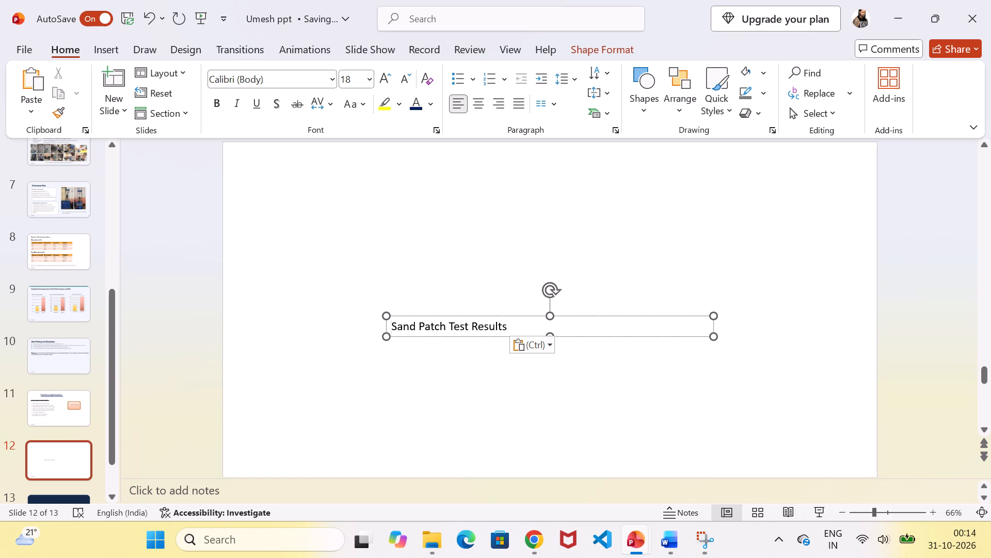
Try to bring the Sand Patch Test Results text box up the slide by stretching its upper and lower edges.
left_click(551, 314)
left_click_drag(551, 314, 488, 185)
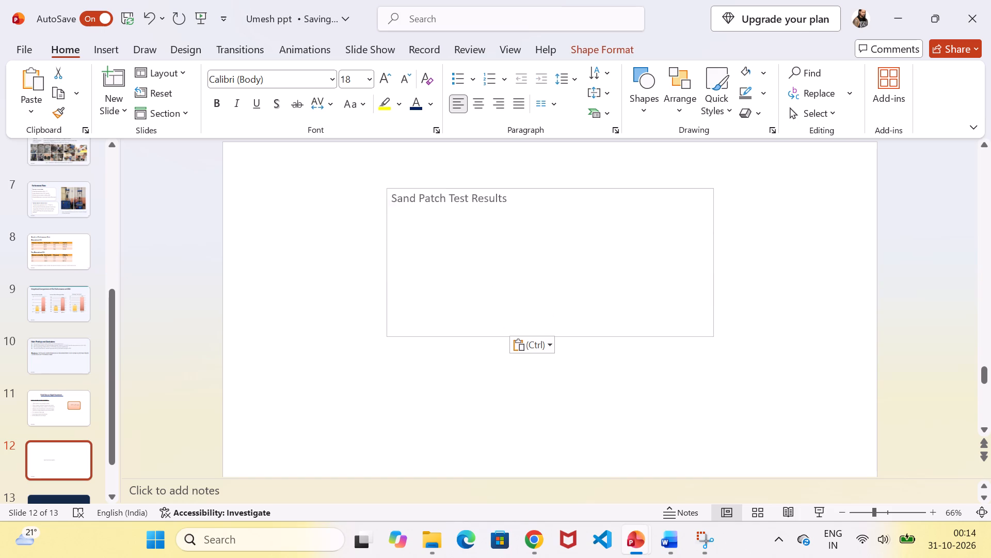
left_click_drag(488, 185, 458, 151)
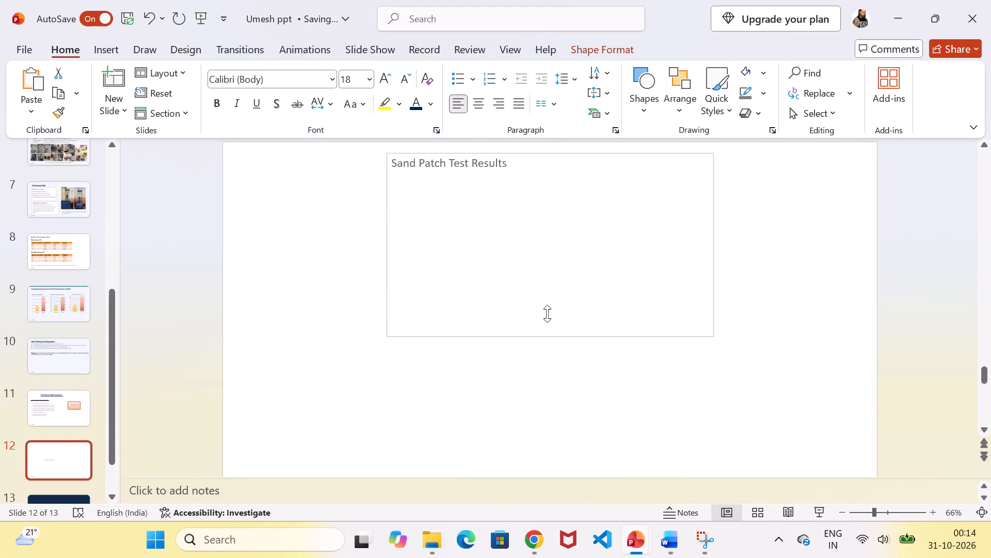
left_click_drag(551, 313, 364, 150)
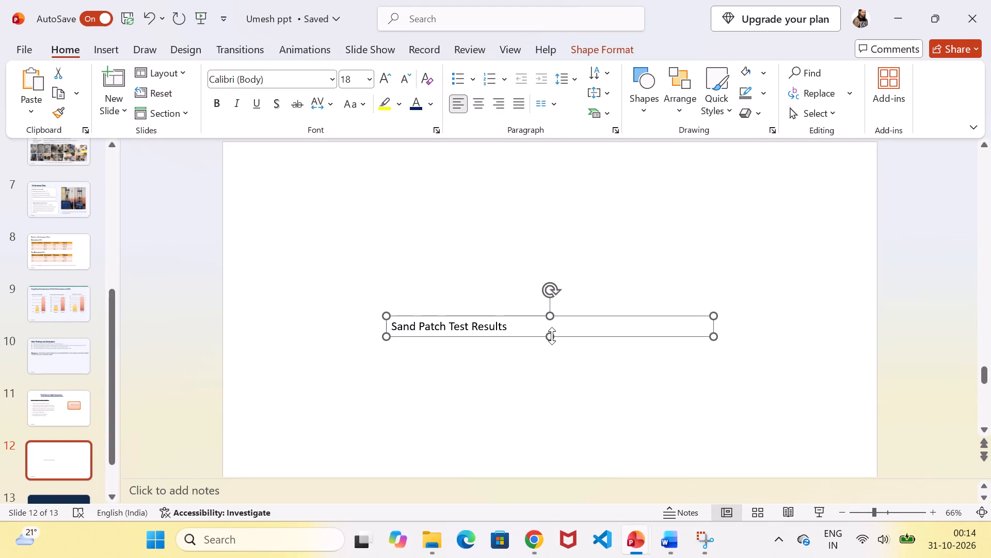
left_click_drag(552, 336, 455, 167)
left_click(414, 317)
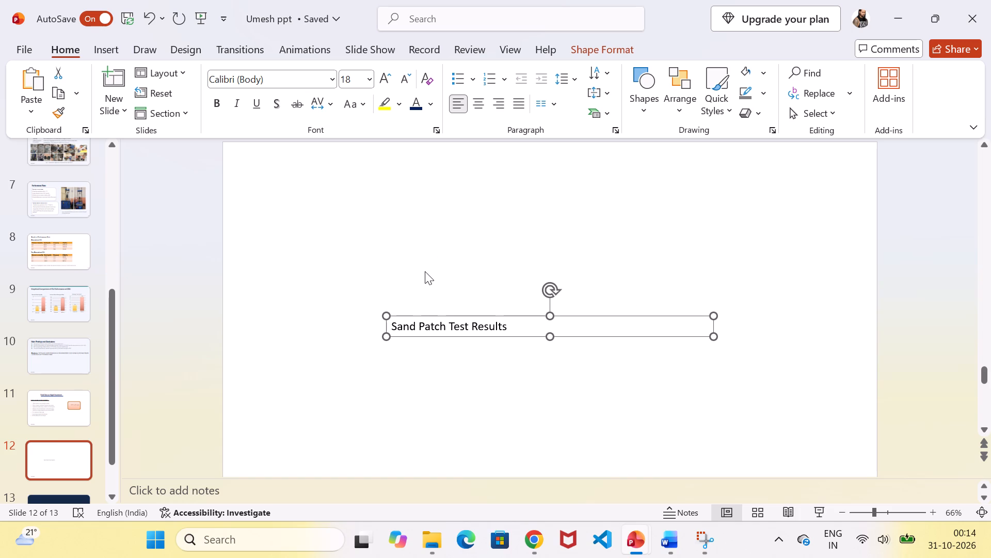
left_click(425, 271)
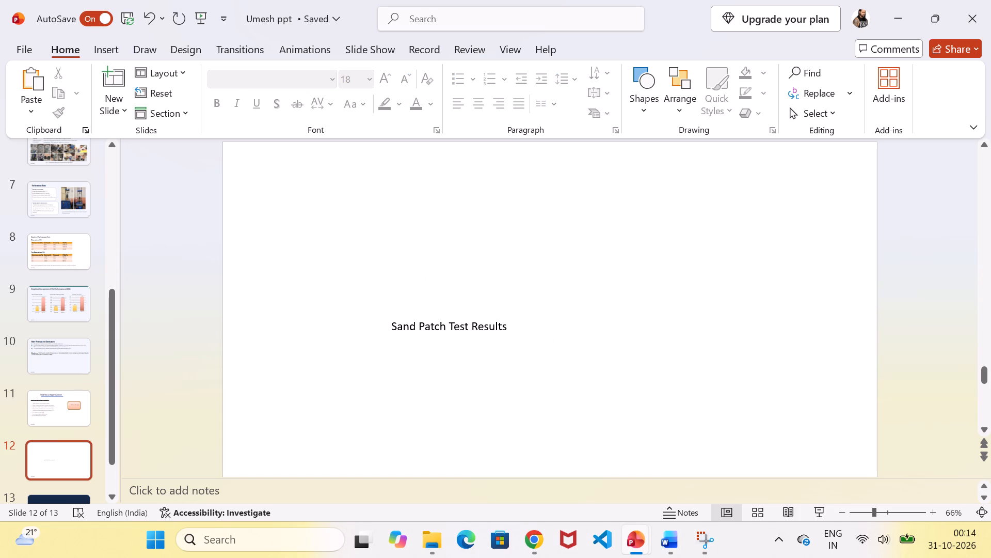
Place the Sand Patch Test Results text box at the top of slide 12, with its text near the slide's centre.
left_click(388, 328)
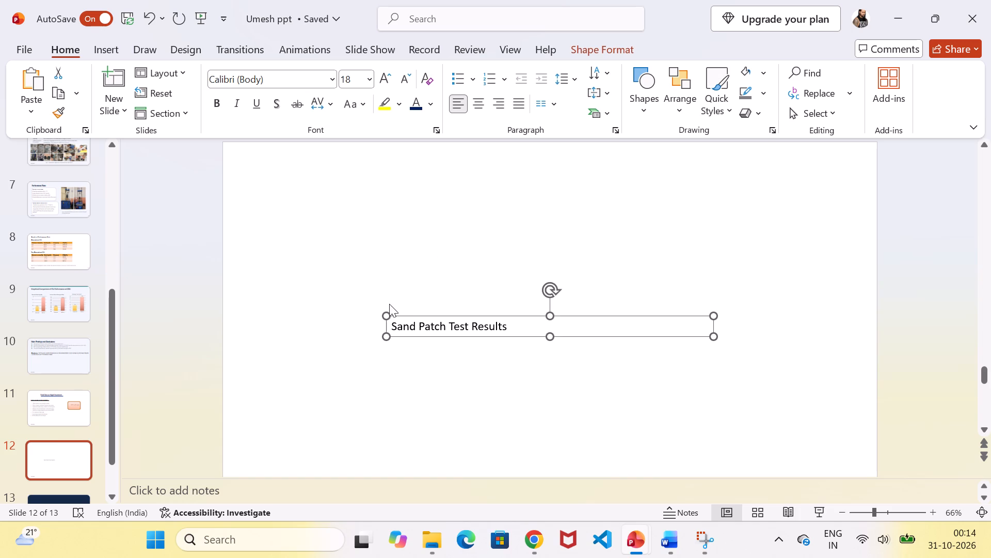
left_click_drag(385, 318, 309, 151)
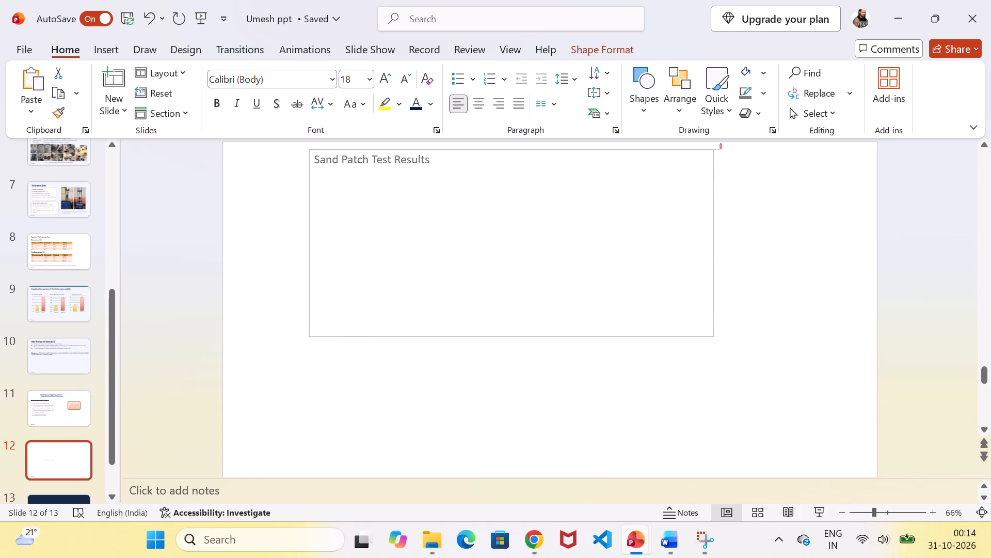
left_click_drag(309, 151, 353, 152)
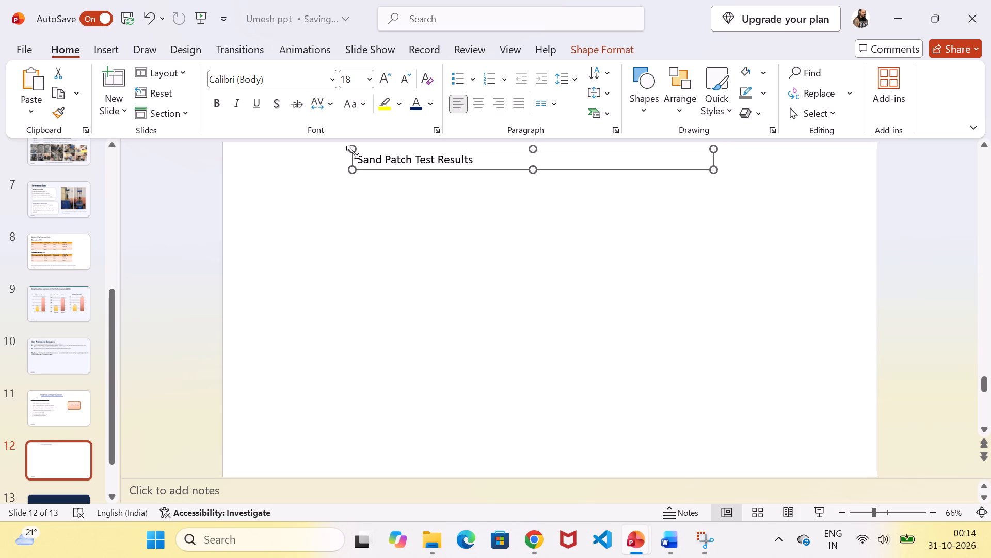
left_click(308, 226)
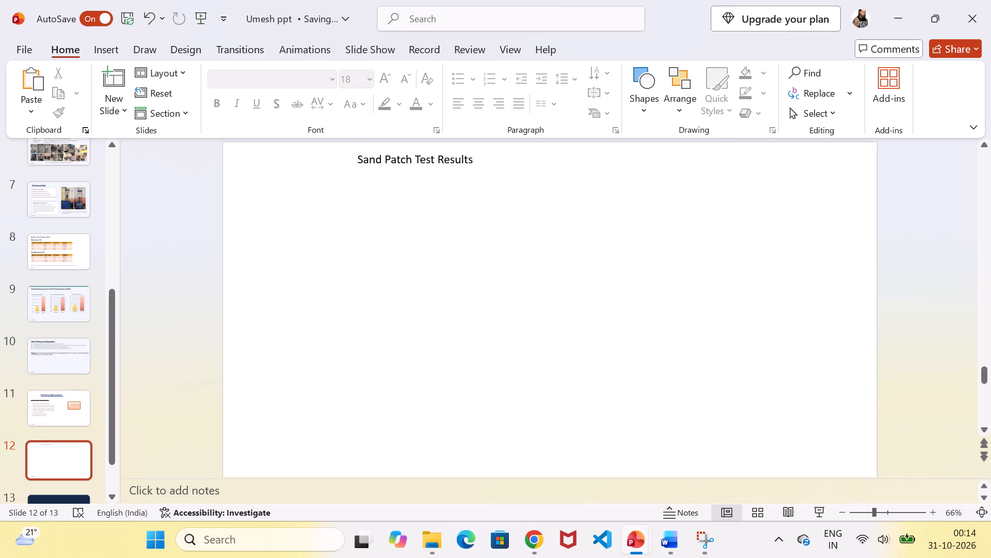
left_click(350, 155)
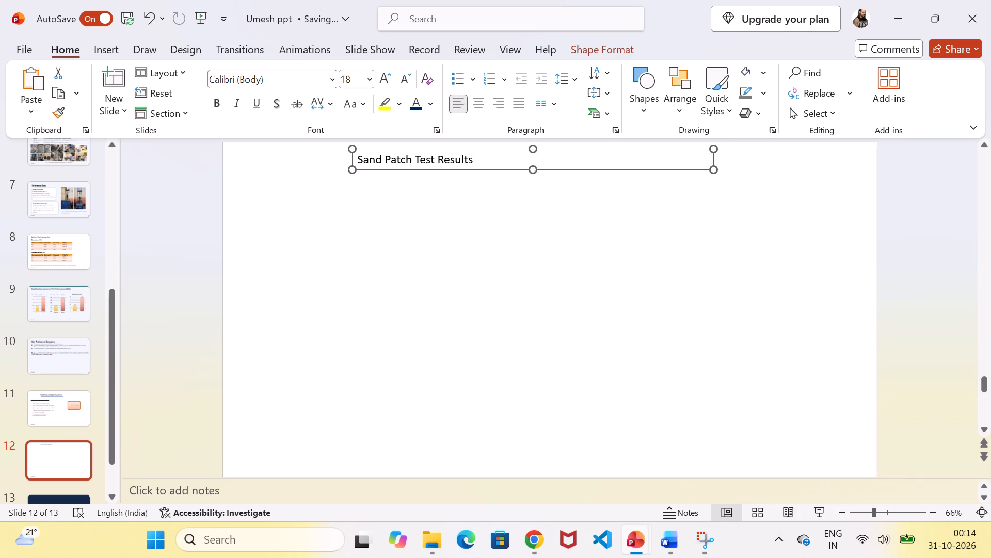
left_click_drag(351, 157, 382, 157)
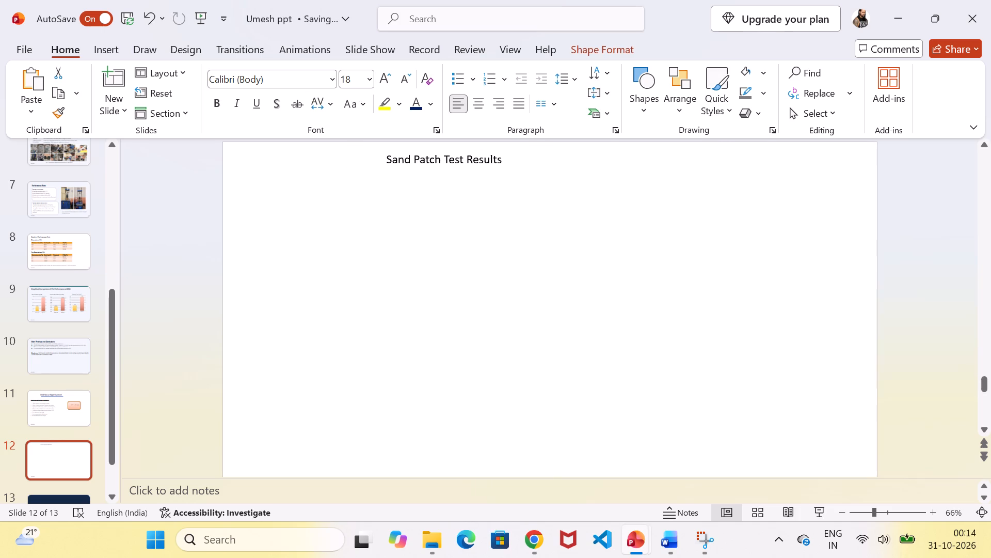
left_click_drag(382, 157, 391, 165)
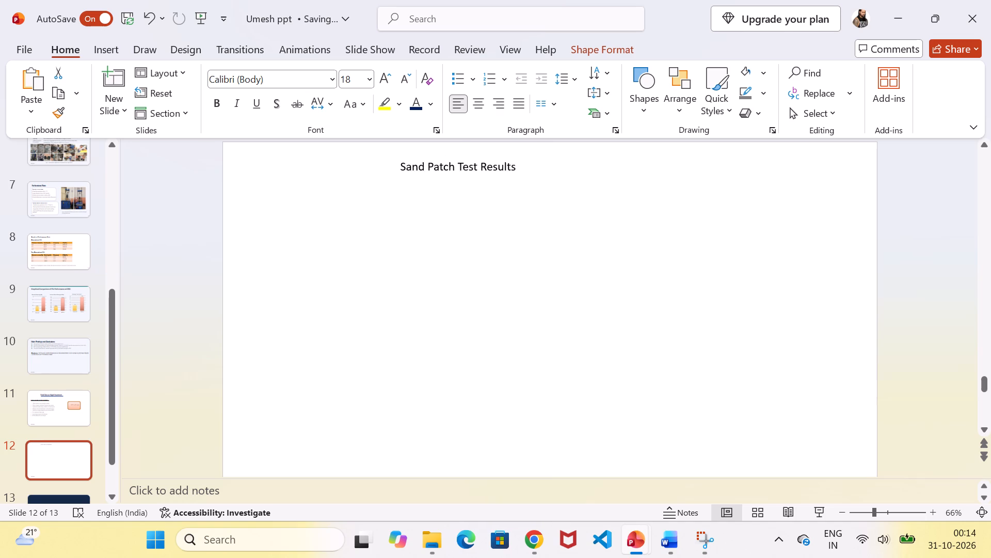
left_click_drag(391, 165, 409, 164)
left_click(409, 164)
left_click_drag(409, 164, 393, 156)
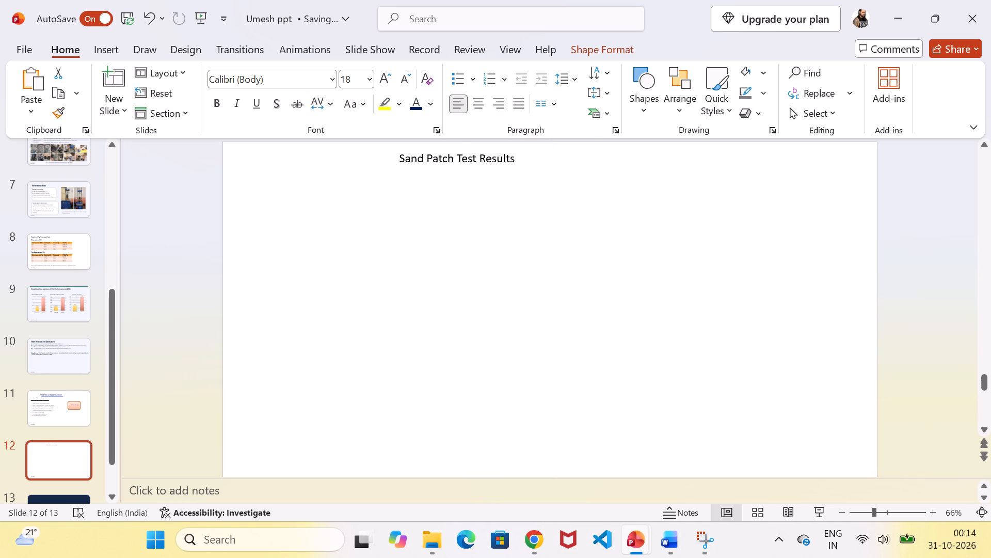
left_click_drag(393, 156, 397, 162)
left_click(397, 162)
left_click(451, 199)
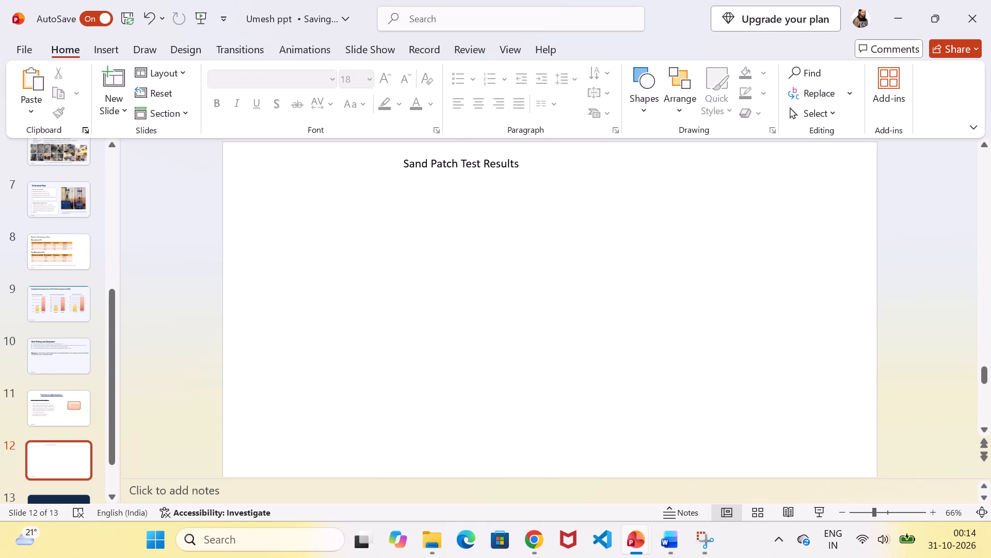
Format the Sand Patch Test Results heading on slide 12 as bold, underlined, dark blue and 24 pt.
left_click_drag(406, 165, 517, 169)
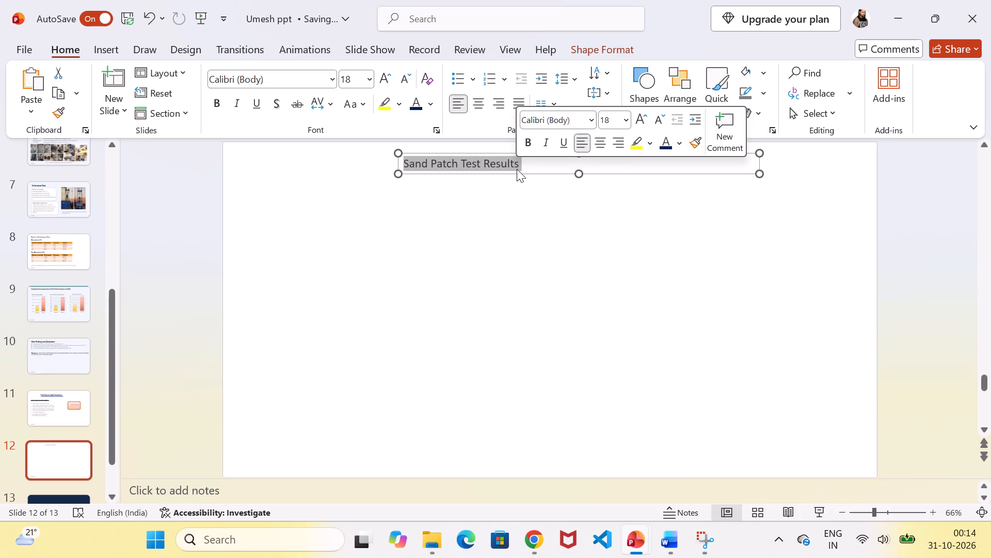
left_click(523, 138)
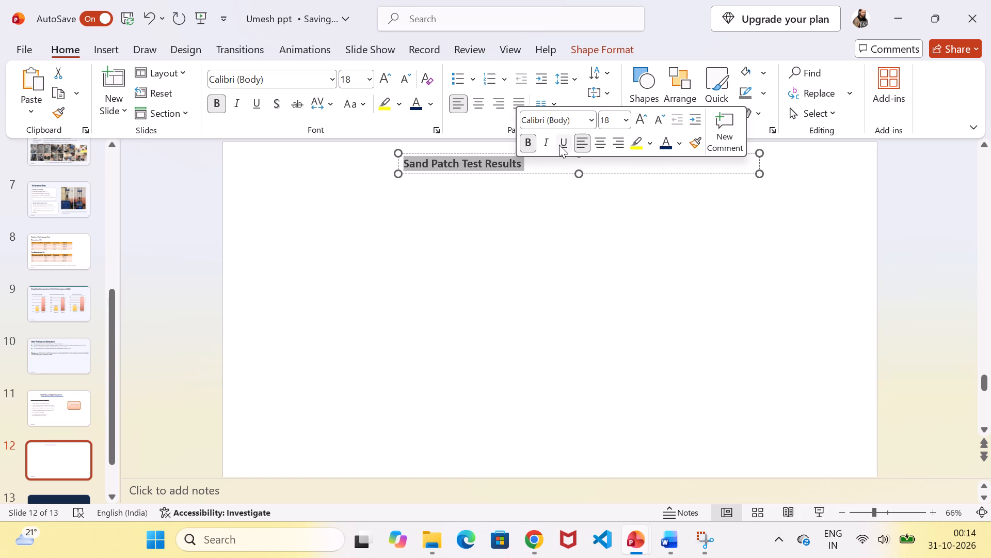
left_click(559, 145)
left_click(667, 151)
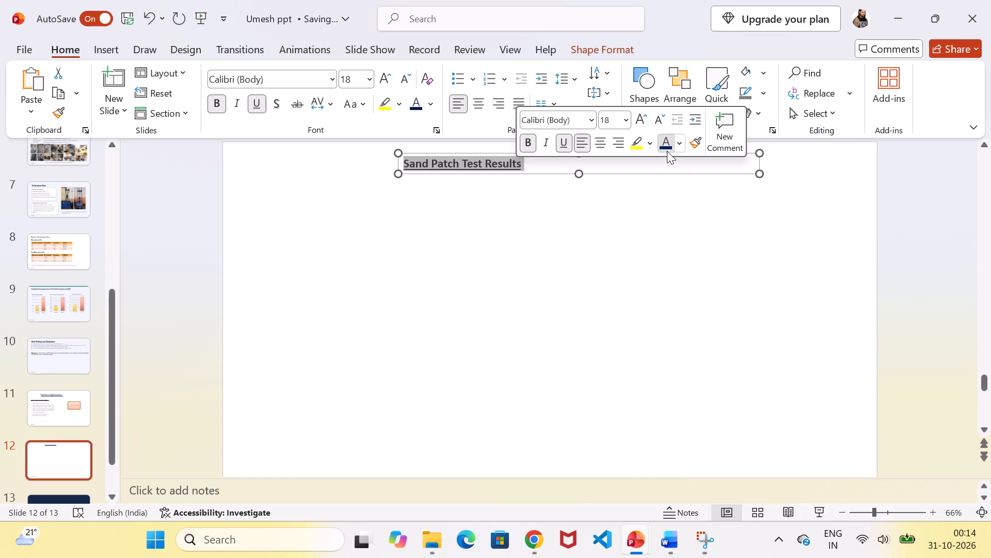
left_click(680, 144)
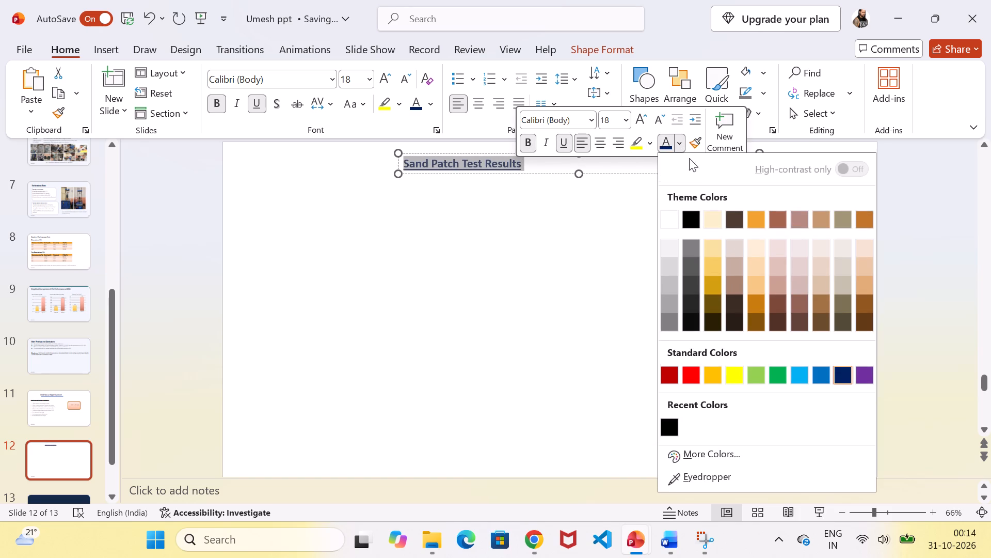
left_click(839, 367)
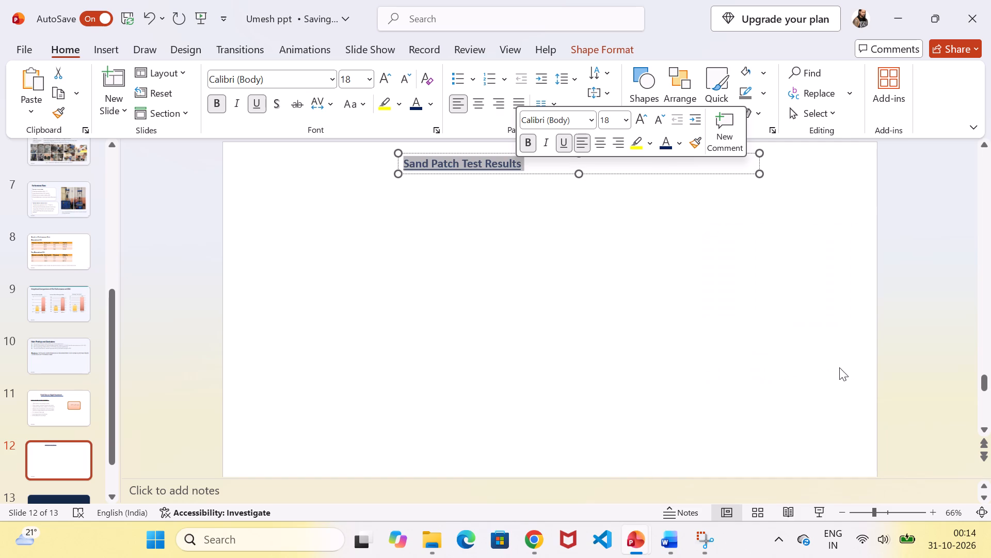
left_click(623, 122)
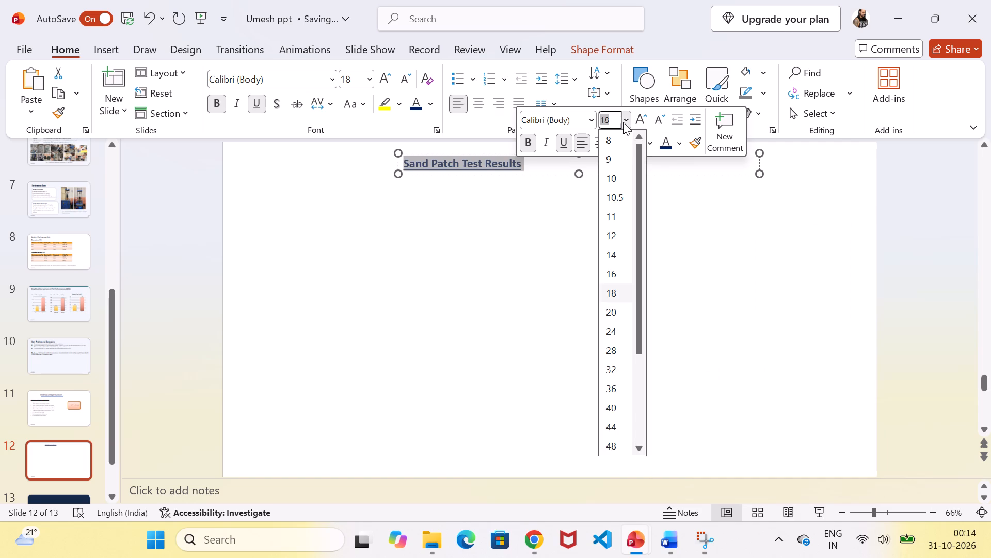
left_click(620, 329)
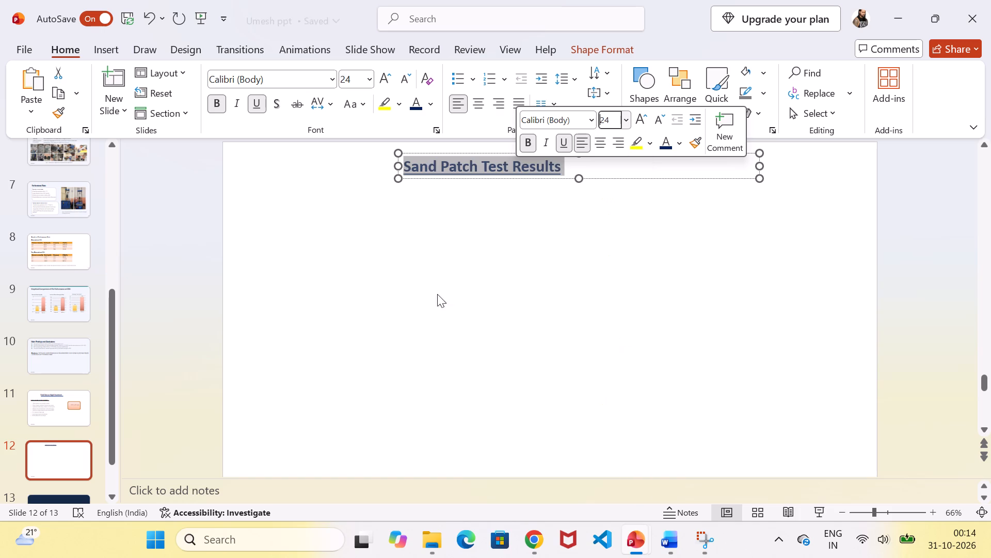
left_click(390, 282)
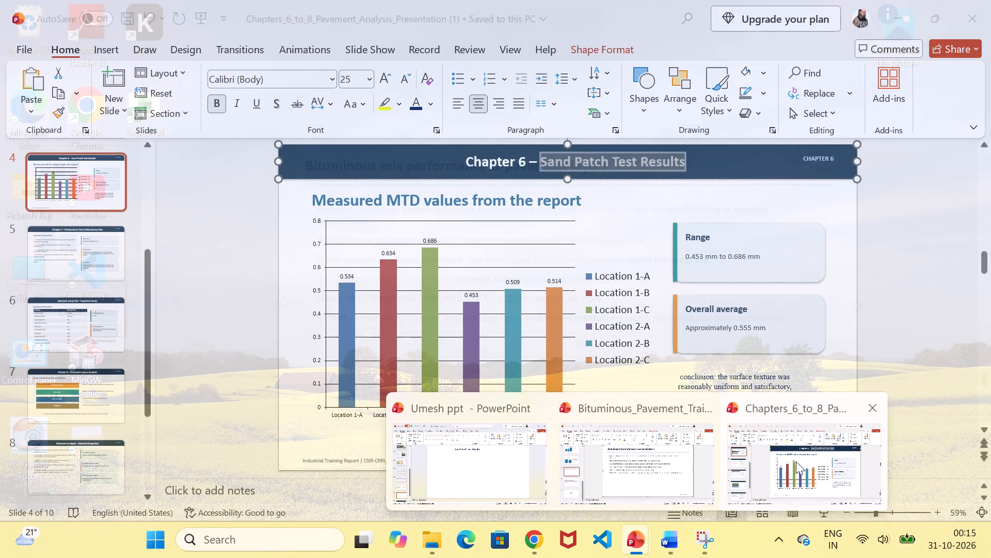
In the Chapters_6_to_8 presentation, set the slide 4 line "Measured MTD values from the report" to 24 pt.
left_click(801, 461)
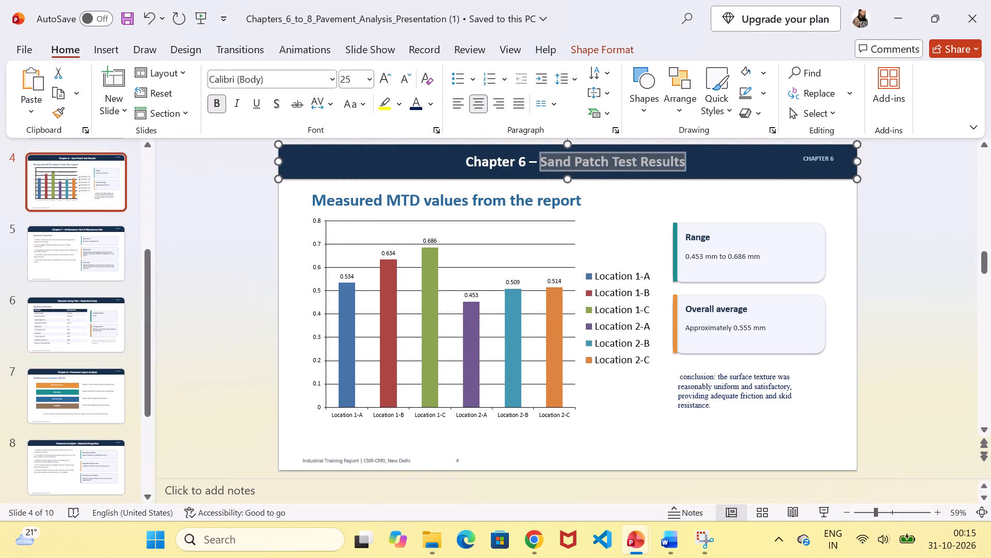
left_click(331, 204)
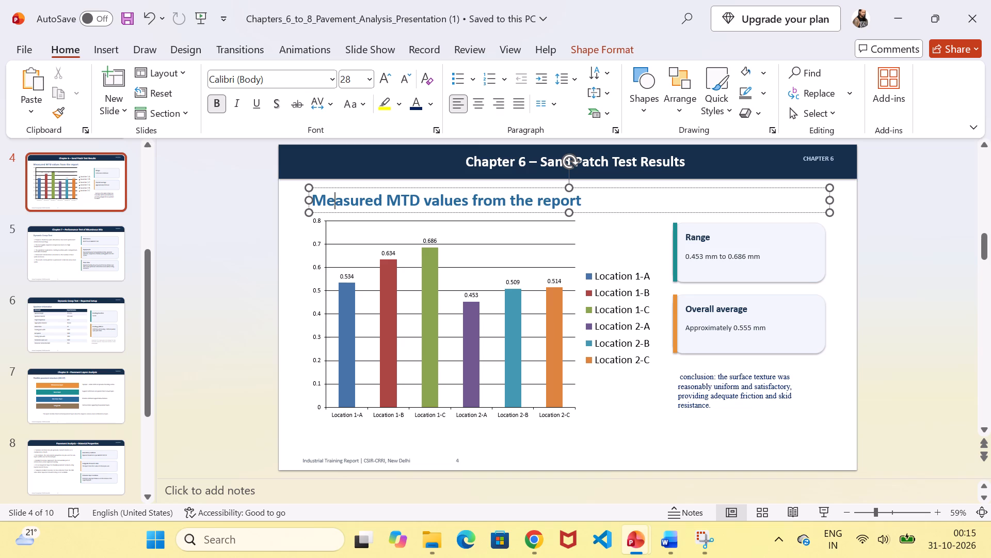
left_click_drag(310, 199, 324, 203)
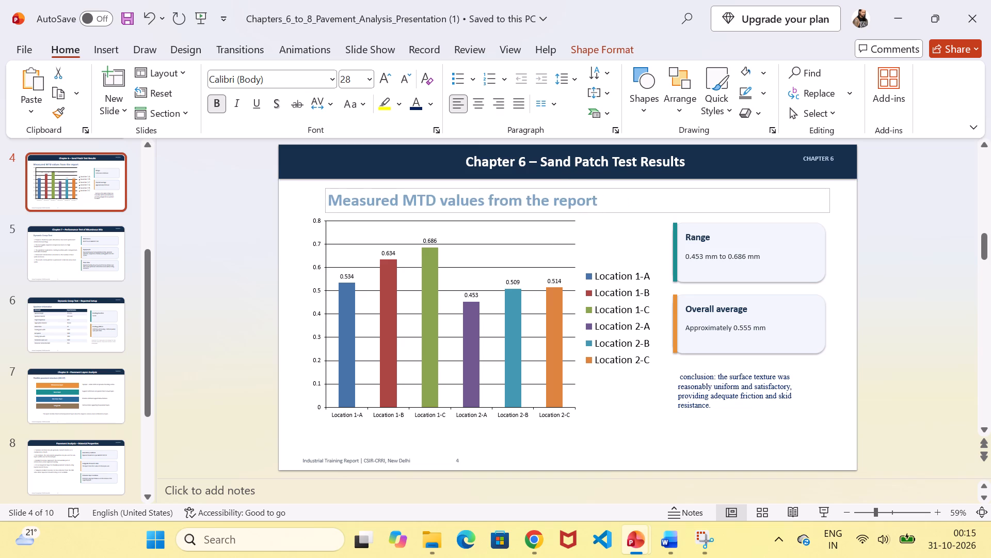
left_click_drag(324, 203, 316, 203)
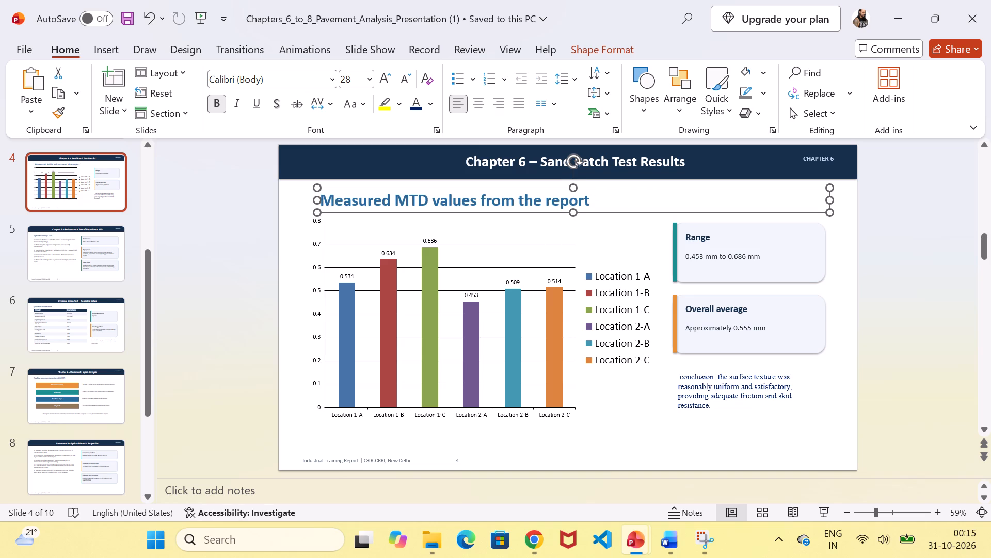
left_click_drag(320, 195, 597, 201)
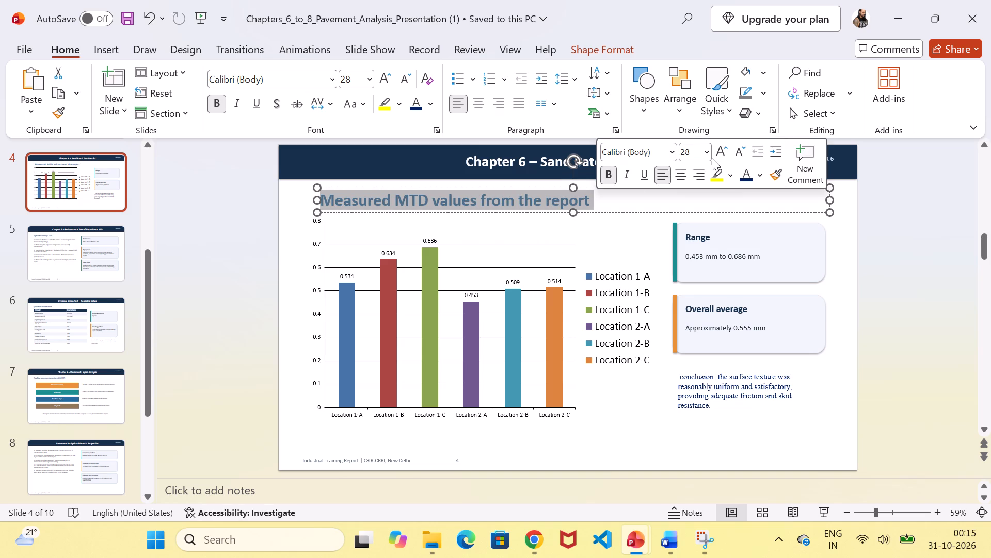
left_click(708, 156)
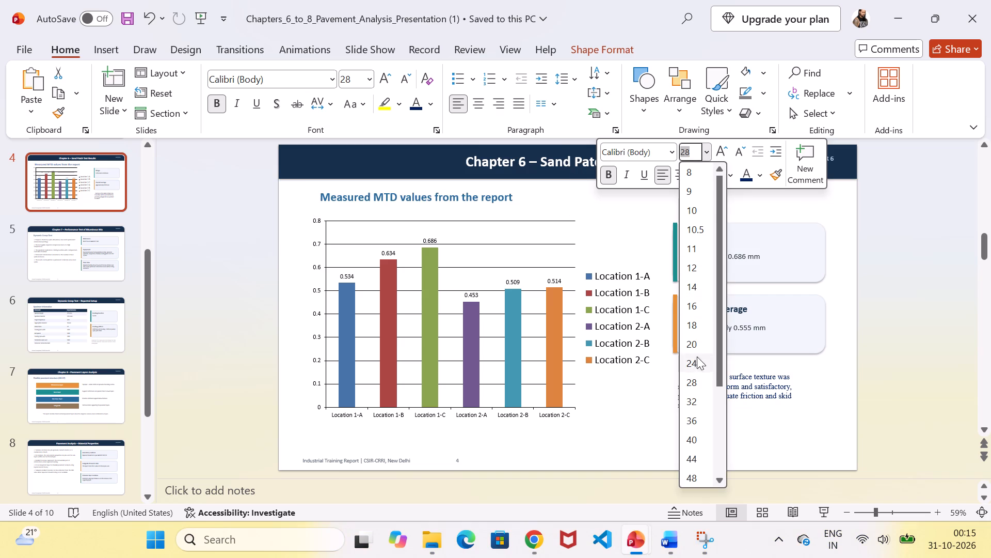
left_click(697, 362)
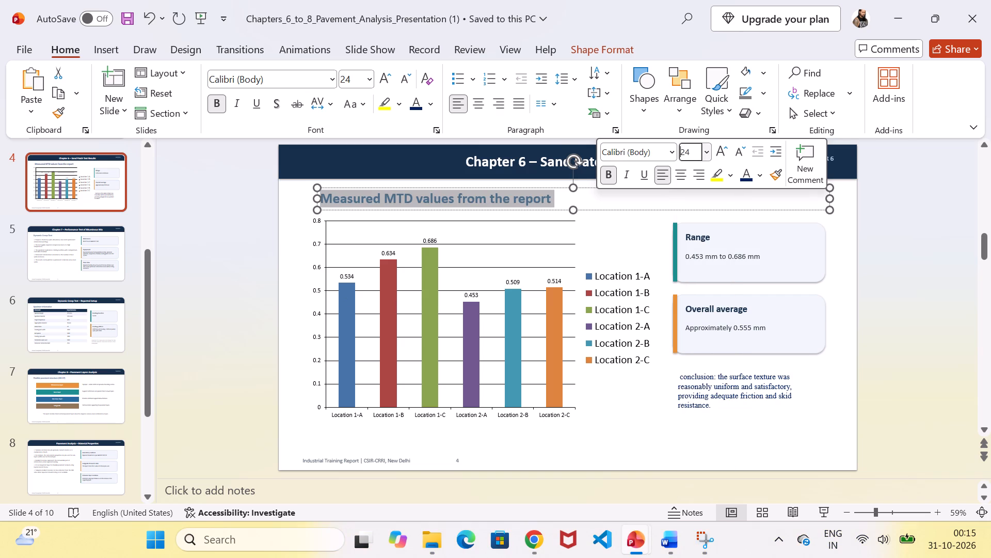
left_click(292, 257)
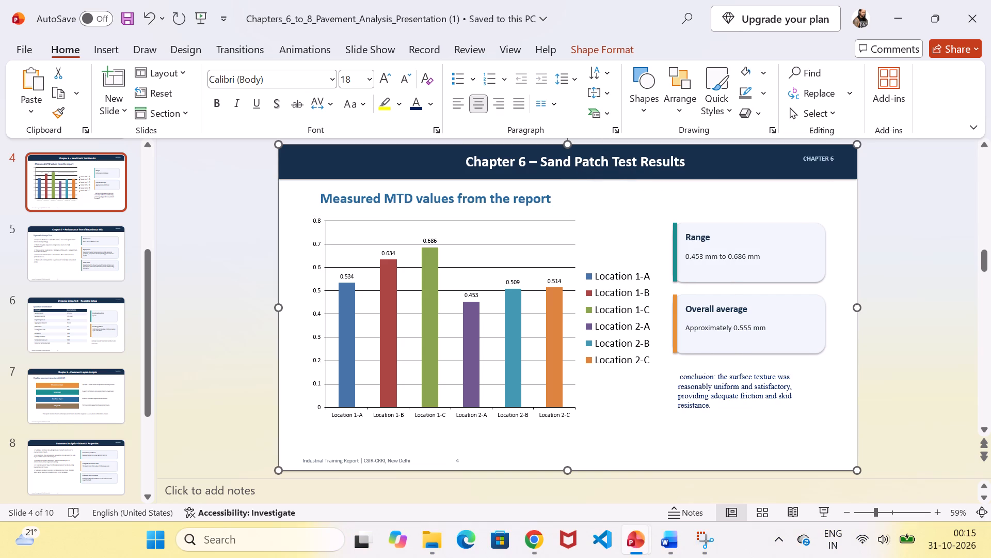
Copy "Measured MTD values from the report" from slide 4 and paste it onto slide 12 of Umesh ppt.
left_click(318, 196)
left_click_drag(318, 196, 354, 200)
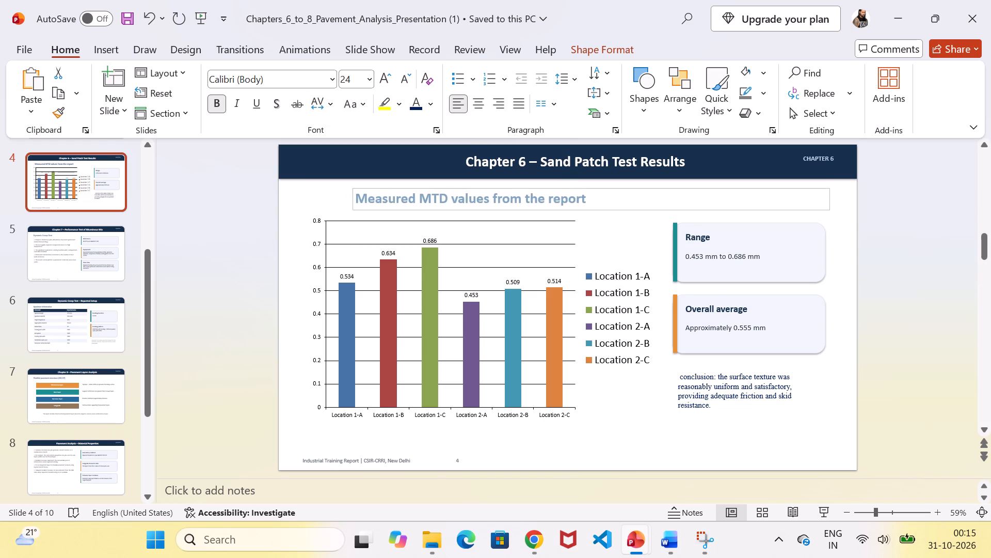
left_click_drag(354, 200, 313, 200)
left_click_drag(318, 198, 350, 198)
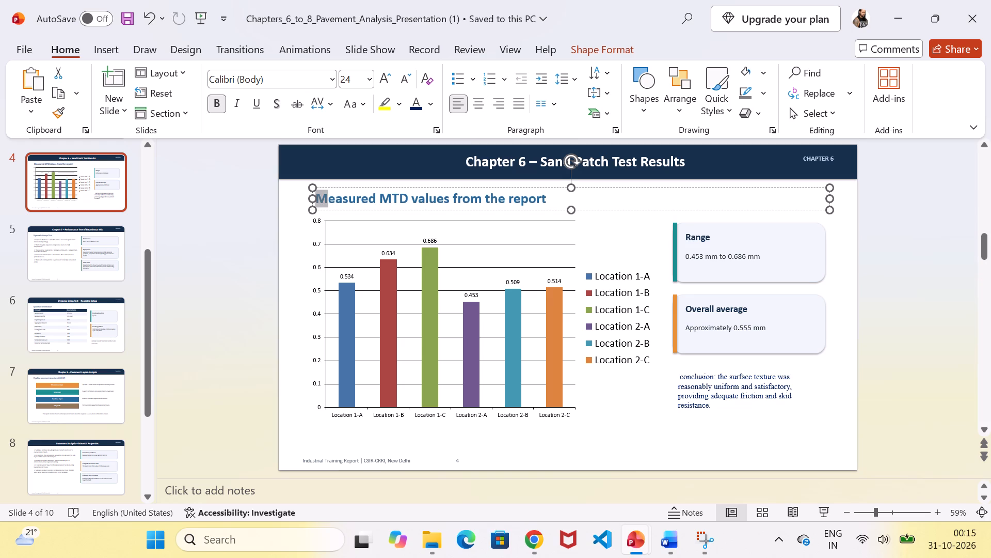
left_click_drag(350, 198, 537, 203)
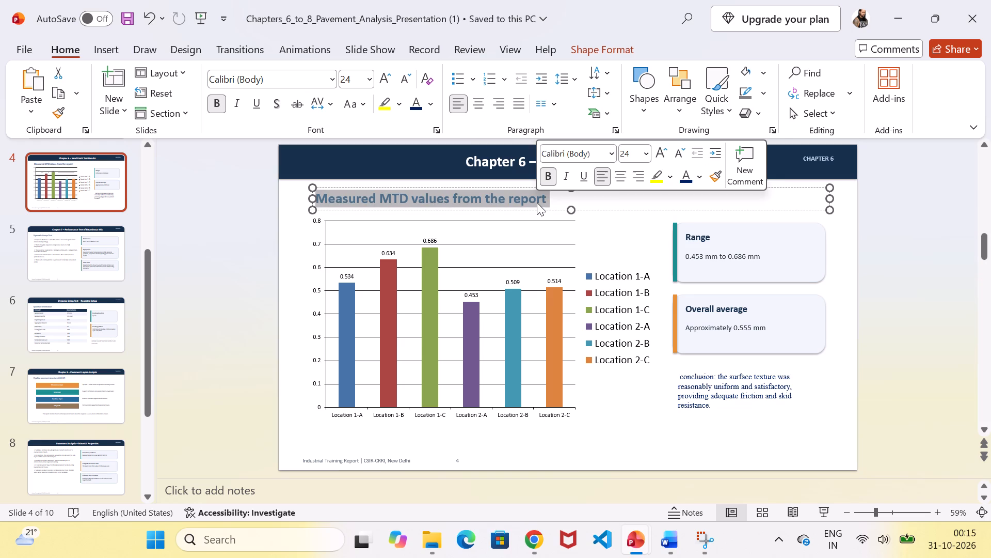
key("ctrl+v")
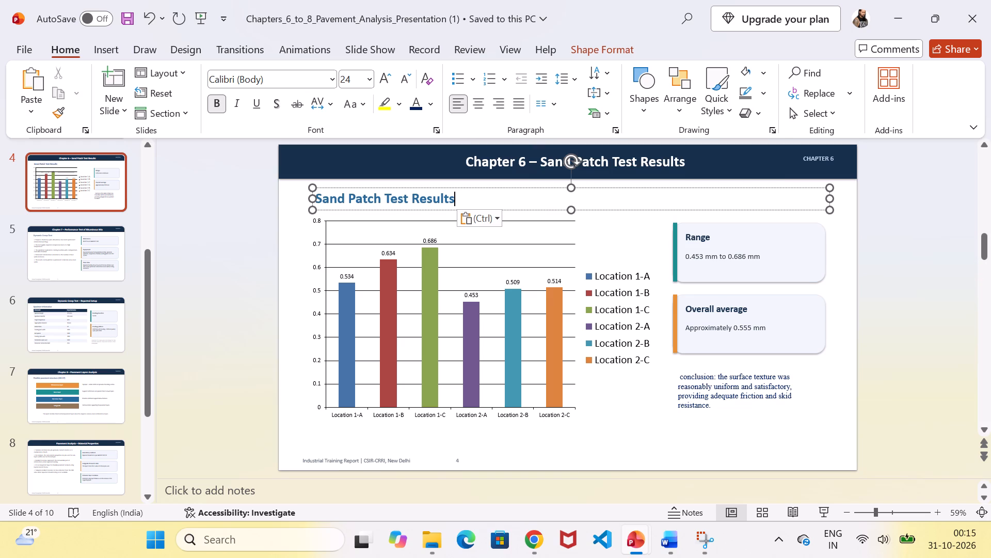
key("ctrl+z")
key("ctrl+c")
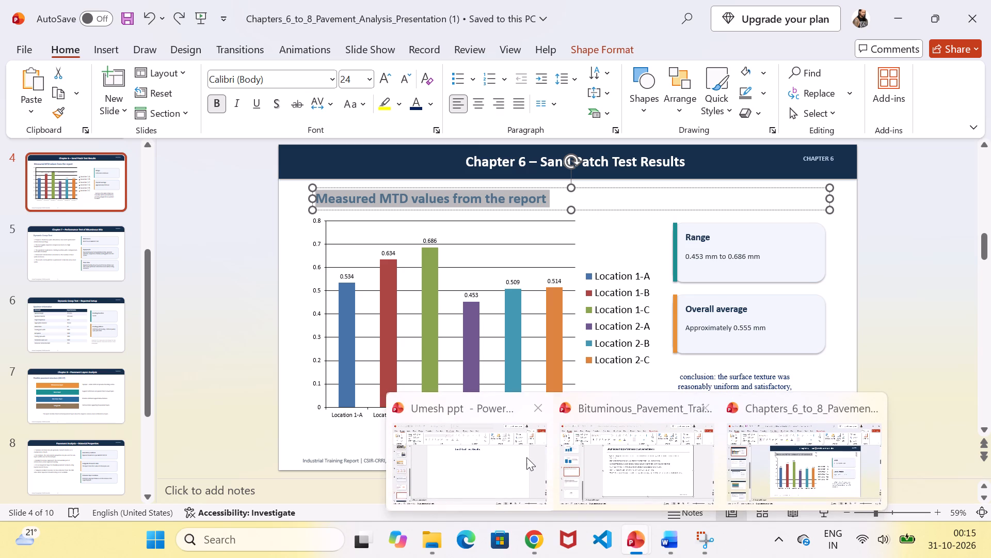
left_click(526, 457)
left_click(262, 206)
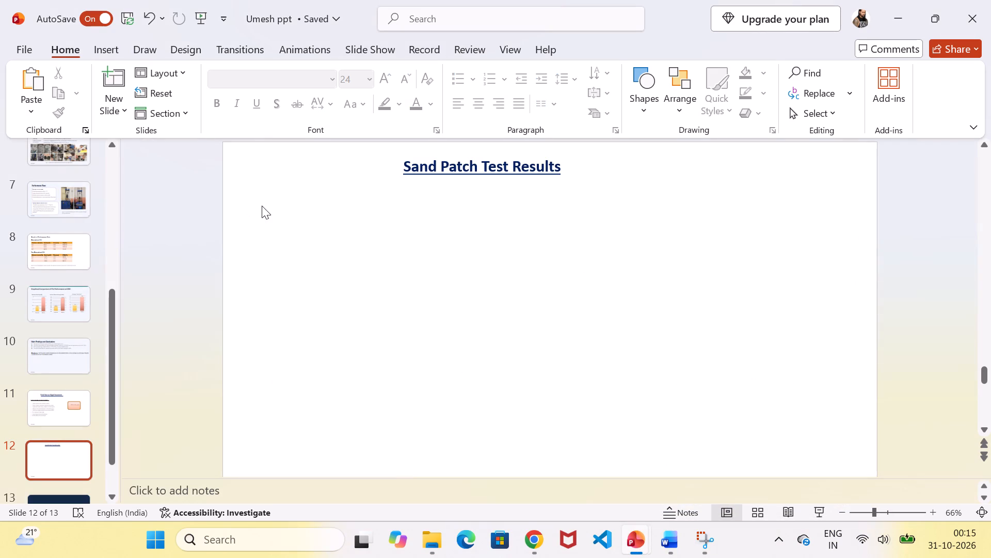
left_click(262, 206)
key("ctrl+v")
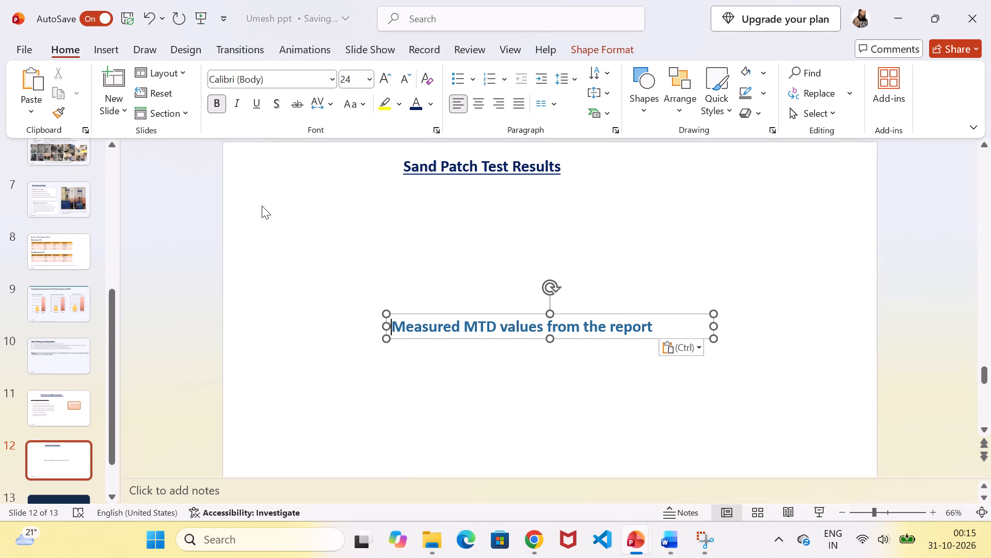
Enlarge the Sand Patch Test Results heading on slide 12 to 28 pt.
left_click(402, 163)
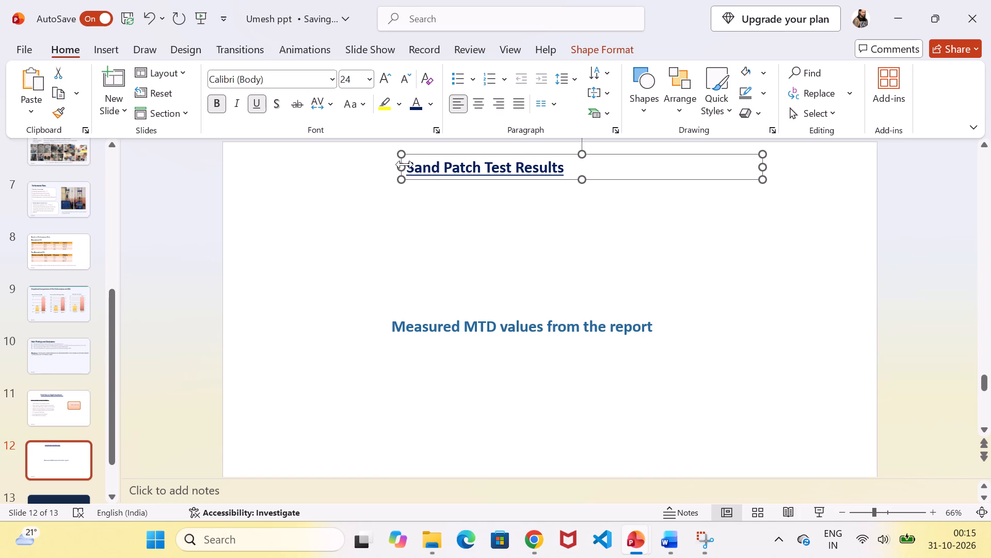
double_click(405, 164)
left_click(405, 164)
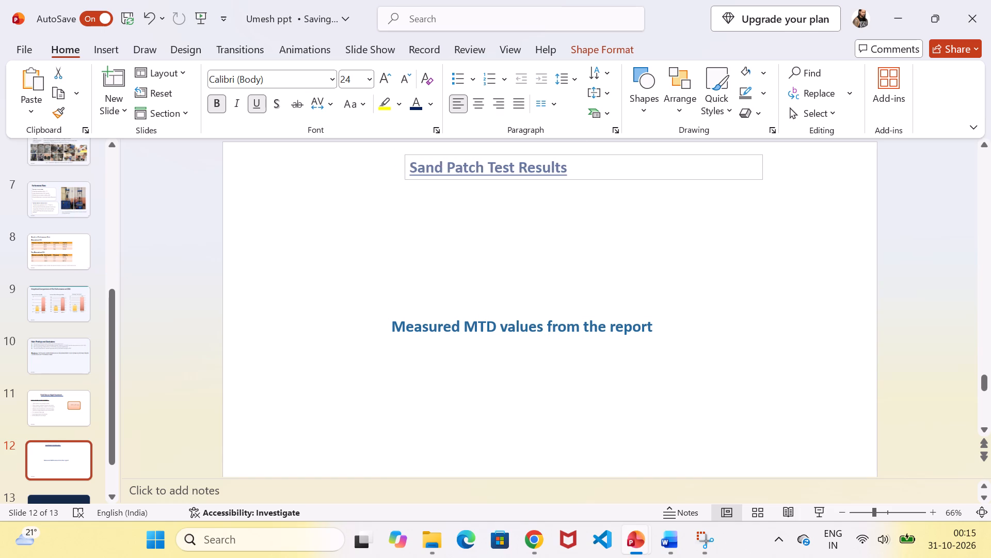
left_click_drag(353, 171, 407, 158)
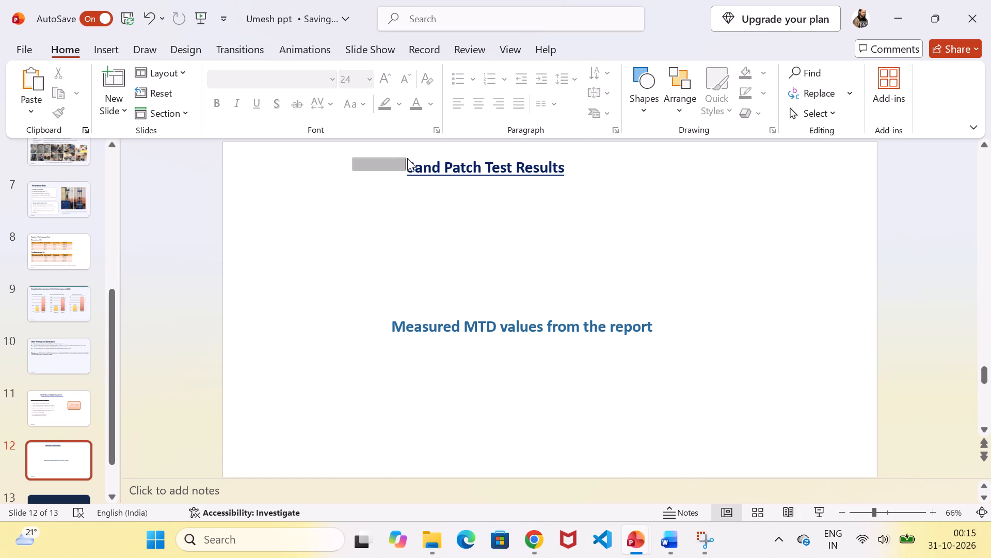
left_click_drag(407, 158, 633, 209)
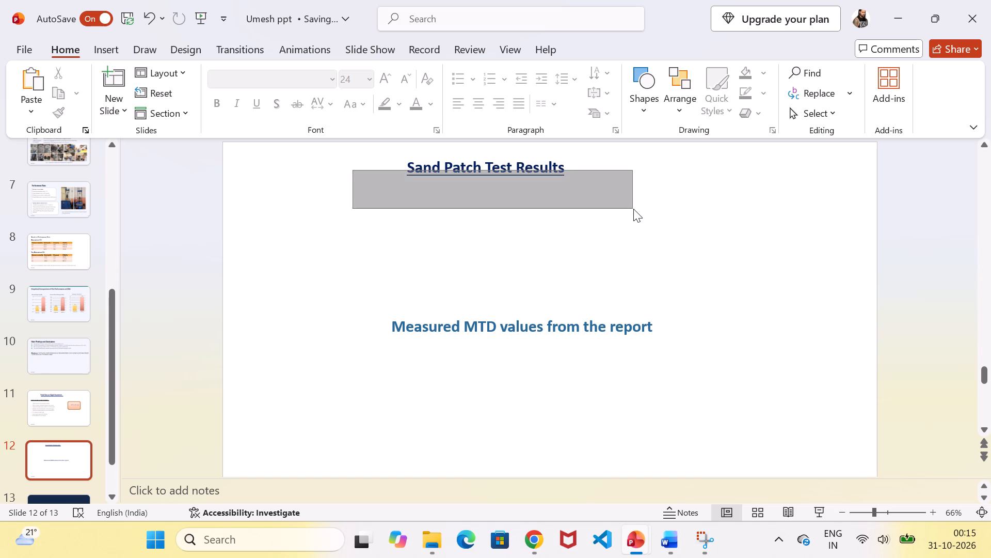
left_click(633, 209)
left_click(406, 164)
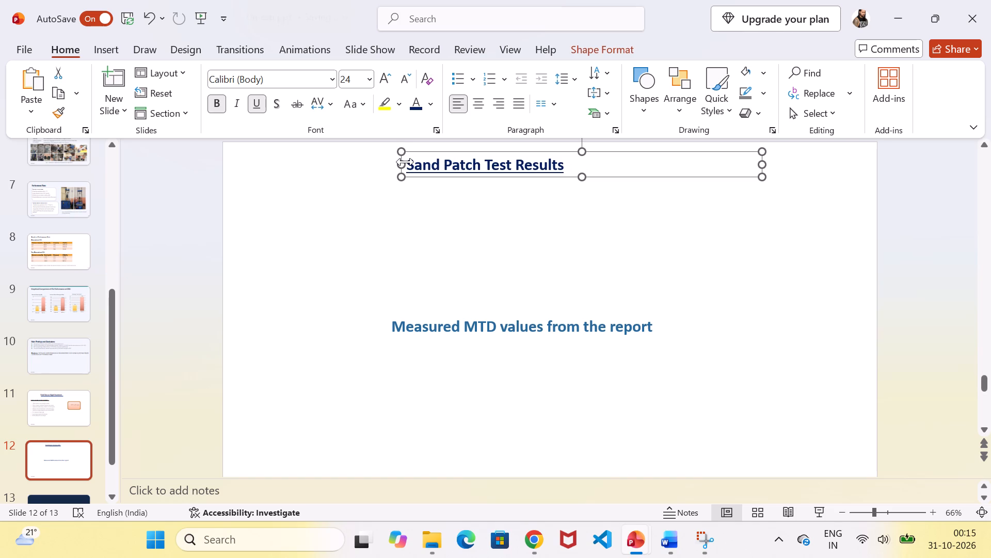
left_click_drag(367, 198, 403, 157)
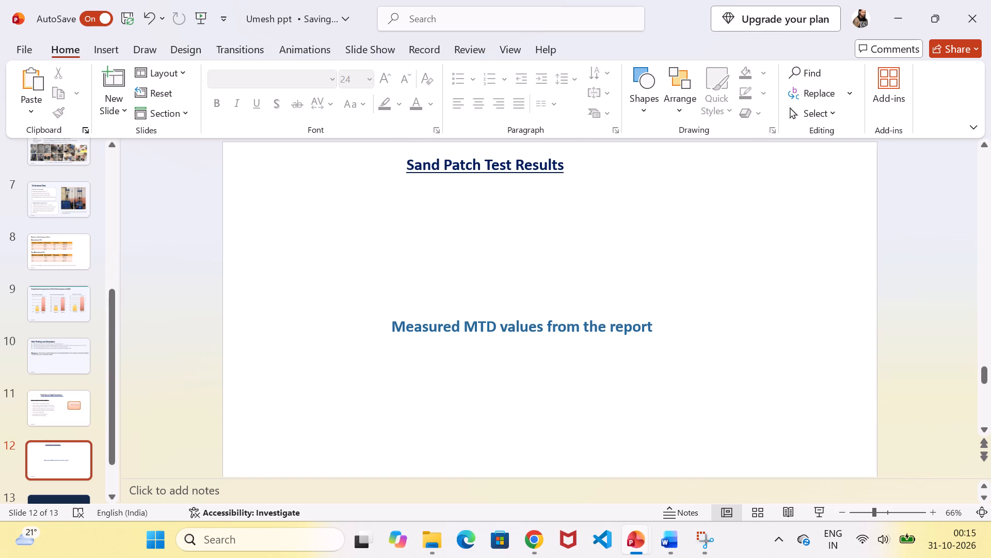
left_click(403, 157)
left_click(403, 157)
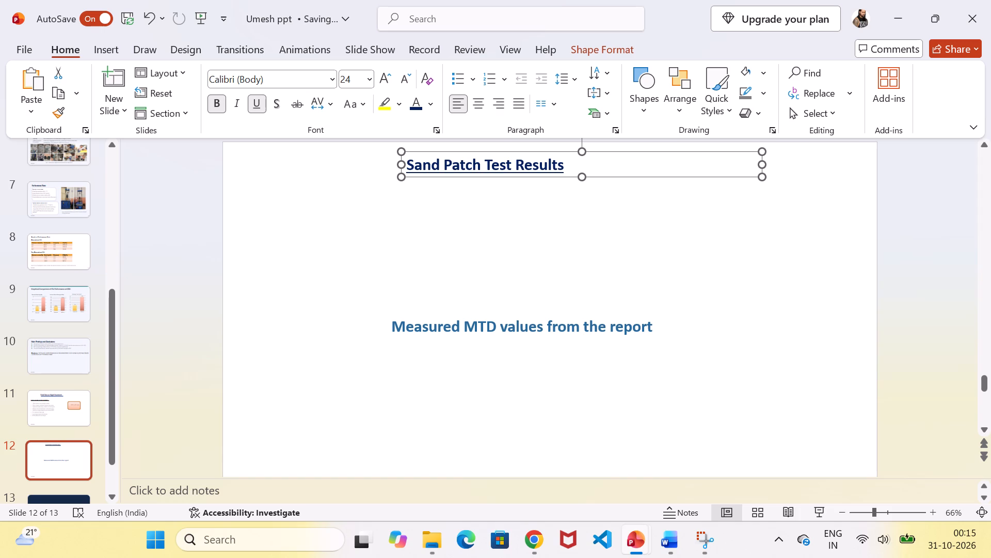
left_click_drag(409, 165, 550, 176)
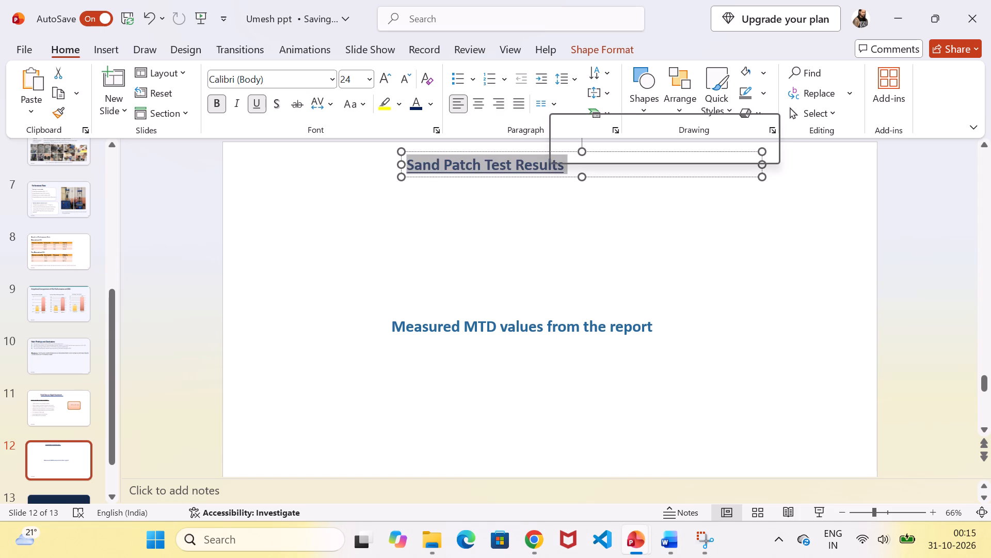
left_click(657, 129)
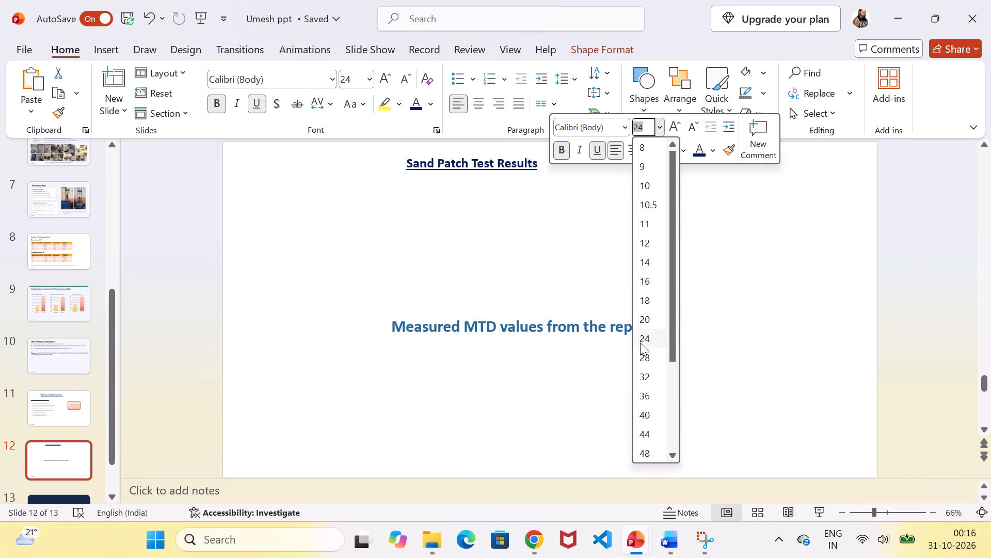
left_click(643, 362)
Extend the "Measured MTD values from the report" text box on slide 12 so its text sits at upper left, just below the heading.
left_click(487, 314)
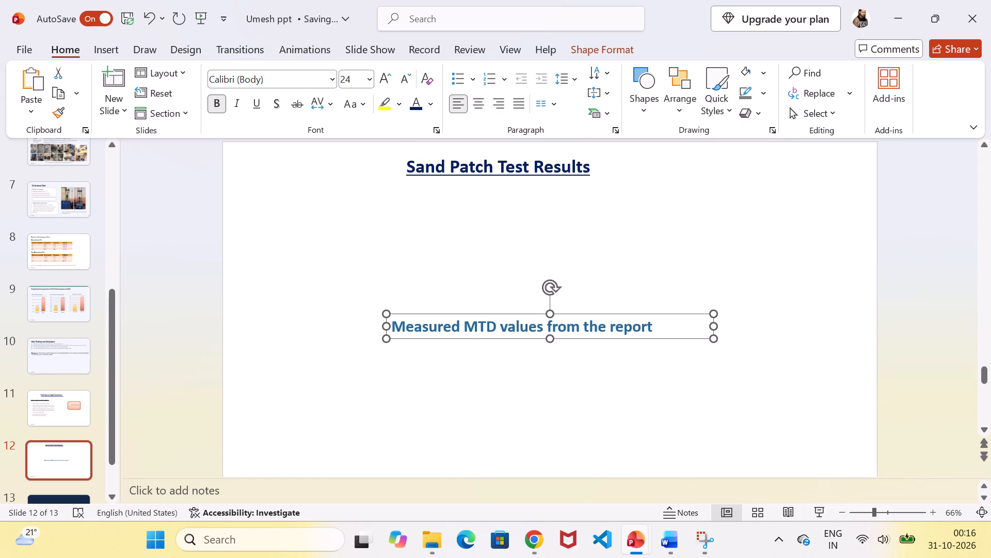
left_click_drag(470, 326, 430, 300)
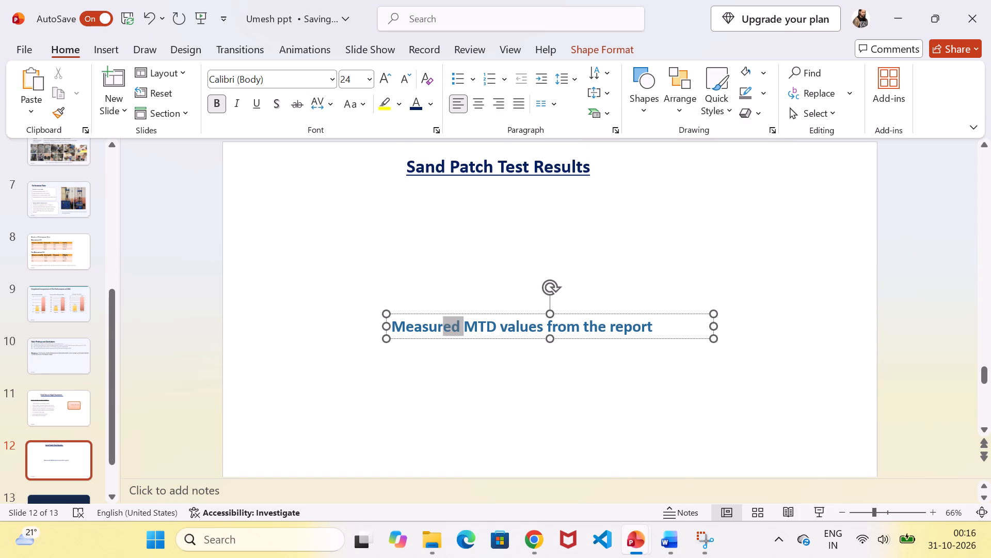
left_click_drag(430, 300, 392, 318)
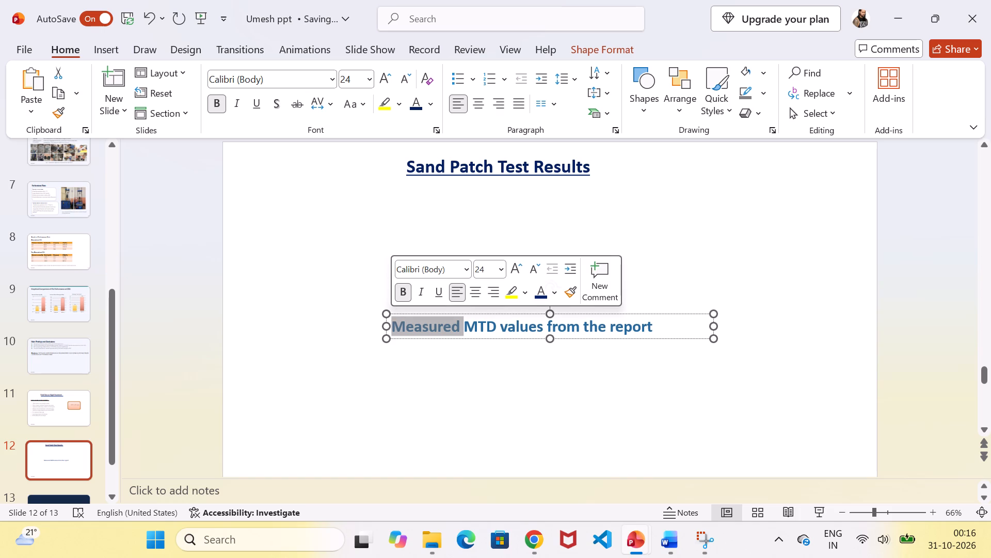
left_click_drag(388, 314, 273, 199)
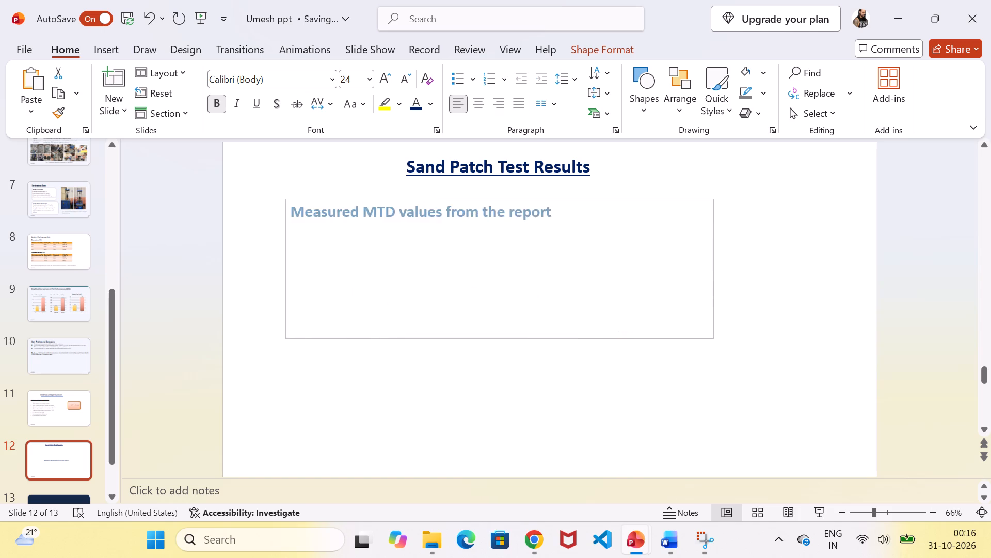
left_click_drag(273, 199, 254, 190)
left_click(279, 278)
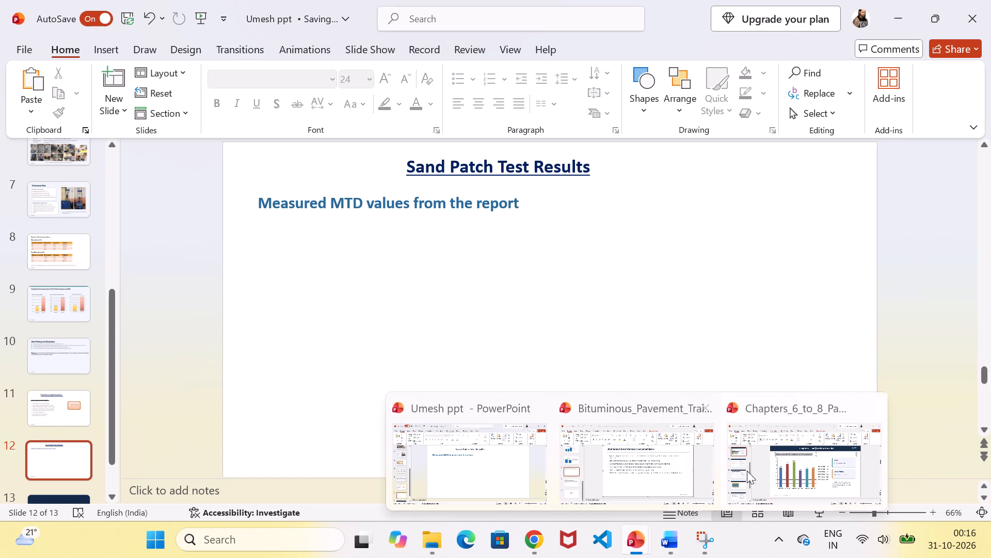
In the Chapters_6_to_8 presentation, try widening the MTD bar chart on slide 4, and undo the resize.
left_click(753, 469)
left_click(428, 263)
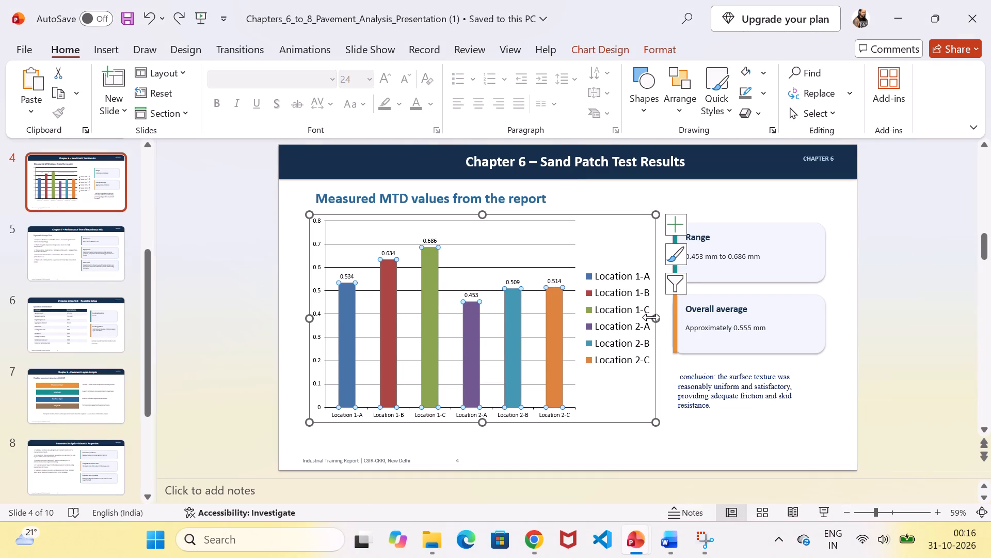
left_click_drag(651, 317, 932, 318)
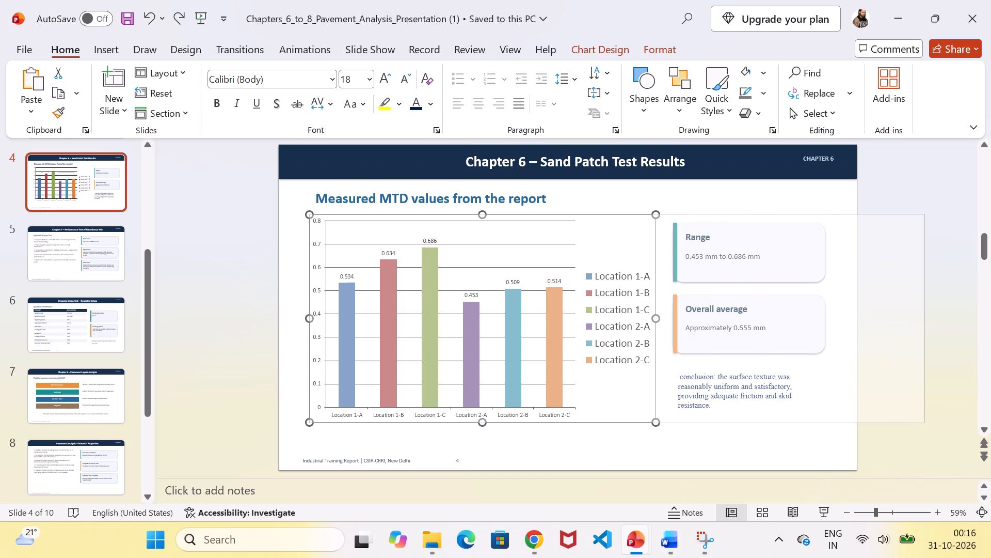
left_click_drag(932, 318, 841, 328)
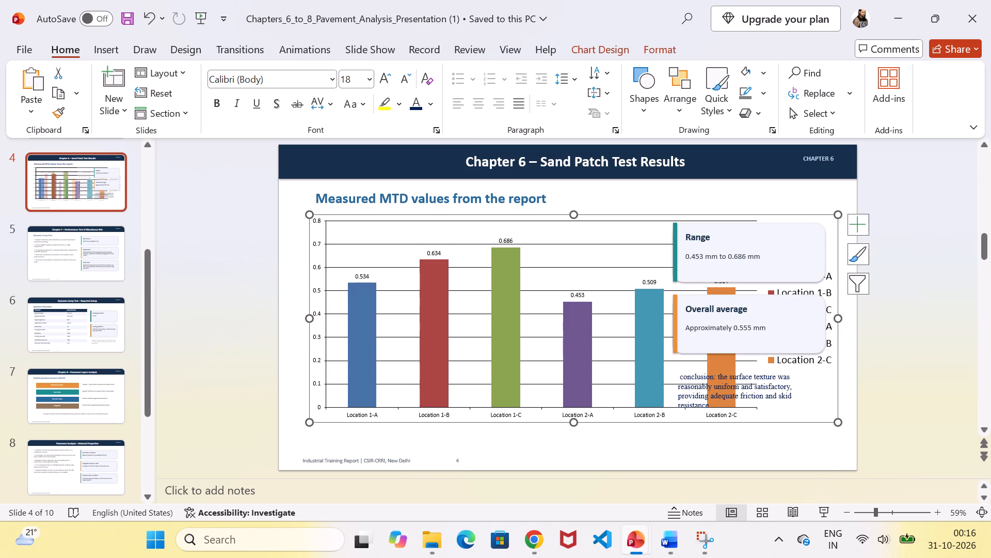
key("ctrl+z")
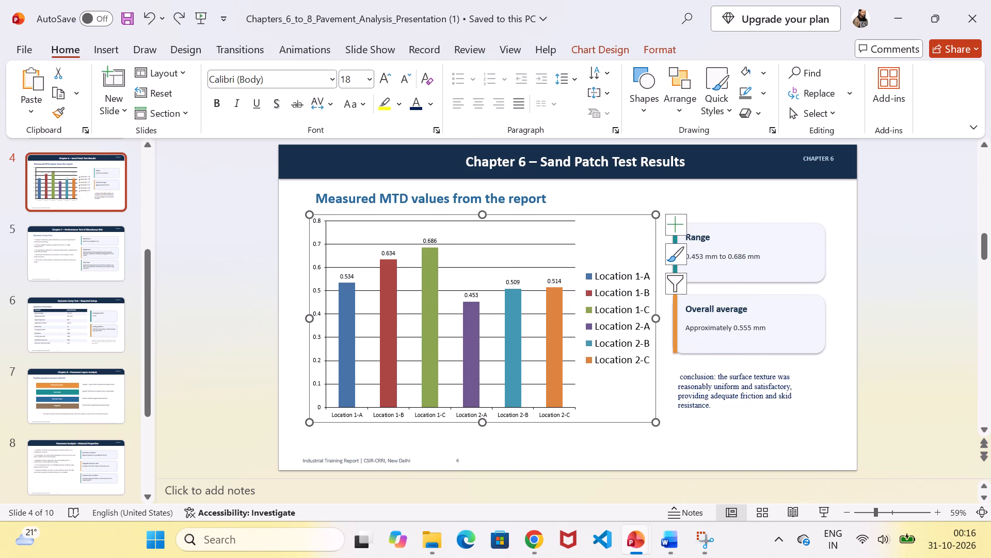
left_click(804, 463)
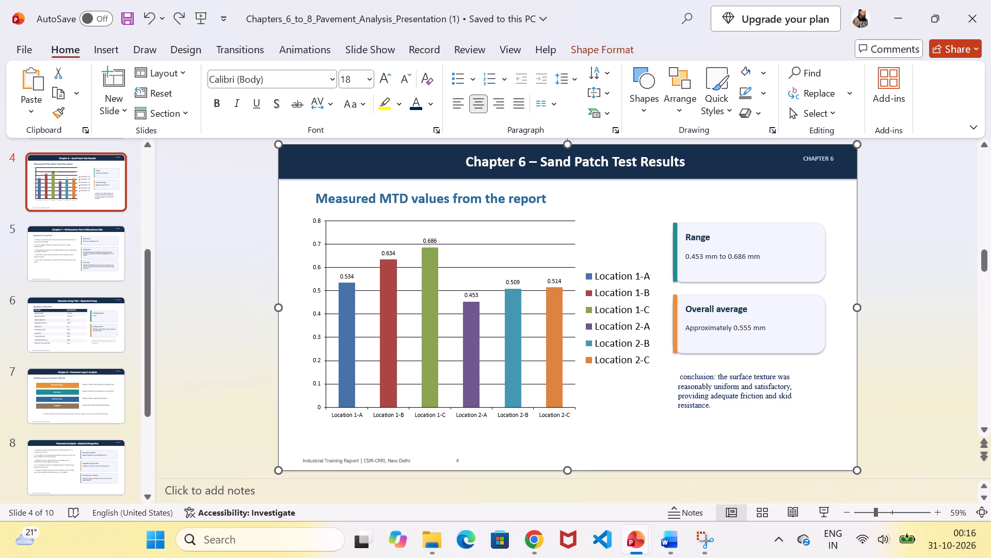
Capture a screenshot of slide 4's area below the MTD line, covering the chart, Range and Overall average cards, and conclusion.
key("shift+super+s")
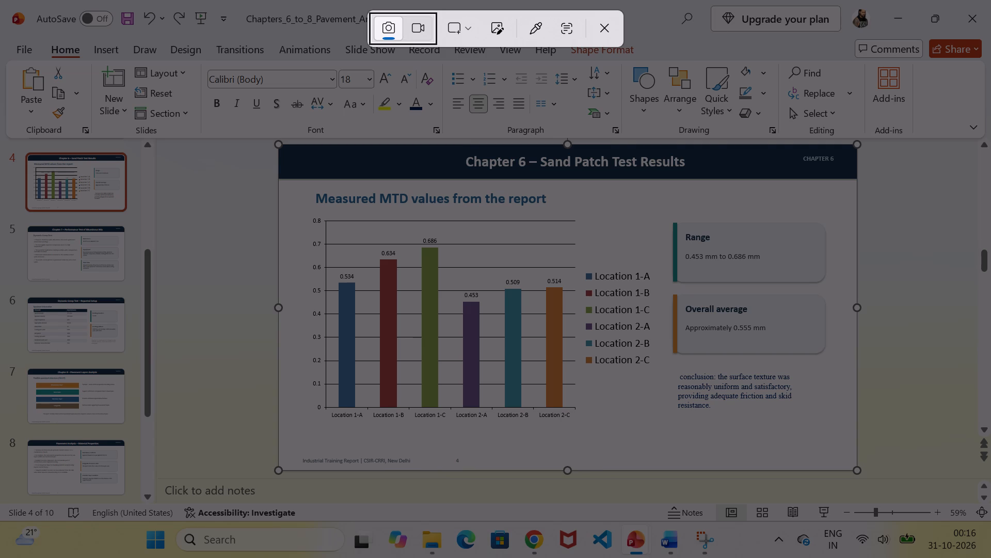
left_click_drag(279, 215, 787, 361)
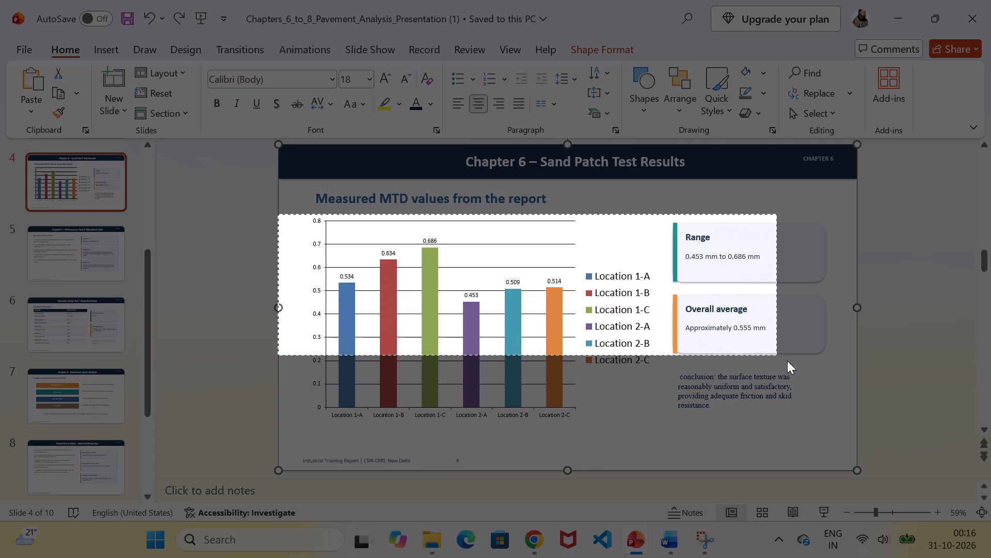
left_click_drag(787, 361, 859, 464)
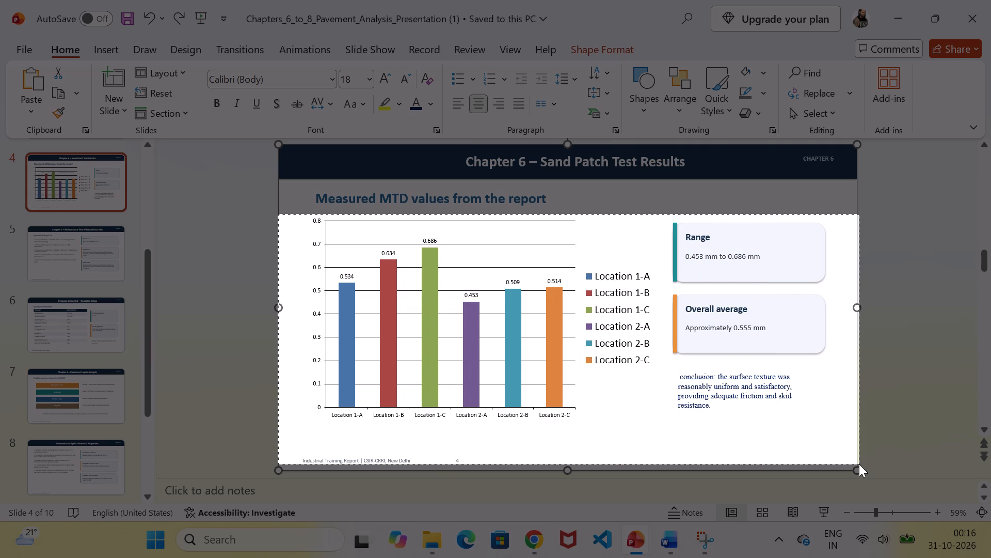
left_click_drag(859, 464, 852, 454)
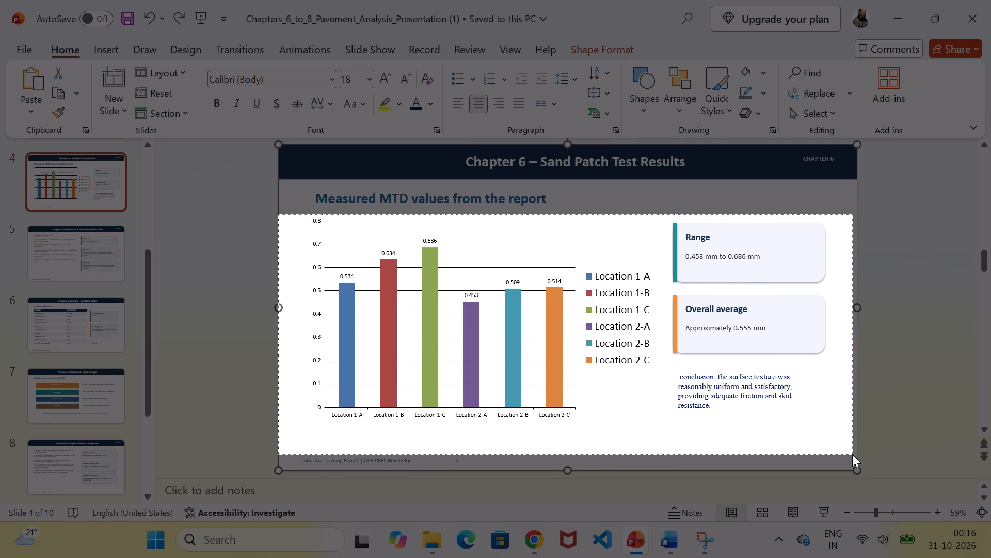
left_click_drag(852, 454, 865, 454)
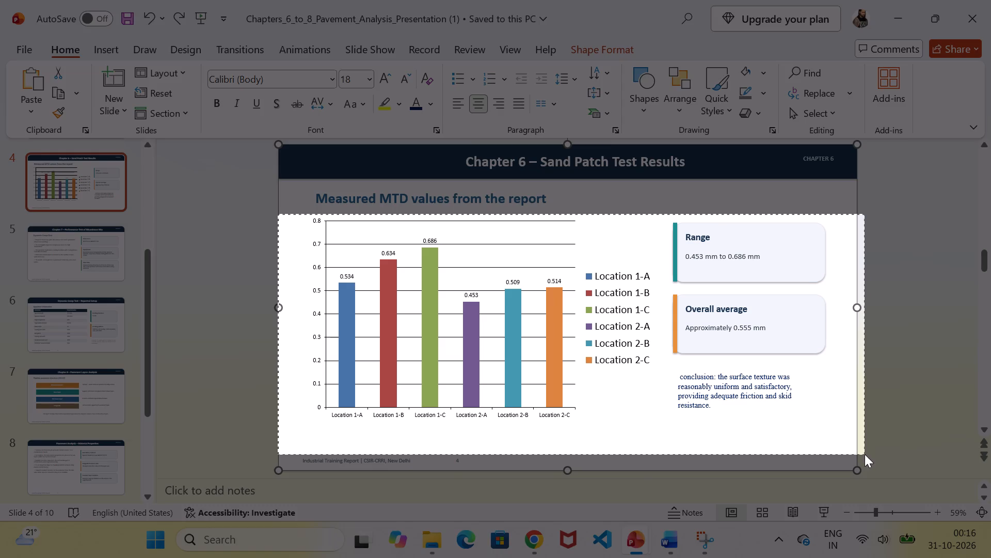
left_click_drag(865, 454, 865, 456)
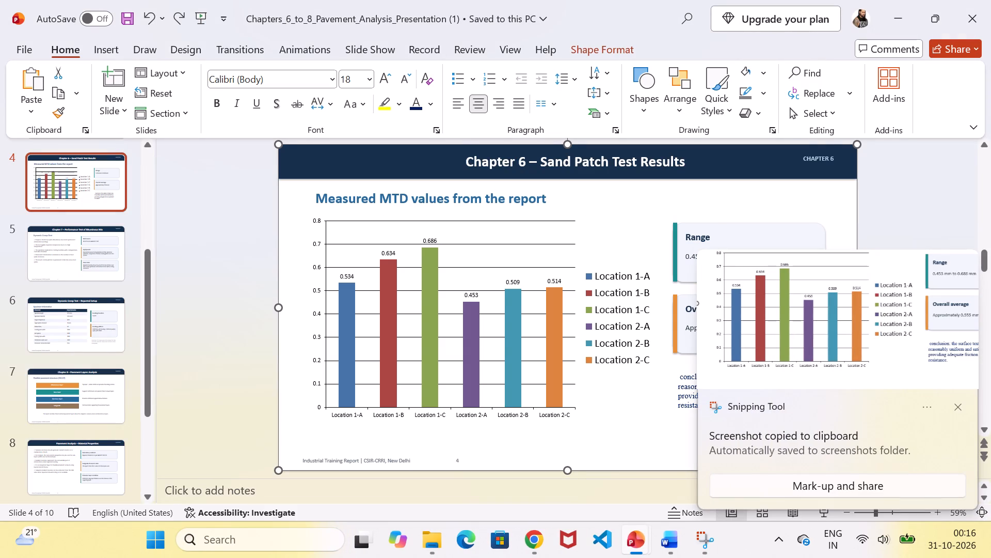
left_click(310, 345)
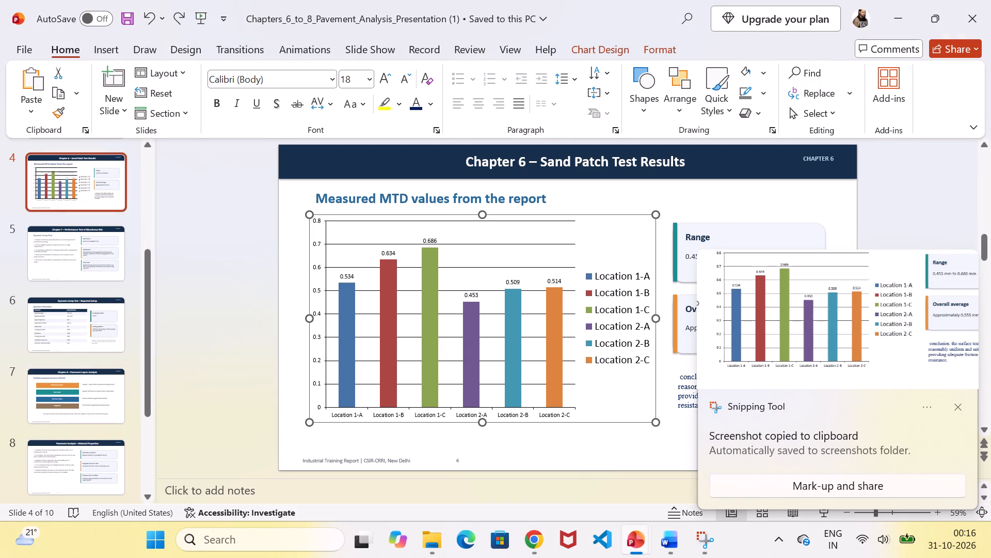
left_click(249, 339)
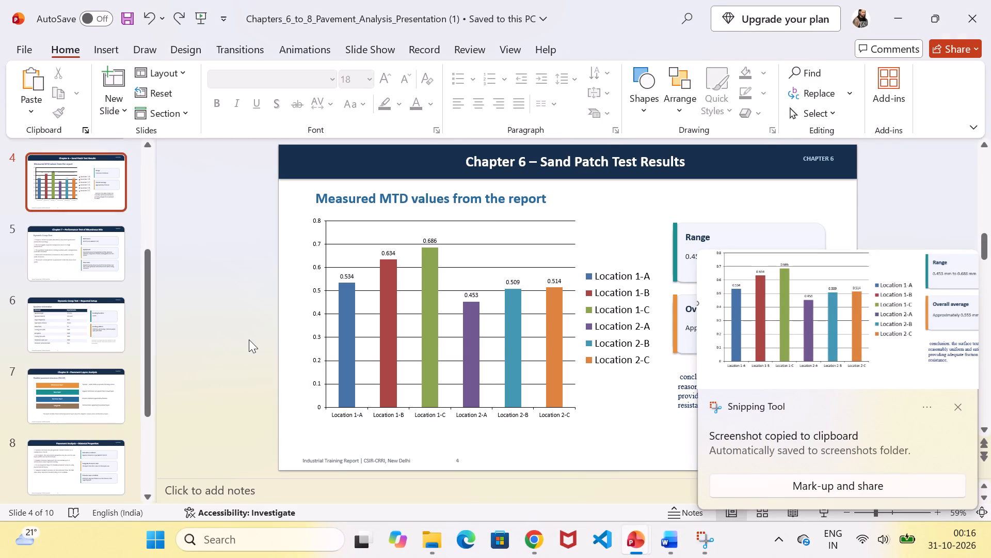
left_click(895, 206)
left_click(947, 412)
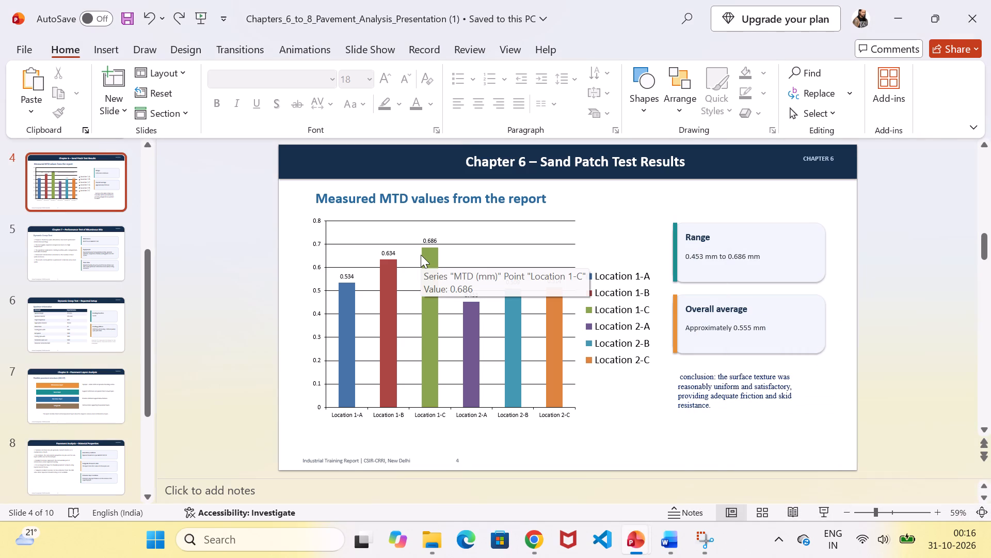
Capture slide 4's chart, Range and Overall average cards, and conclusion again, cropping to the slide's edges above the footer.
key("shift+super+s")
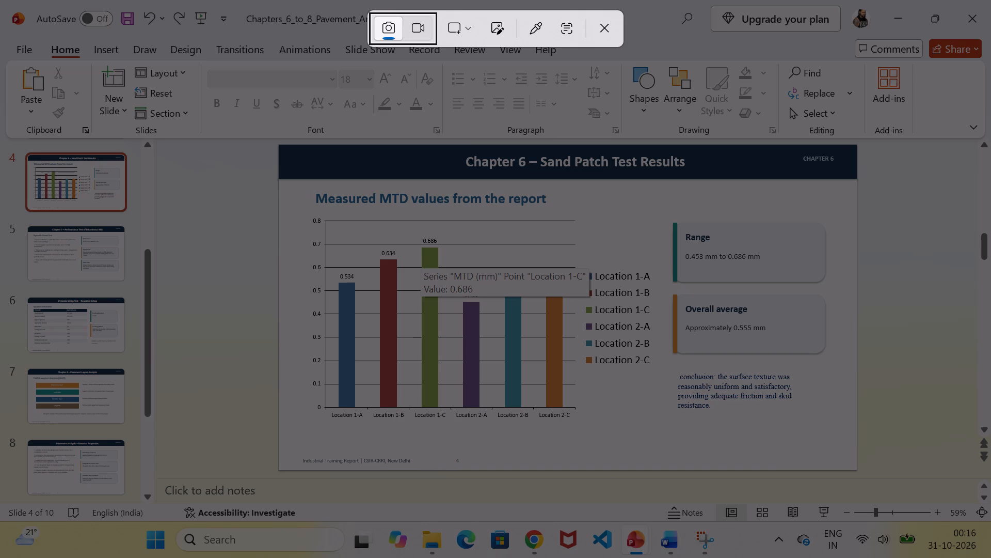
left_click_drag(278, 210, 312, 218)
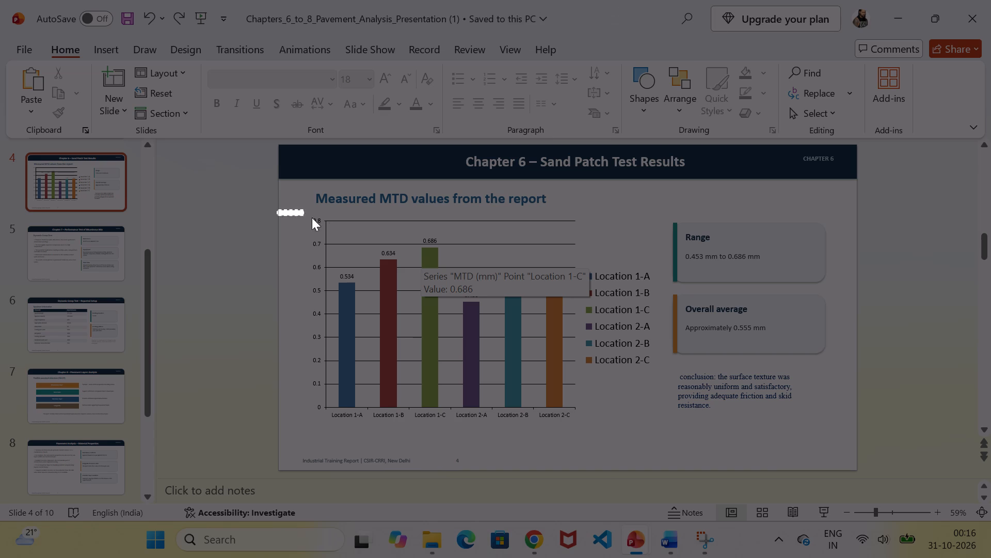
left_click_drag(312, 218, 895, 393)
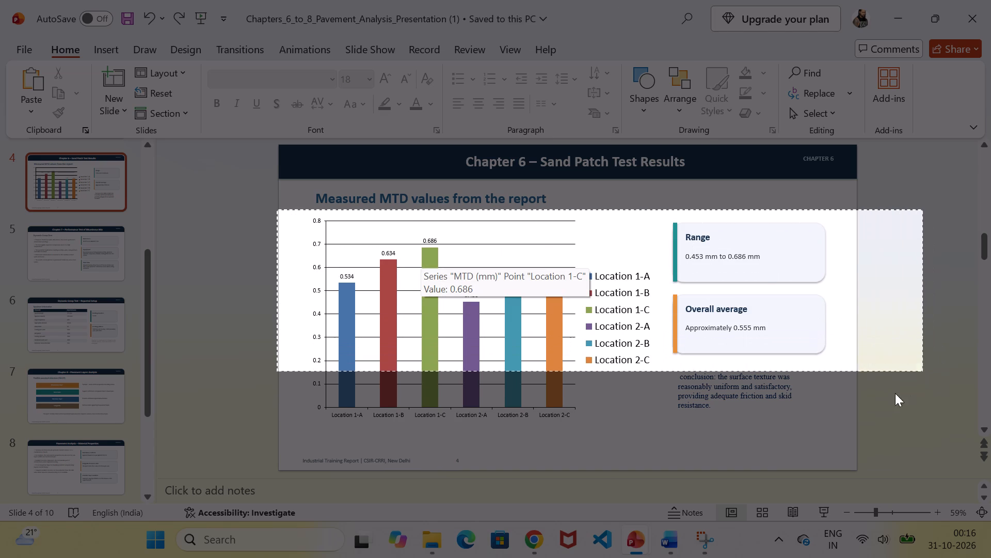
left_click_drag(895, 393, 854, 441)
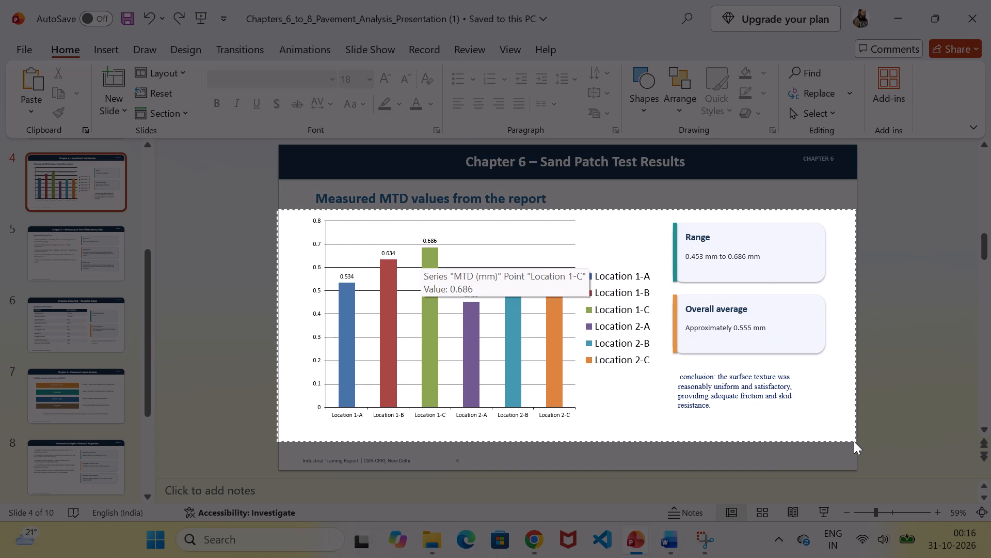
left_click_drag(854, 441, 857, 440)
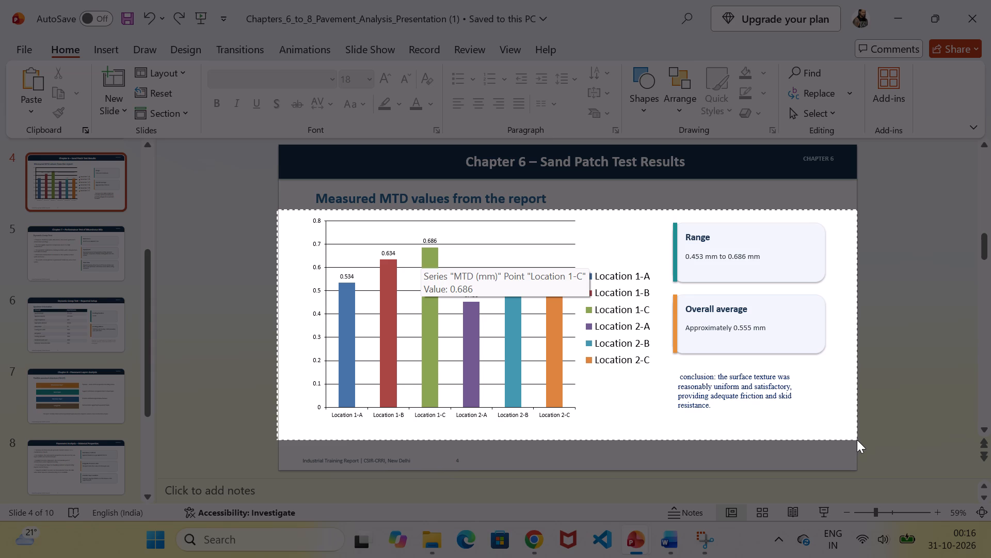
left_click_drag(857, 440, 858, 447)
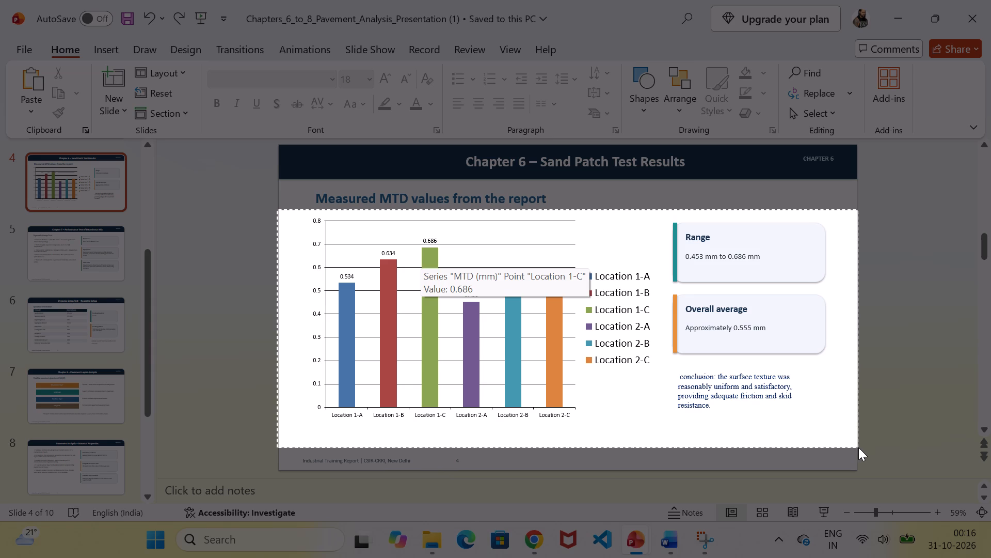
left_click_drag(858, 447, 858, 451)
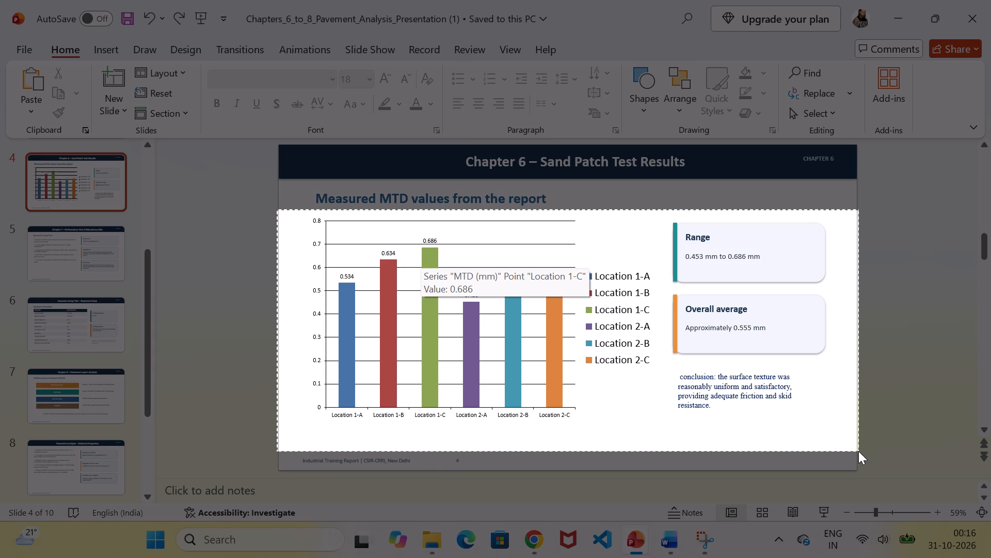
left_click_drag(858, 451, 857, 450)
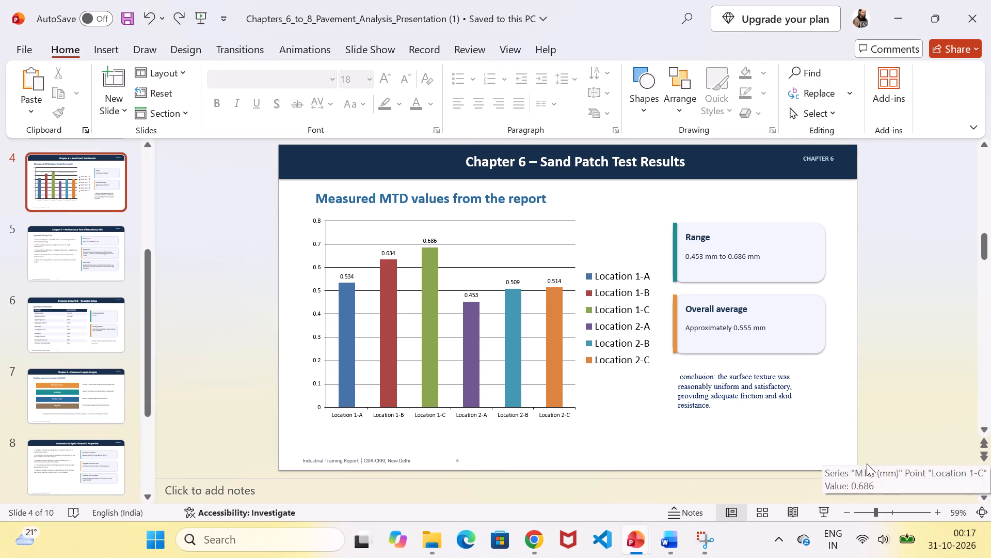
left_click(883, 485)
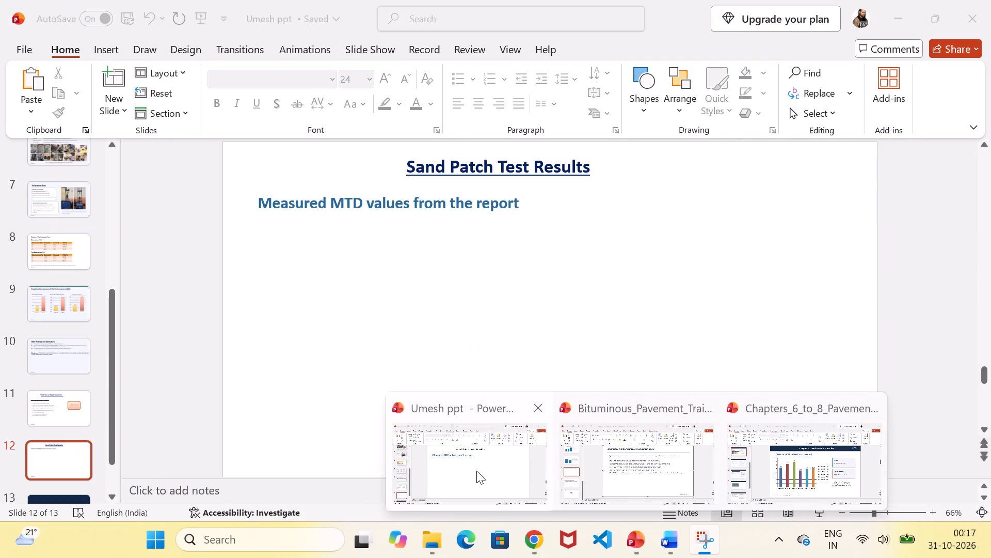
Paste the captured picture below the MTD line on slide 12 of Umesh ppt and stretch it to about 25.29 cm by 9.57 cm.
left_click(476, 471)
left_click(305, 325)
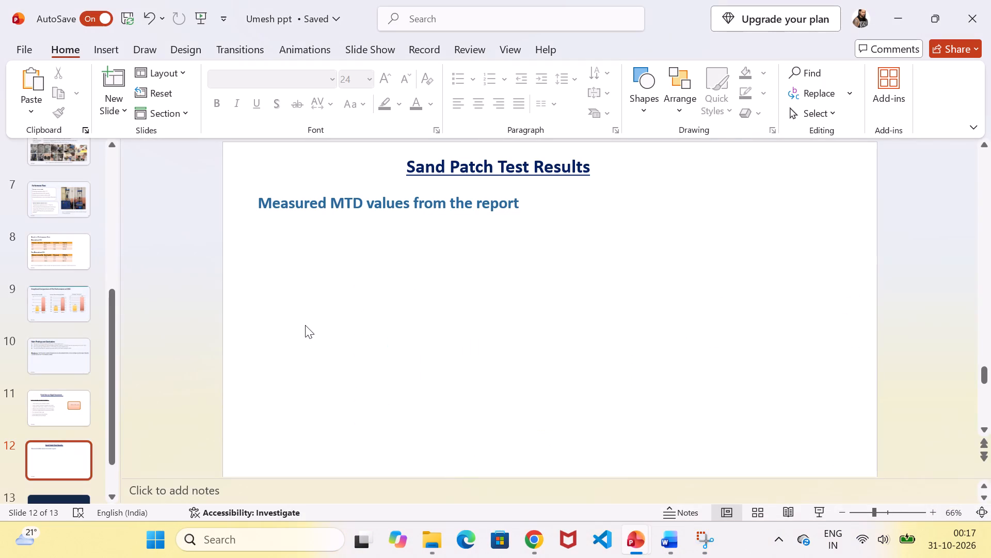
key("ctrl+v")
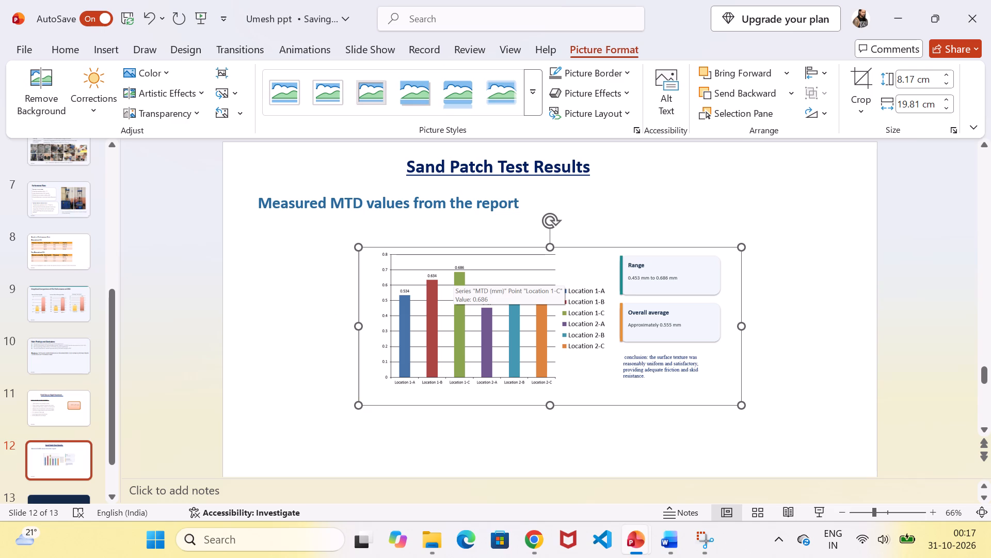
left_click_drag(359, 326, 266, 312)
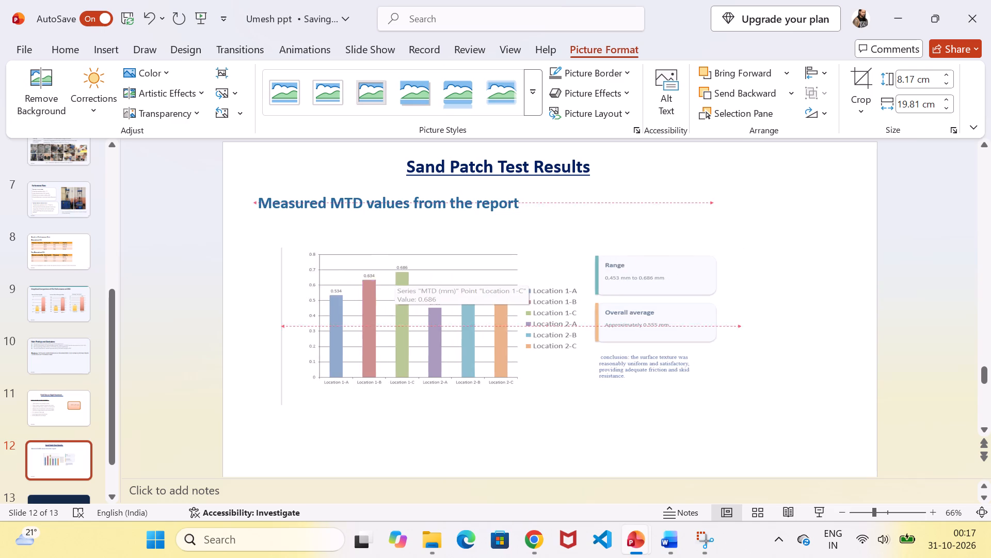
left_click_drag(266, 312, 257, 302)
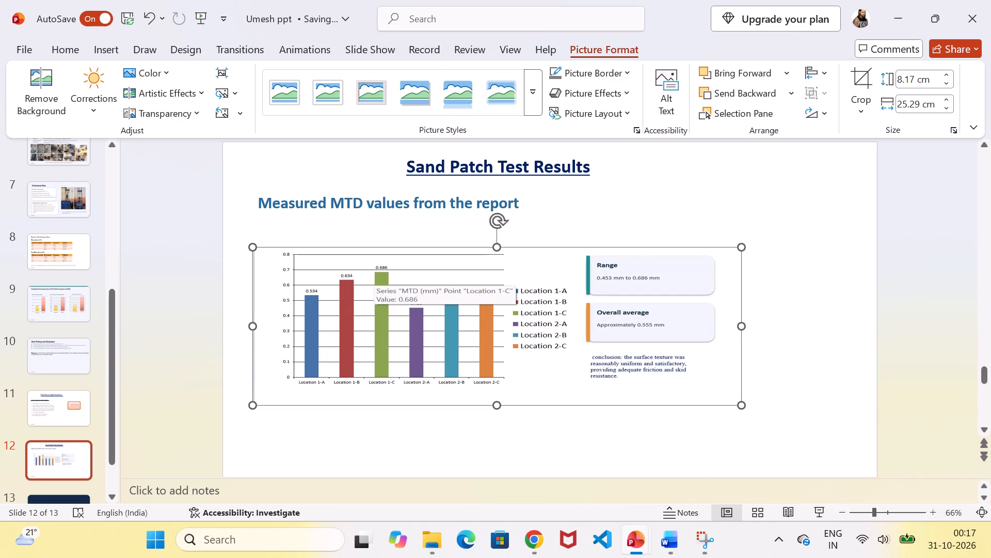
left_click_drag(497, 243, 497, 226)
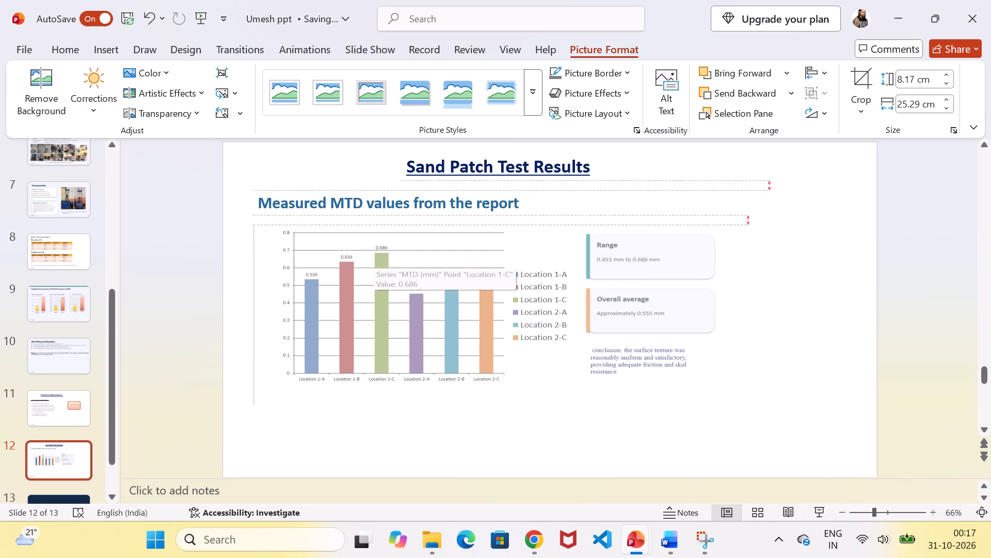
left_click_drag(497, 226, 498, 220)
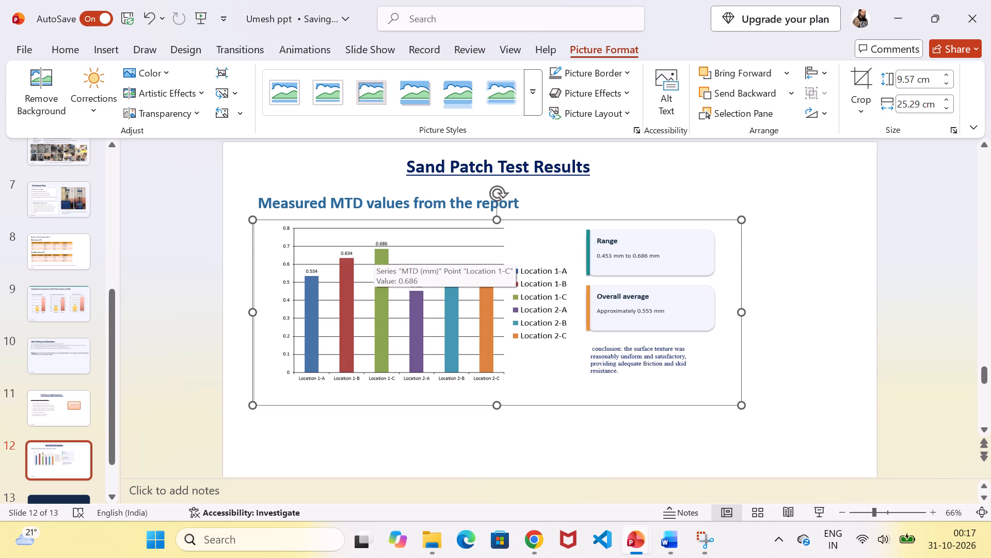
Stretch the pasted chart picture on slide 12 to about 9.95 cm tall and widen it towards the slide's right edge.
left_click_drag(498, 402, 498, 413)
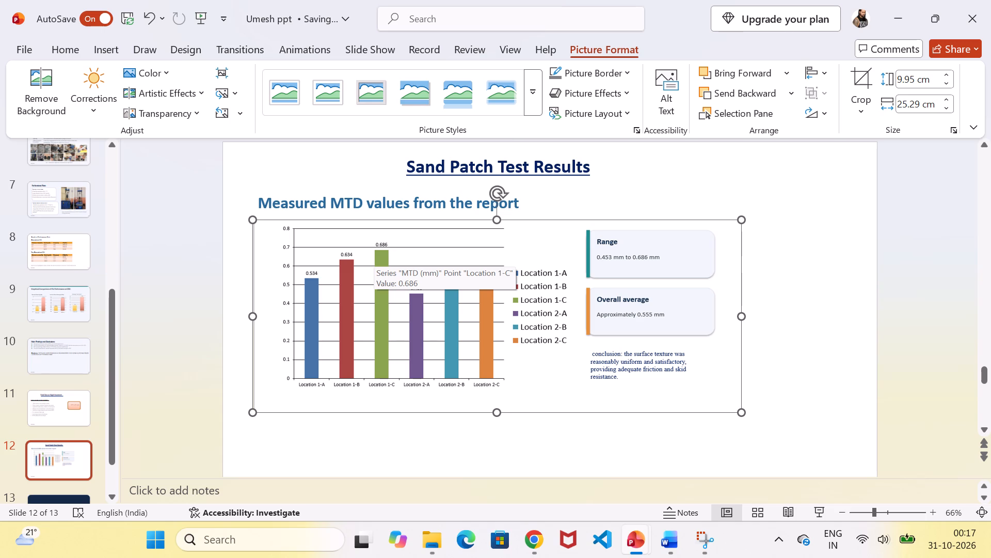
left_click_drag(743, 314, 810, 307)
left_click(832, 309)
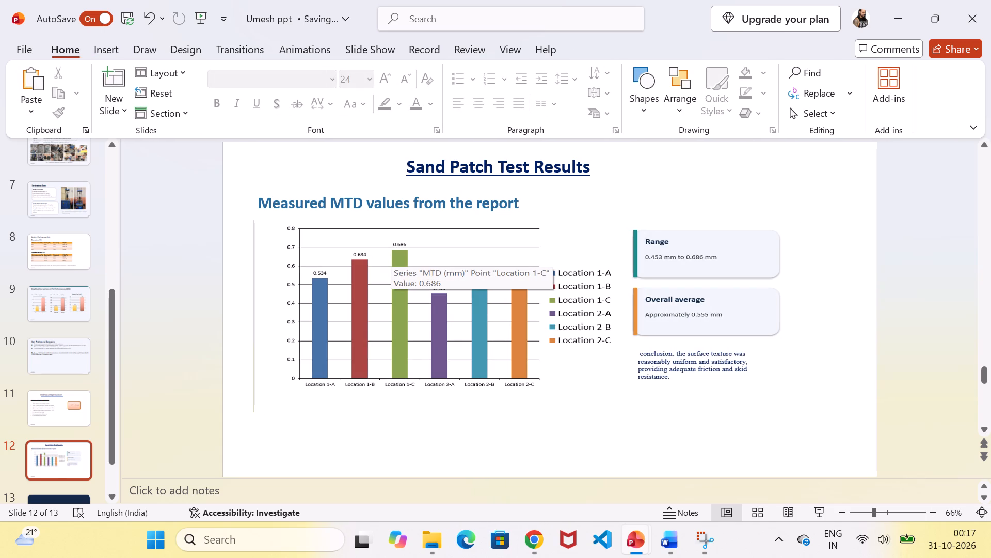
Remove the chart picture that has the stray data tooltip from slide 12.
right_click(519, 292)
left_click(601, 169)
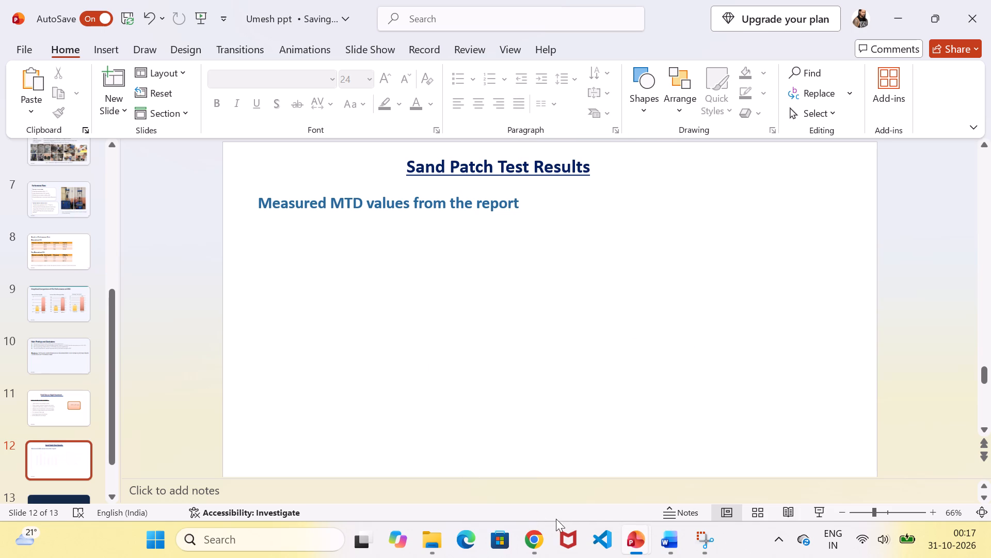
In the Chapters_6_to_8 presentation, capture slide 4's enlarged area below the MTD line at full slide width, covering the chart, both cards and conclusion.
left_click(802, 445)
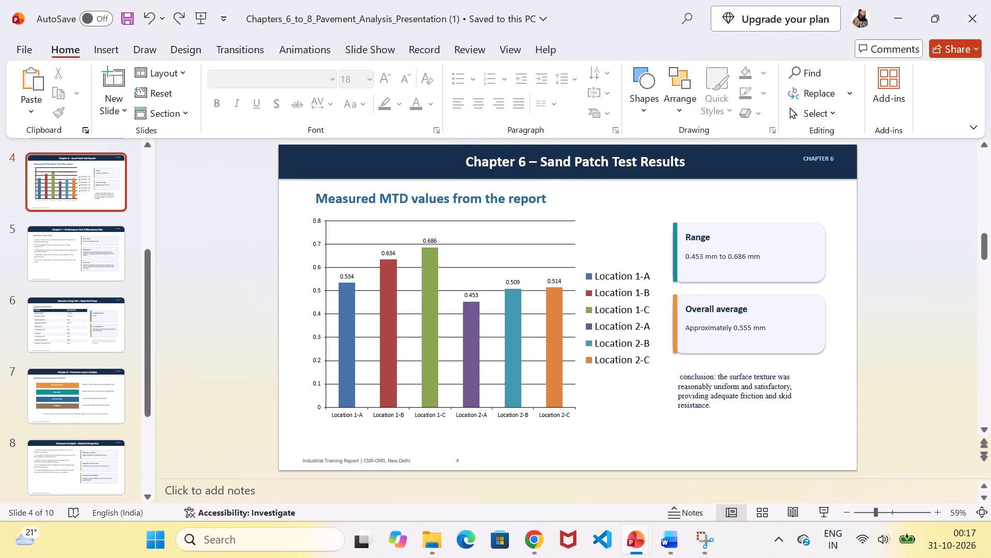
scroll(420, 275, "up", 2, "ctrl")
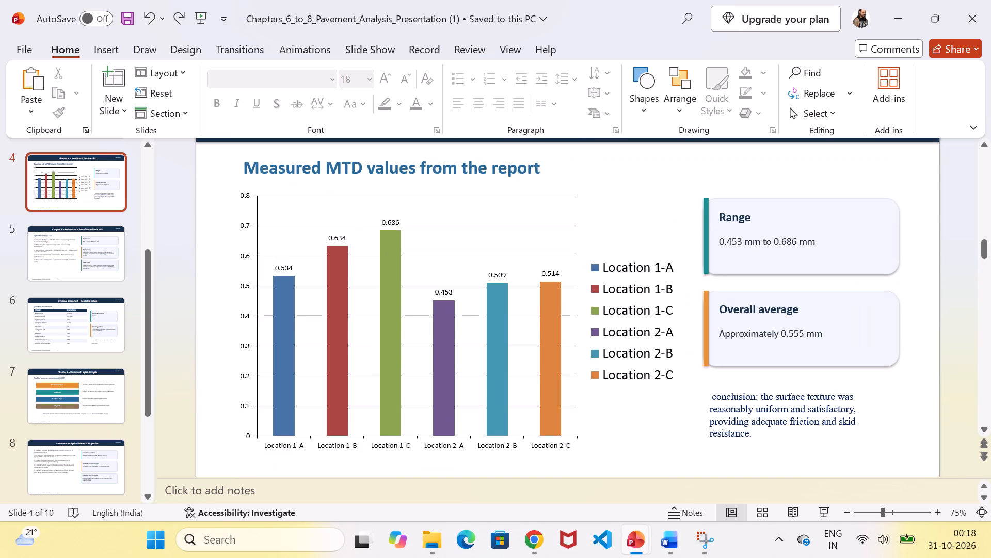
key("shift+super+s")
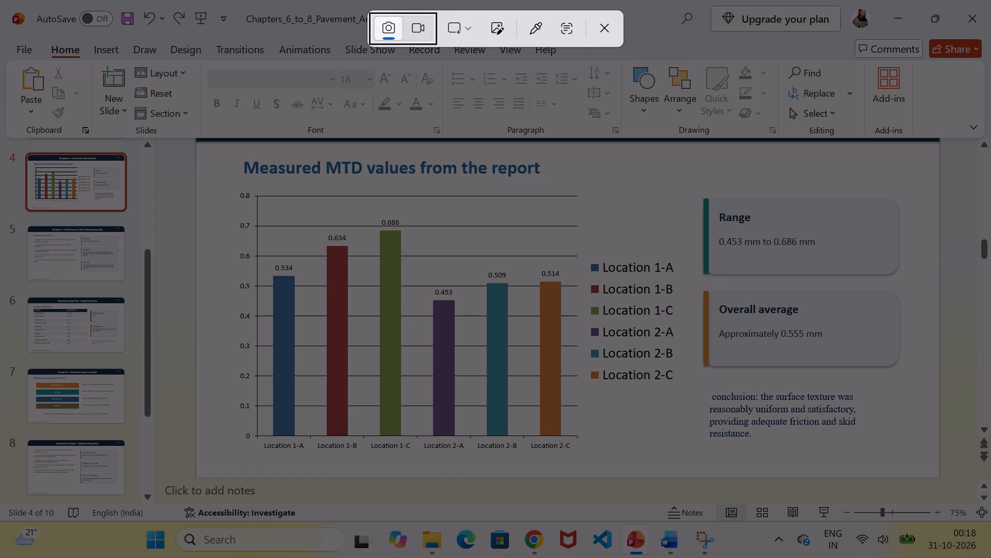
left_click_drag(196, 182, 377, 285)
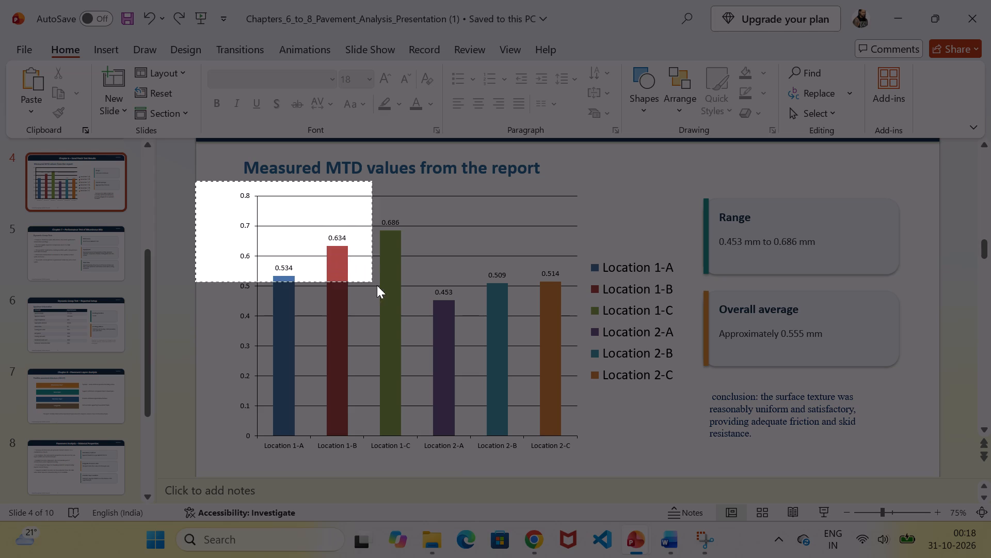
left_click_drag(377, 285, 957, 485)
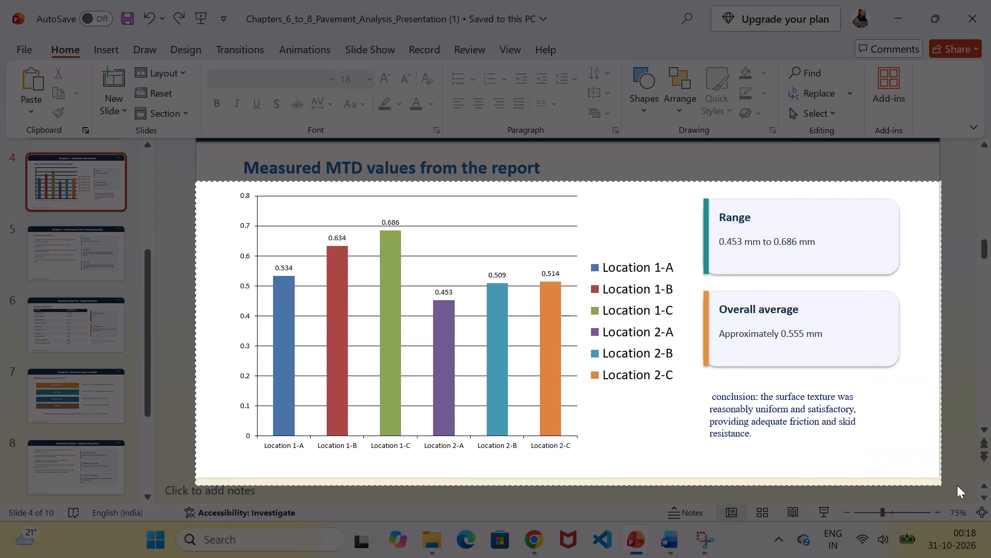
left_click_drag(957, 485, 946, 459)
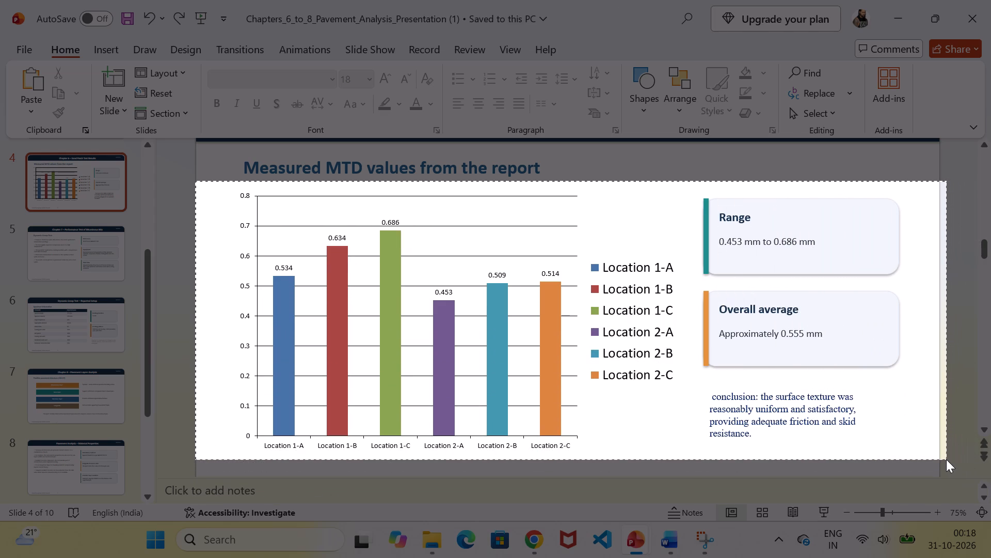
left_click_drag(946, 459, 940, 472)
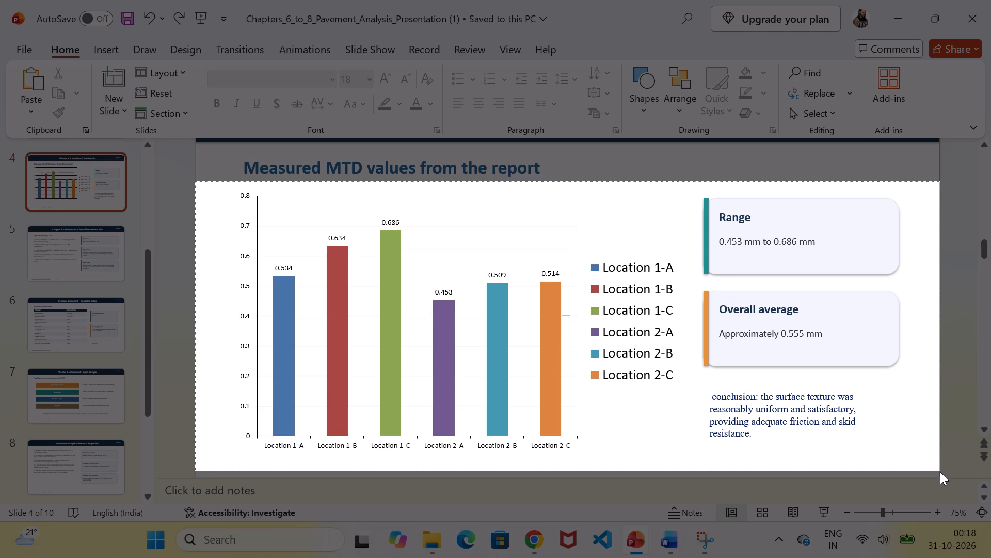
left_click_drag(940, 472, 940, 479)
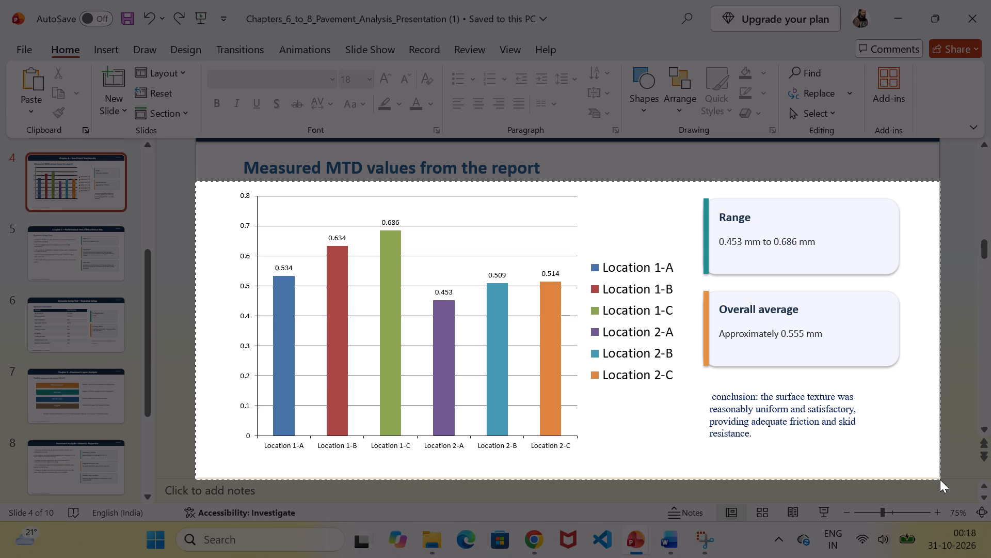
left_click_drag(940, 479, 941, 477)
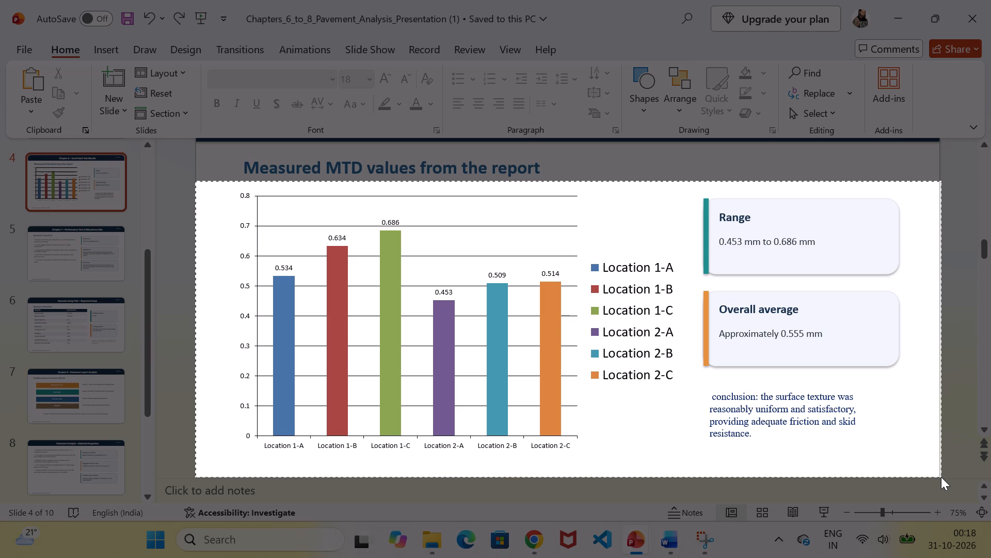
left_click_drag(941, 477, 940, 477)
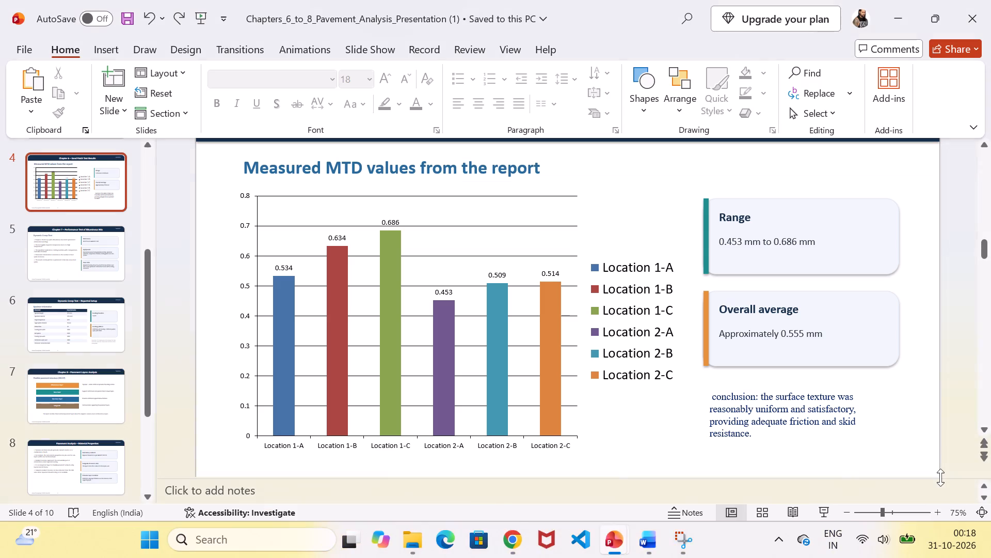
left_click(919, 492)
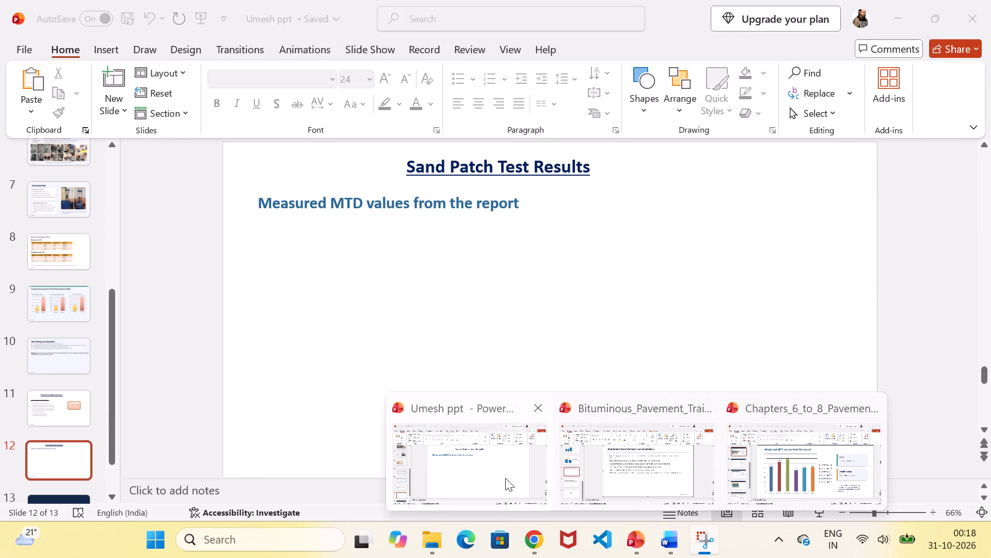
Paste the new capture below the MTD line on slide 12 of Umesh ppt, stretch it to about 30.03 cm wide and increase its height.
left_click(505, 478)
left_click(347, 242)
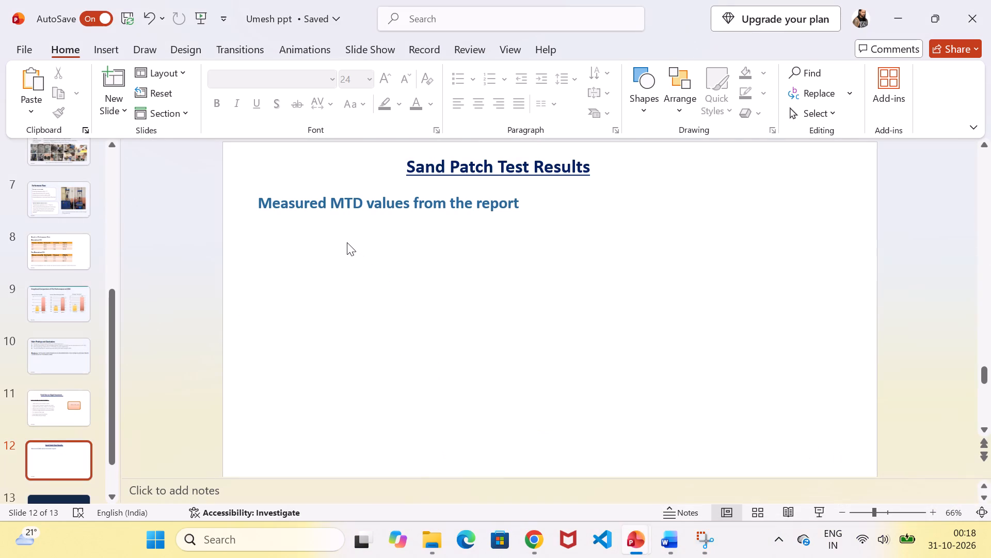
key("ctrl+v")
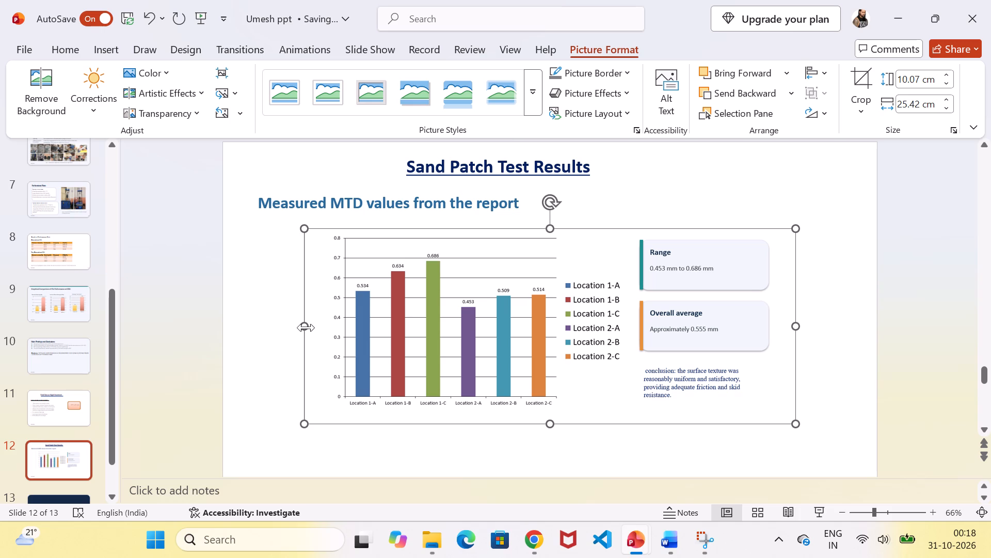
left_click_drag(306, 328, 251, 326)
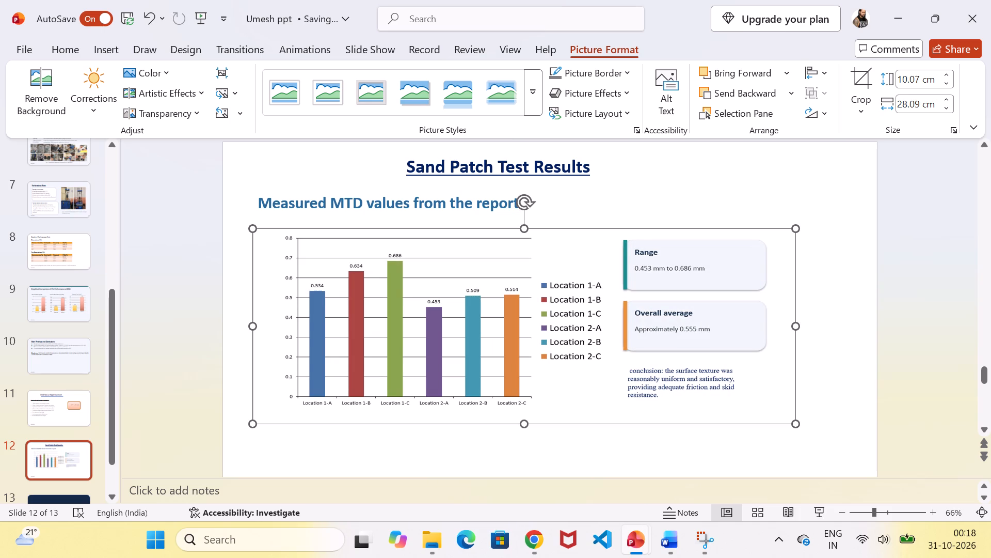
left_click_drag(794, 327, 829, 327)
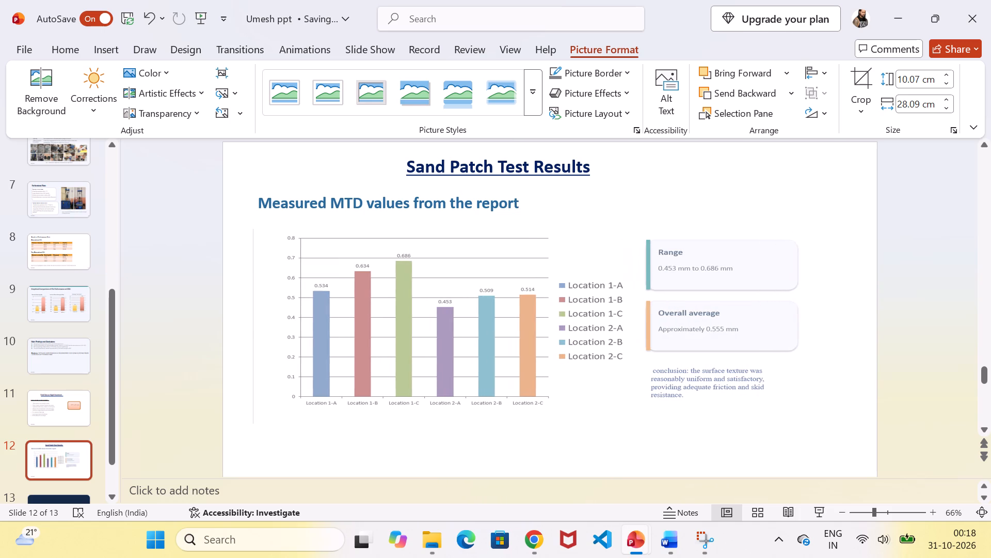
left_click_drag(829, 327, 833, 327)
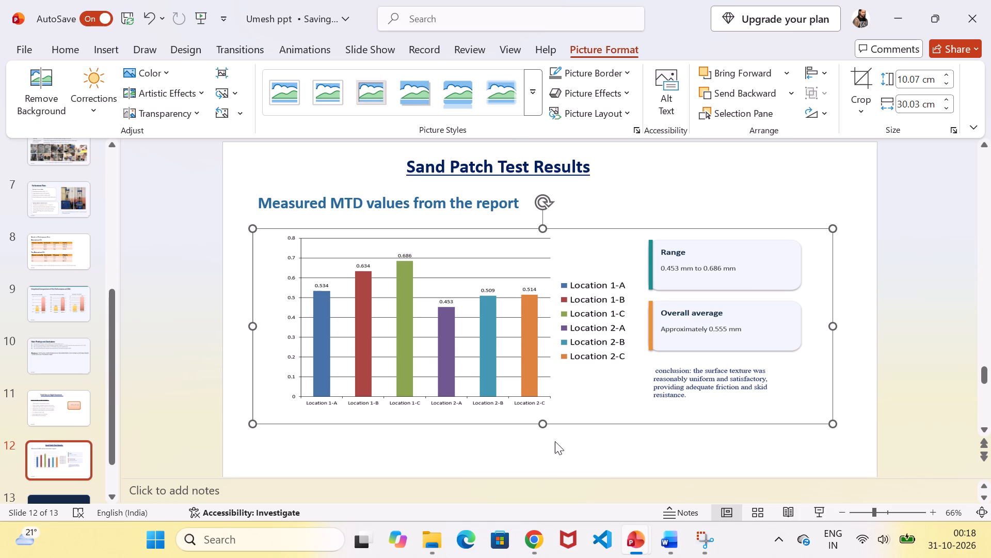
left_click_drag(541, 424, 544, 441)
left_click_drag(544, 441, 544, 432)
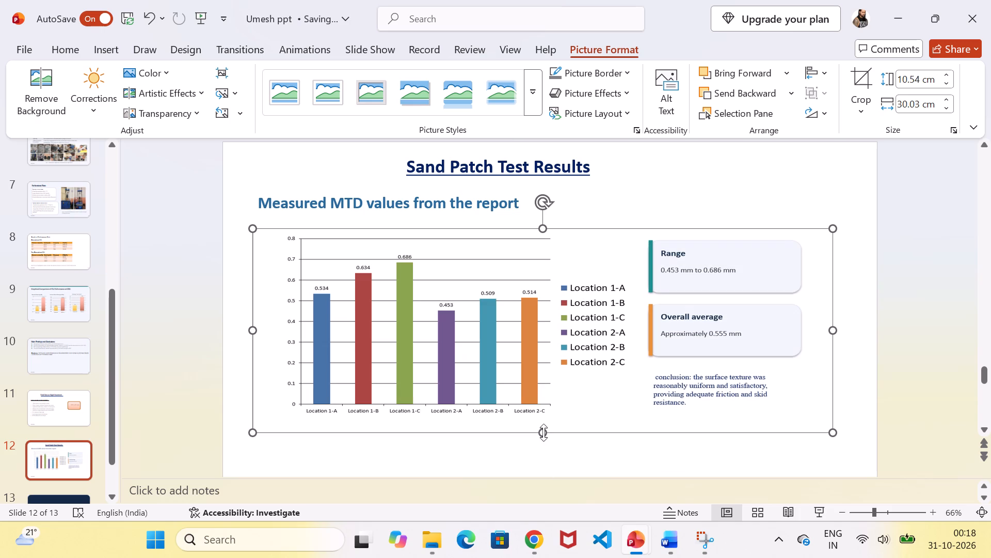
left_click_drag(541, 229, 540, 225)
left_click(636, 187)
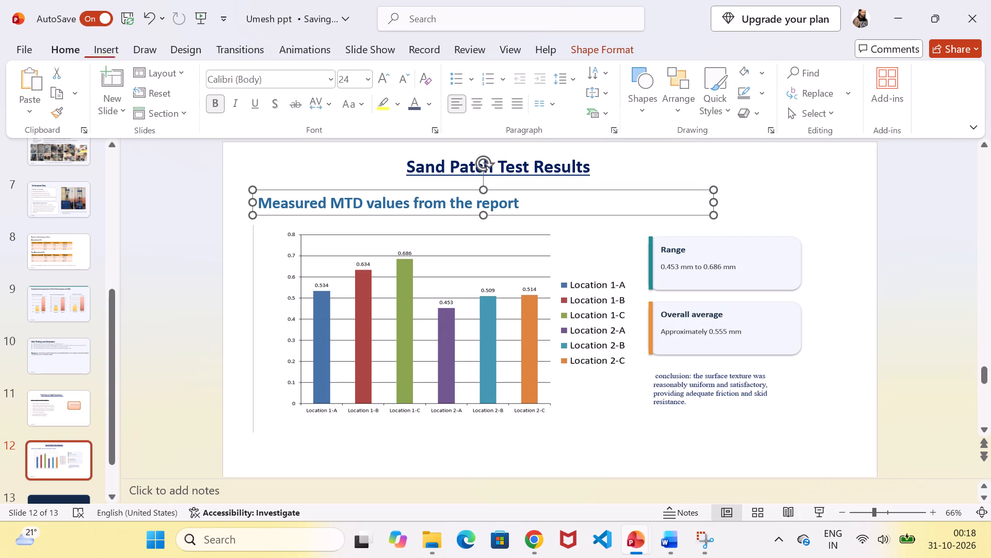
left_click(742, 182)
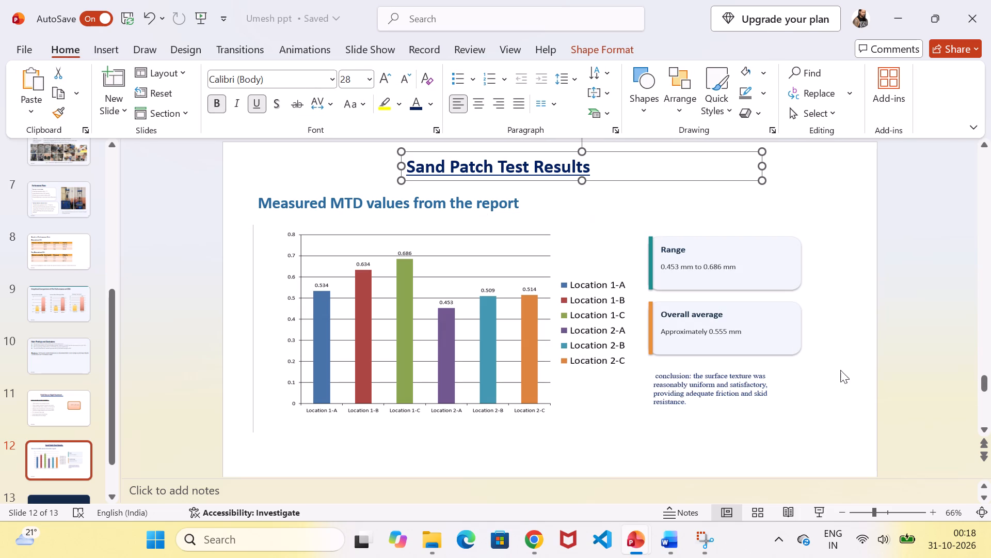
left_click(824, 403)
left_click(745, 440)
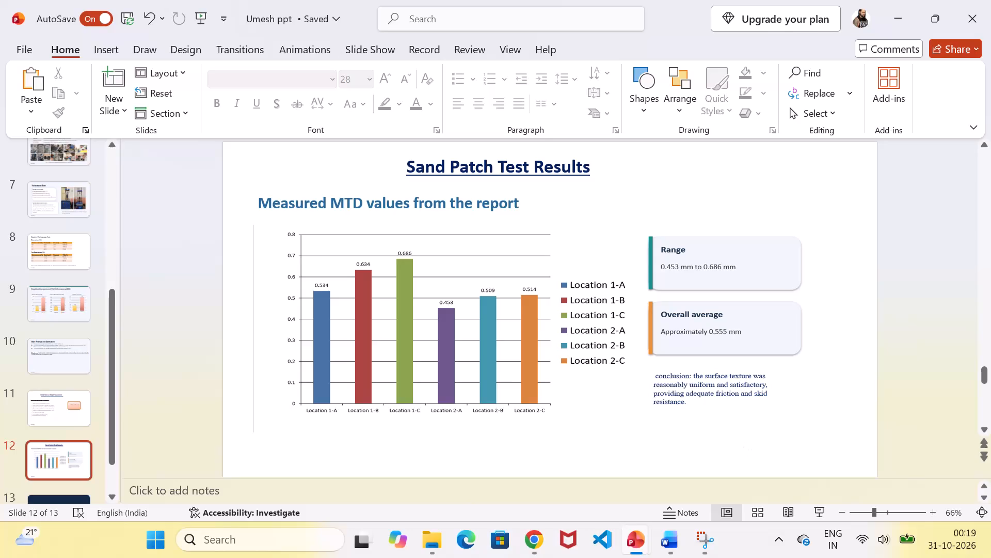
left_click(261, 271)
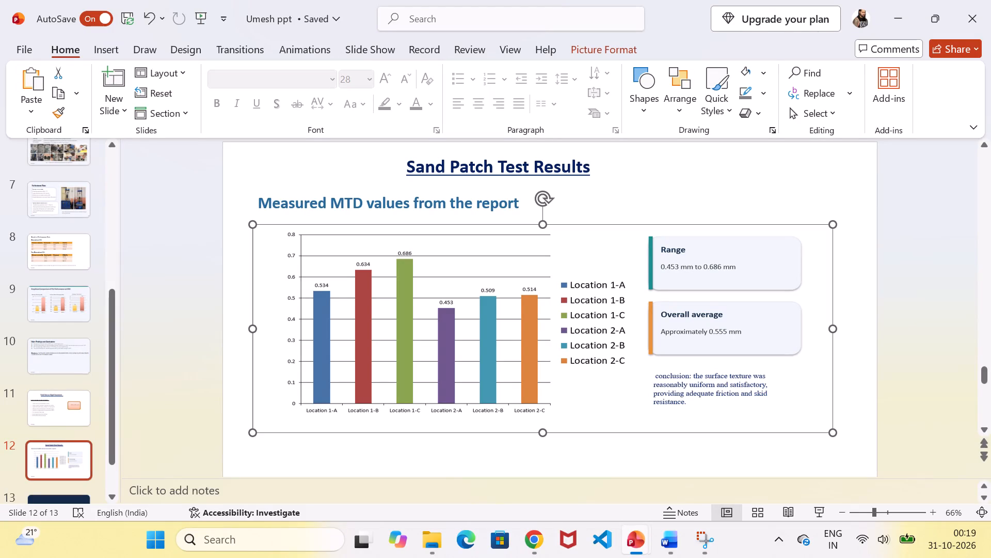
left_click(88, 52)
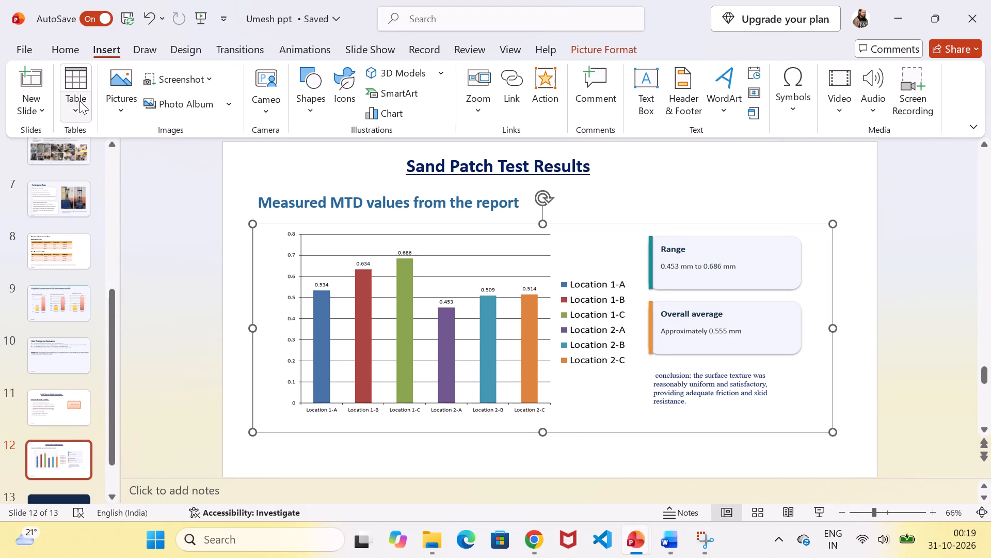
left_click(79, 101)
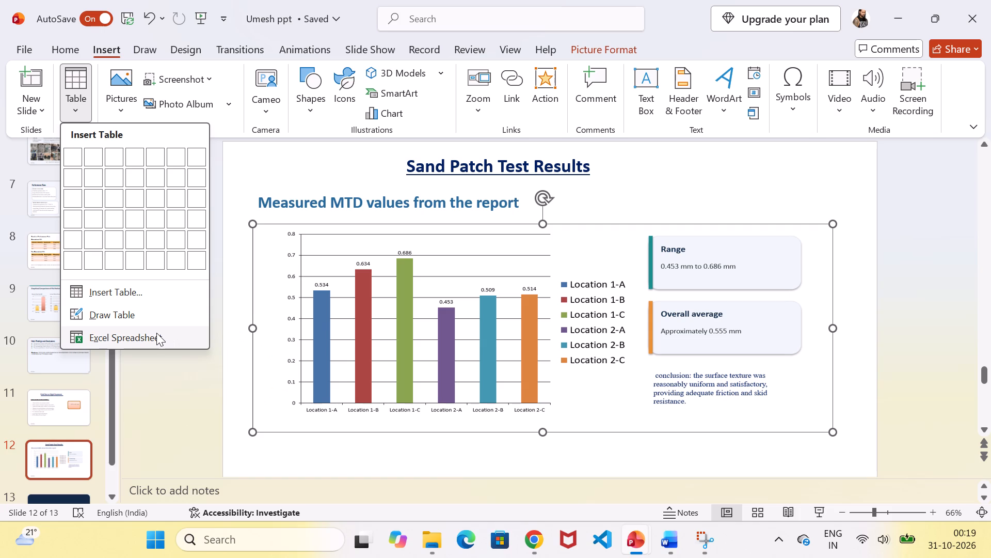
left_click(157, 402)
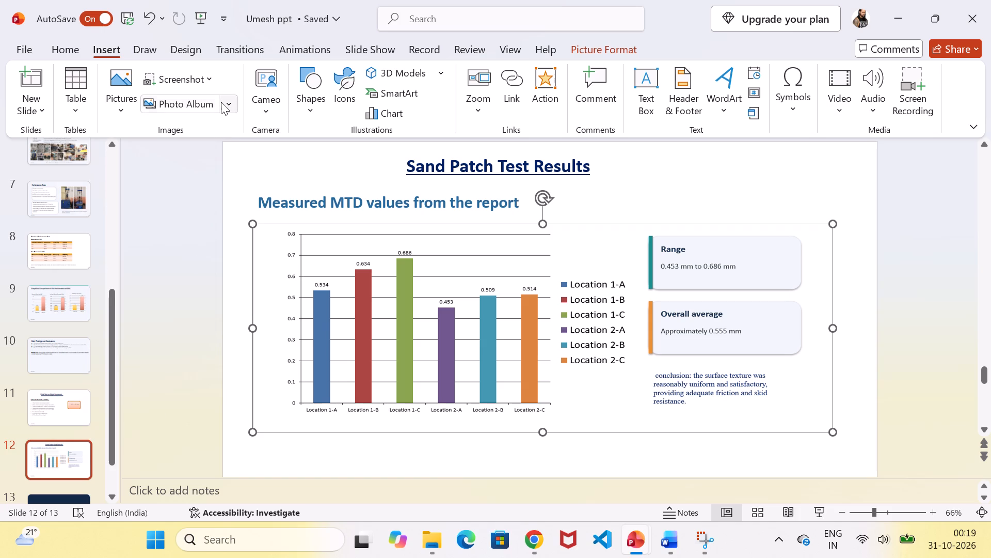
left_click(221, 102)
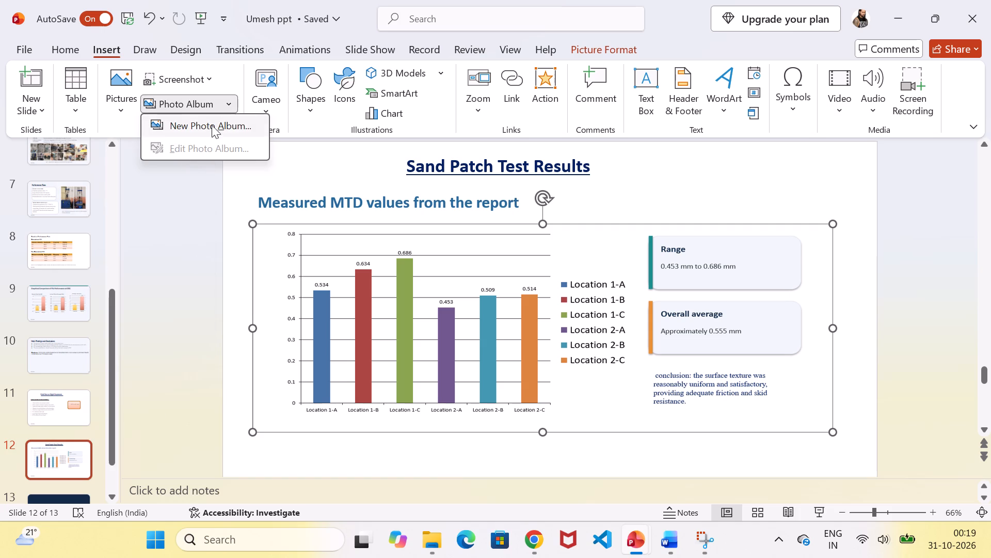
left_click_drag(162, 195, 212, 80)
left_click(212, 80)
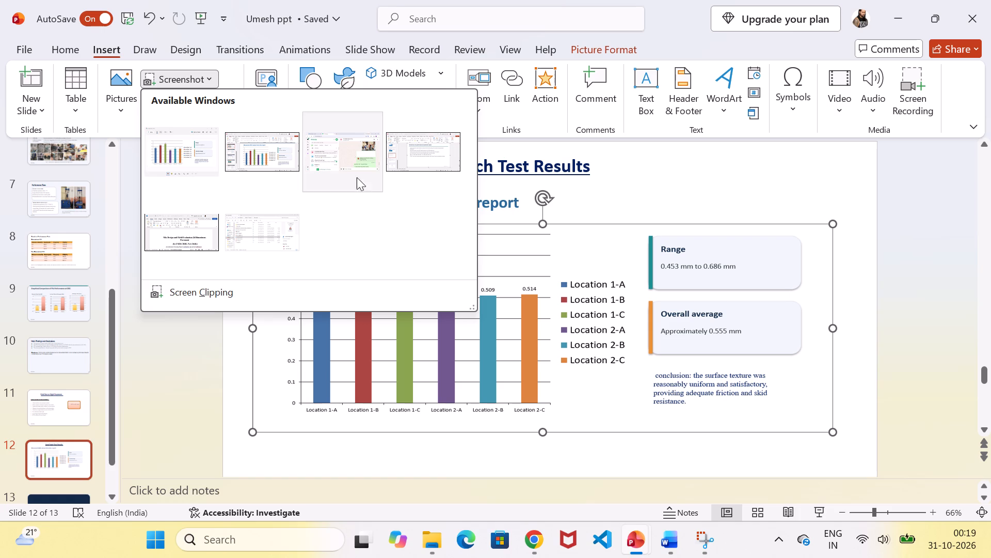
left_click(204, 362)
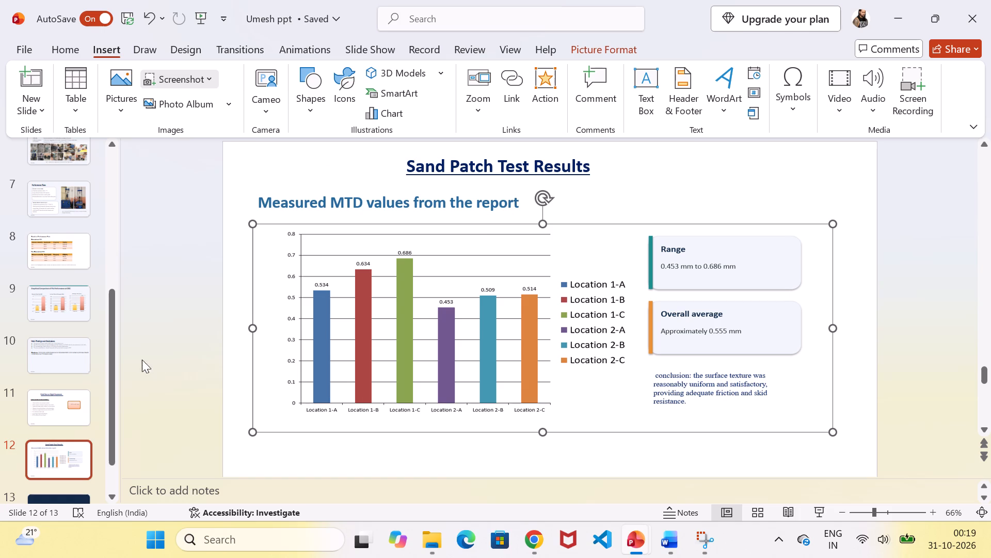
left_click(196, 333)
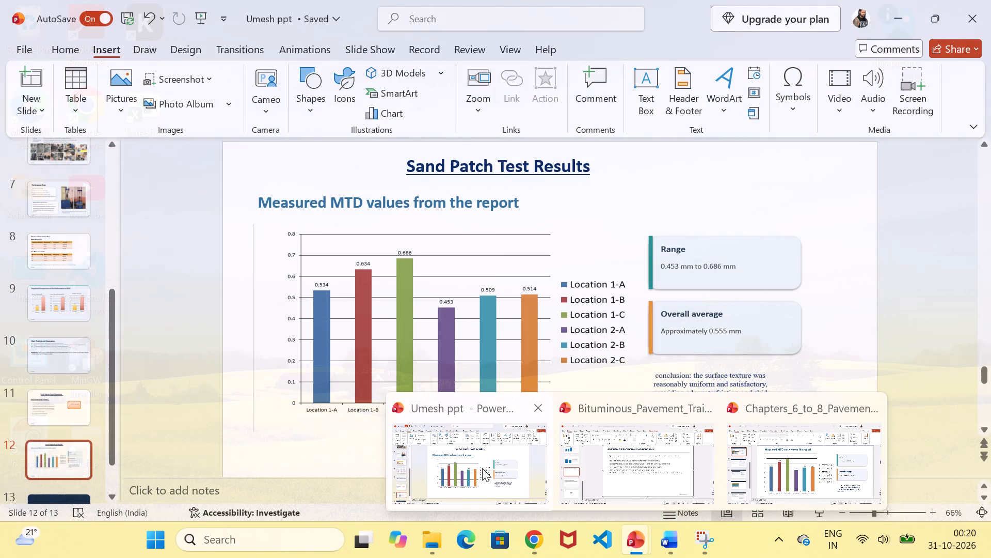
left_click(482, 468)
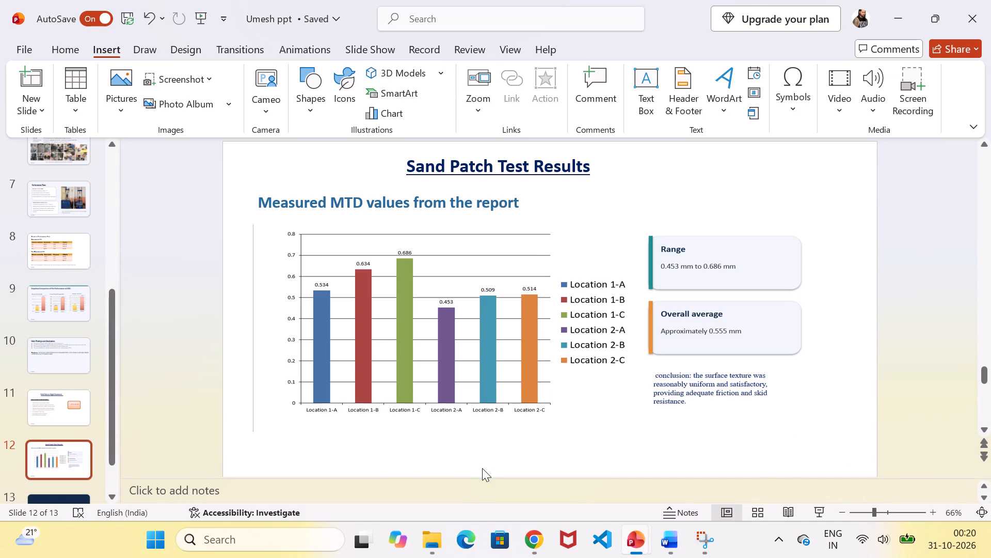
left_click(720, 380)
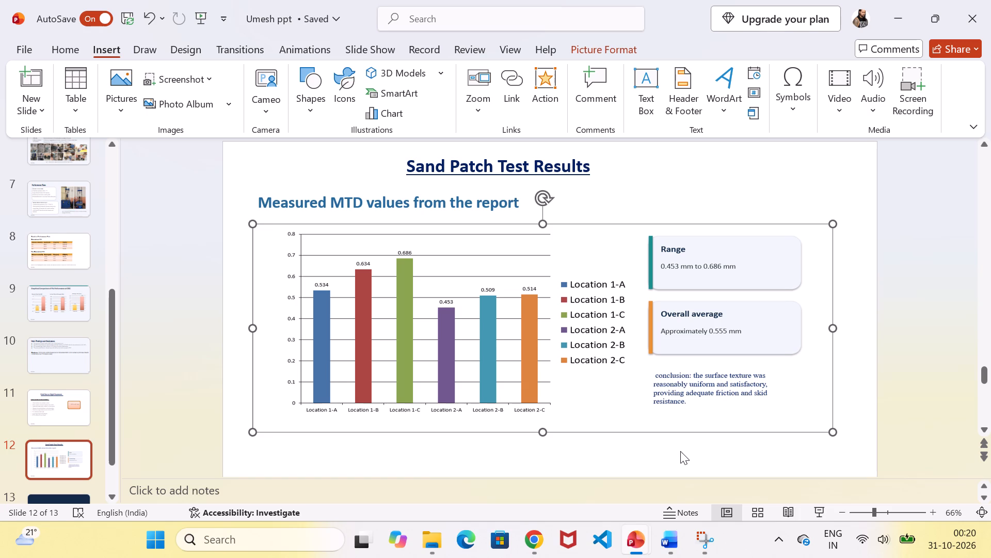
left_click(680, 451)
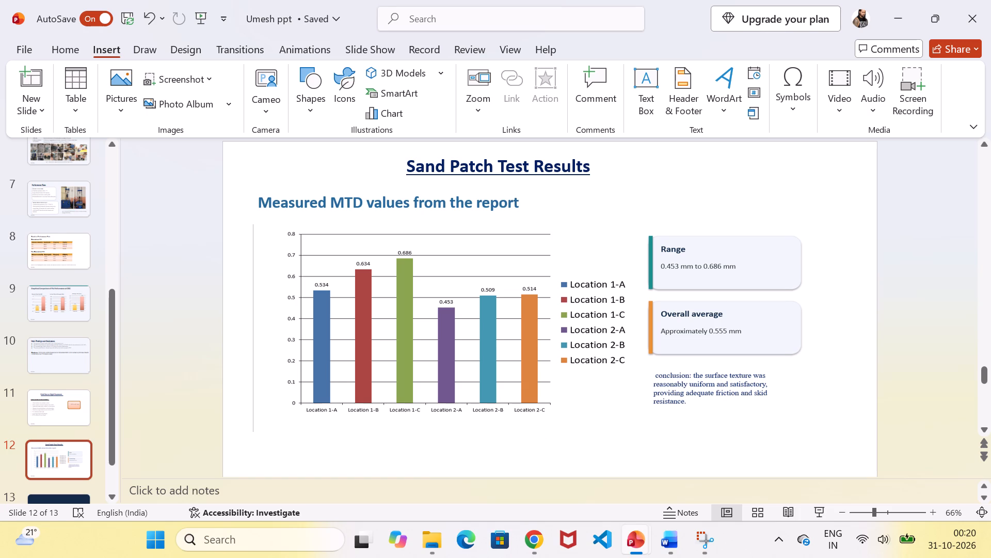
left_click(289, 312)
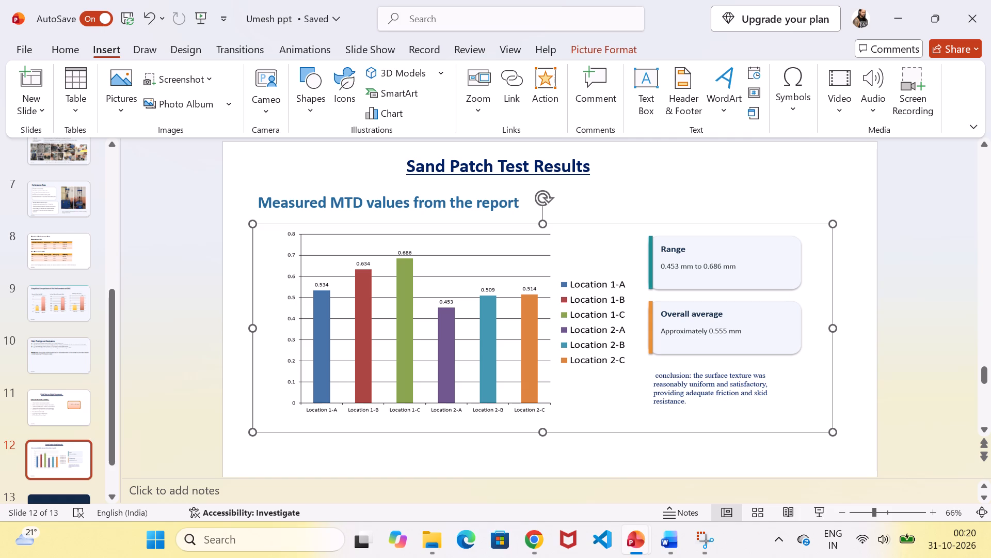
Widen the pasted chart picture on slide 12 so it reaches the slide's left edge.
left_click_drag(254, 324, 225, 324)
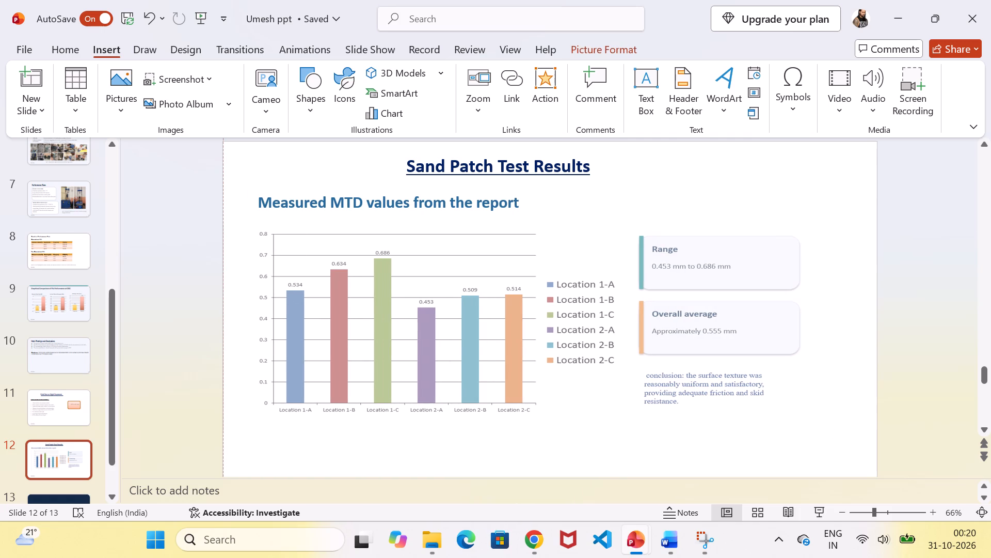
left_click_drag(225, 324, 224, 324)
left_click(165, 346)
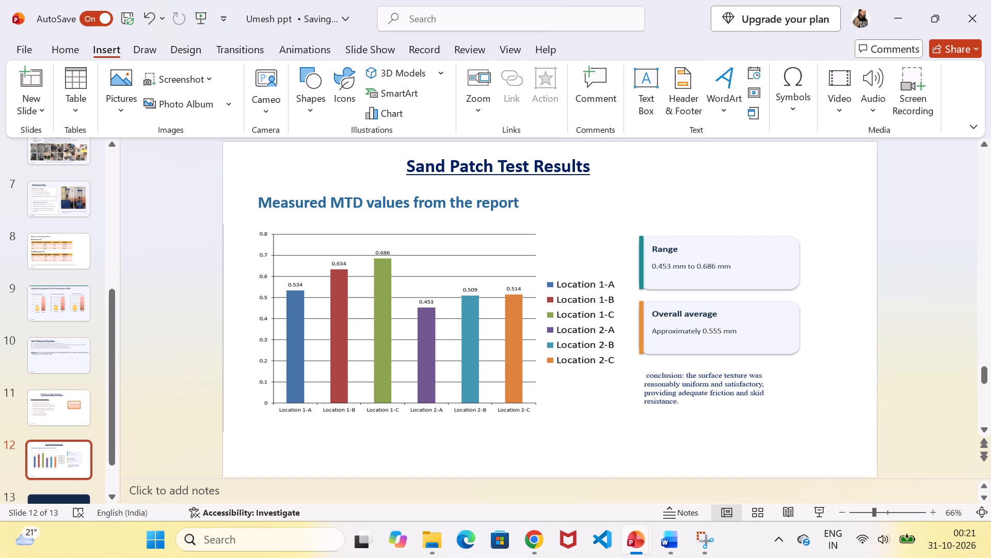
Review slides 10 to 12 of Umesh ppt, comparing the main findings, field test and Sand Patch Test Results slides.
left_click(82, 346)
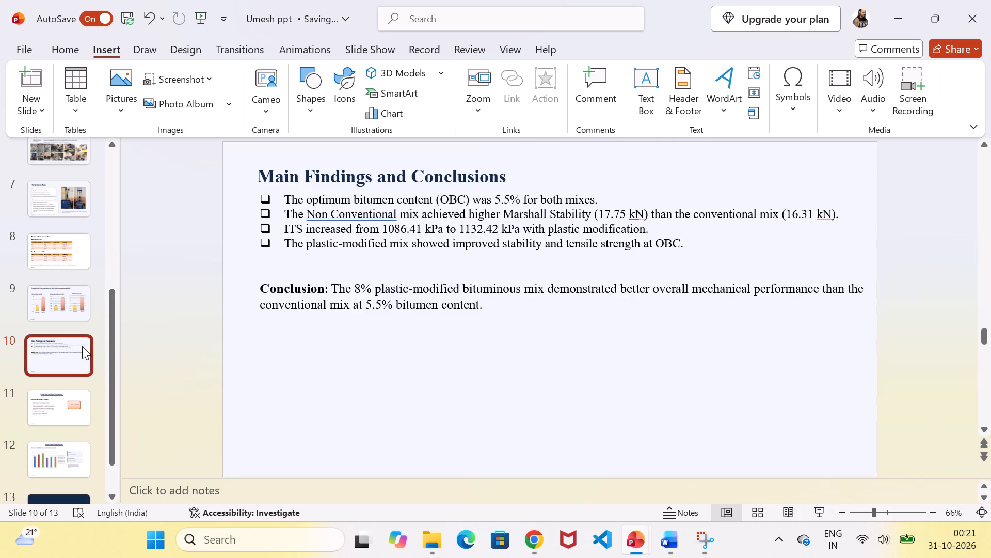
left_click(54, 407)
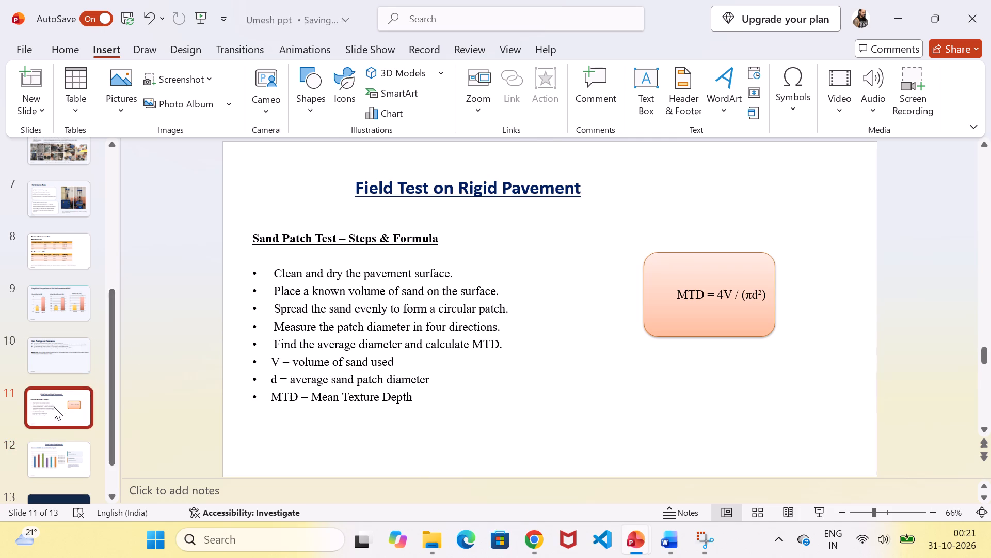
left_click(59, 450)
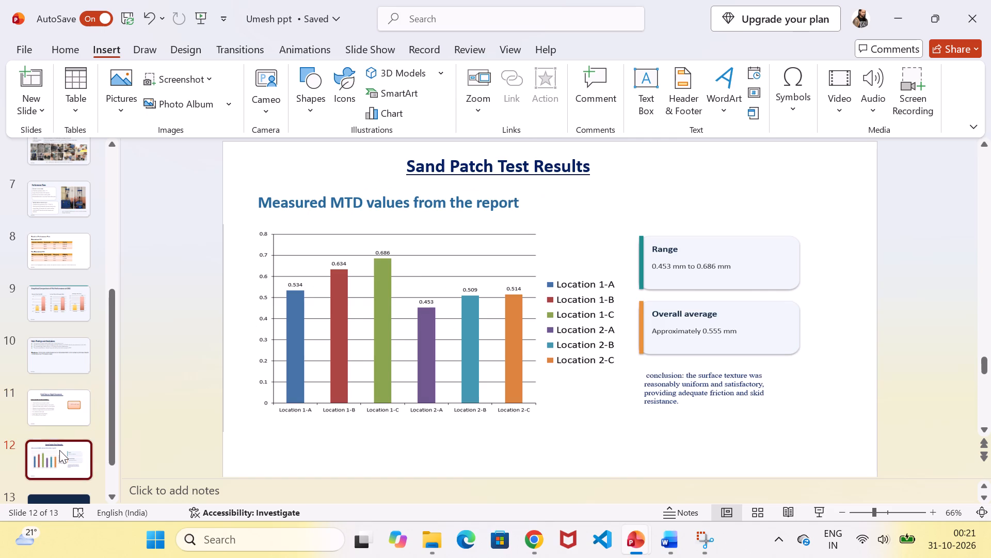
scroll(68, 423, "down", 1)
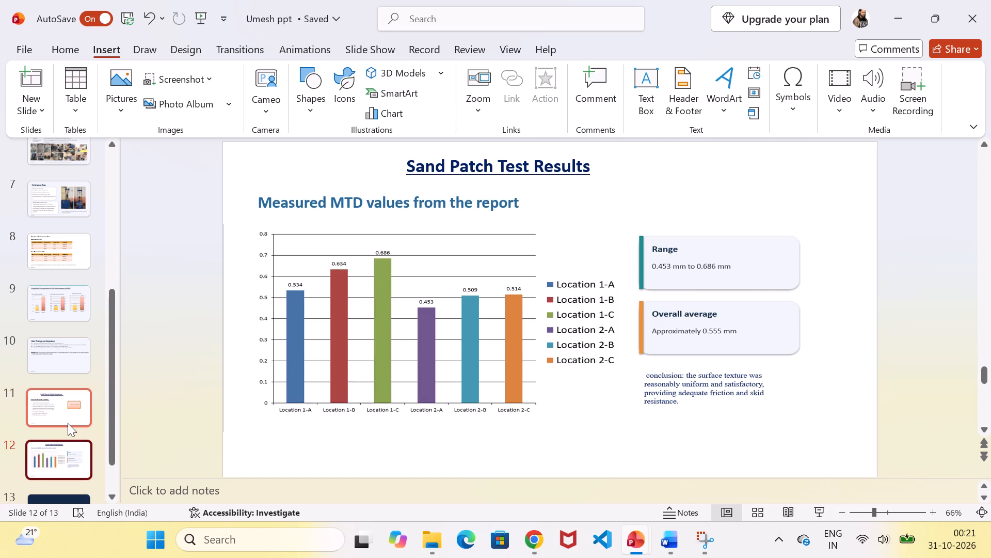
scroll(68, 423, "down", 3)
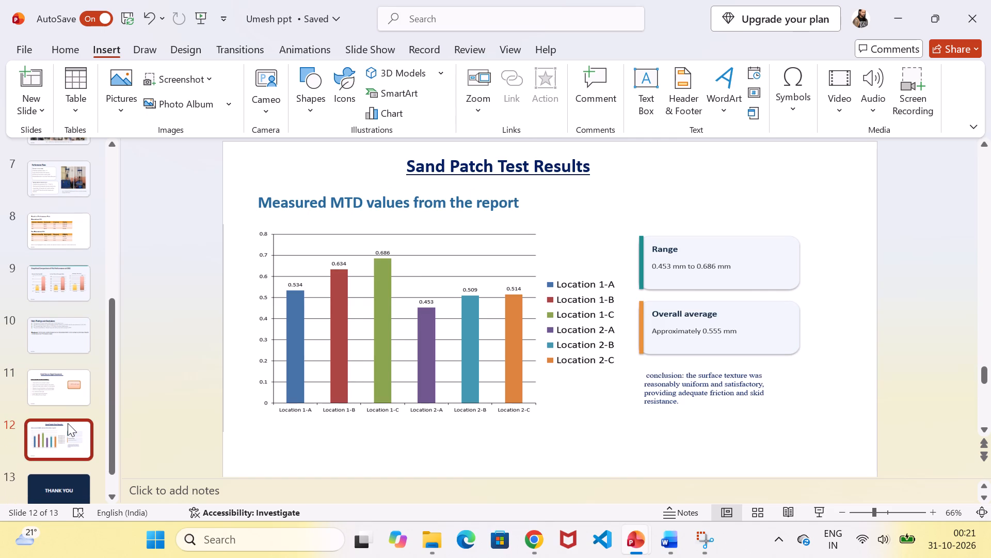
scroll(68, 423, "down", 1)
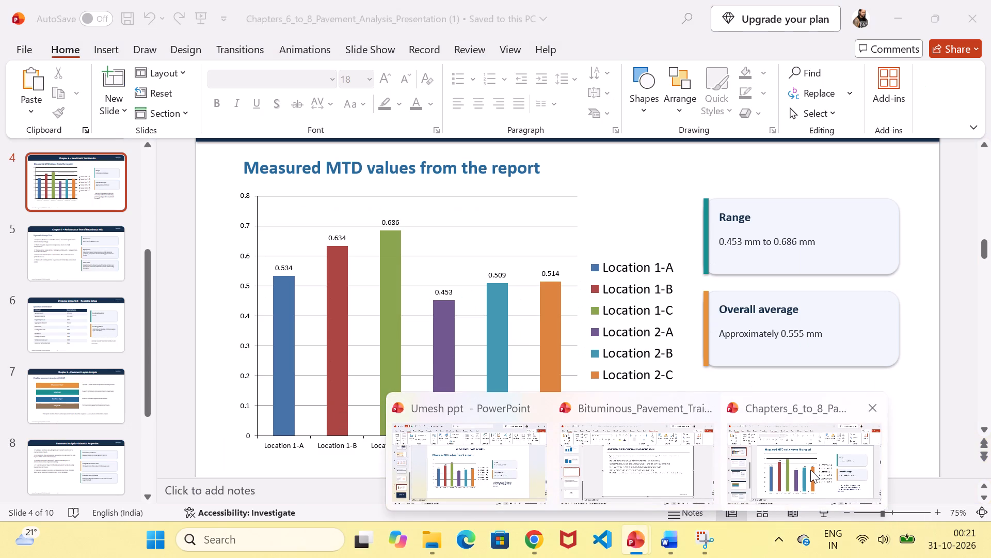
Switch to the Chapters_6_to_8 presentation and examine slides 5 to 10 on the creep test, pavement layers, material properties and IITPAVE analysis.
left_click(810, 470)
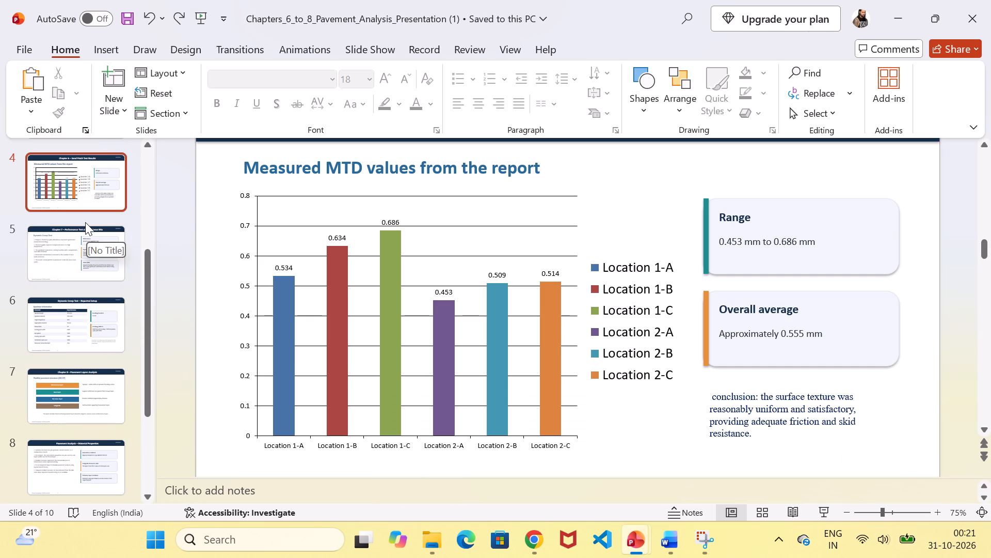
left_click(90, 235)
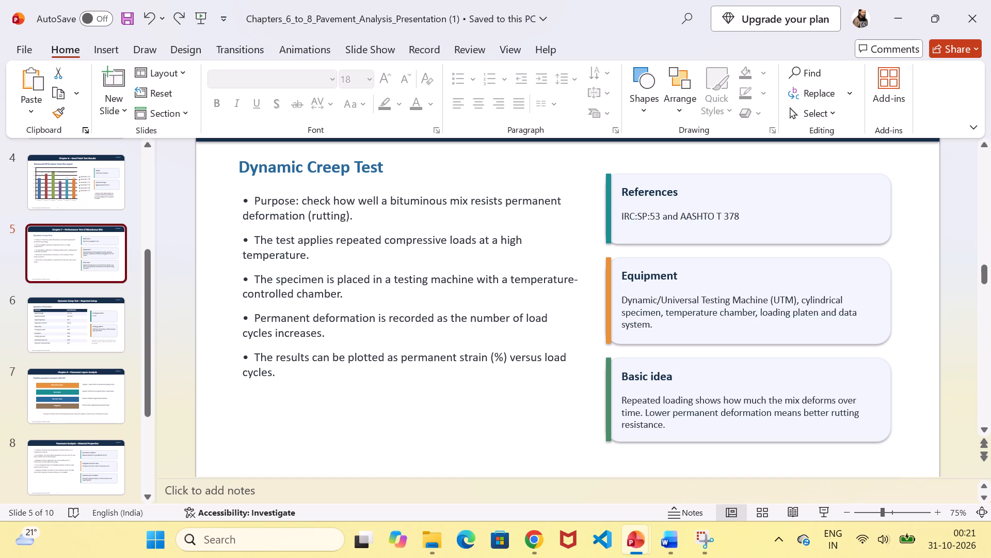
left_click(146, 384)
left_click(105, 396)
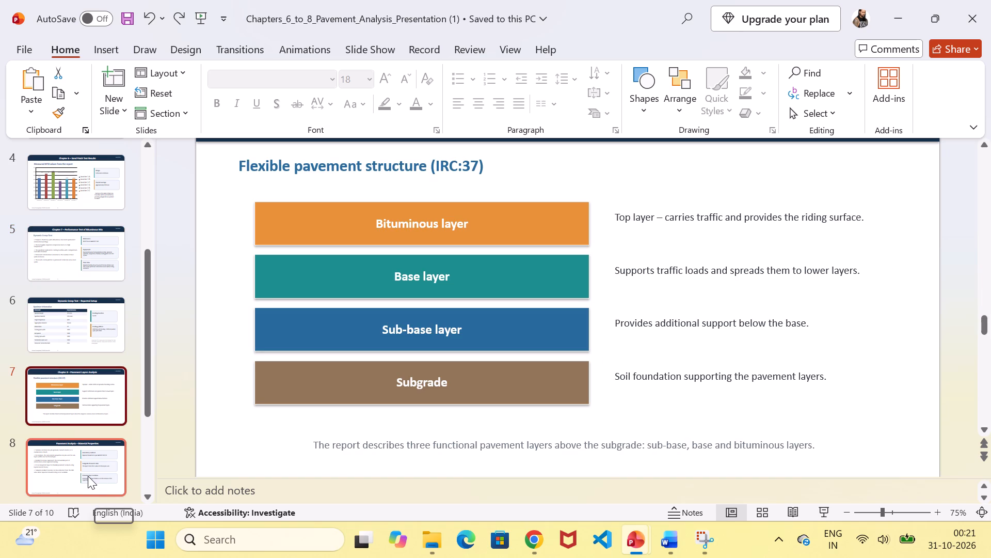
scroll(88, 476, "down", 1)
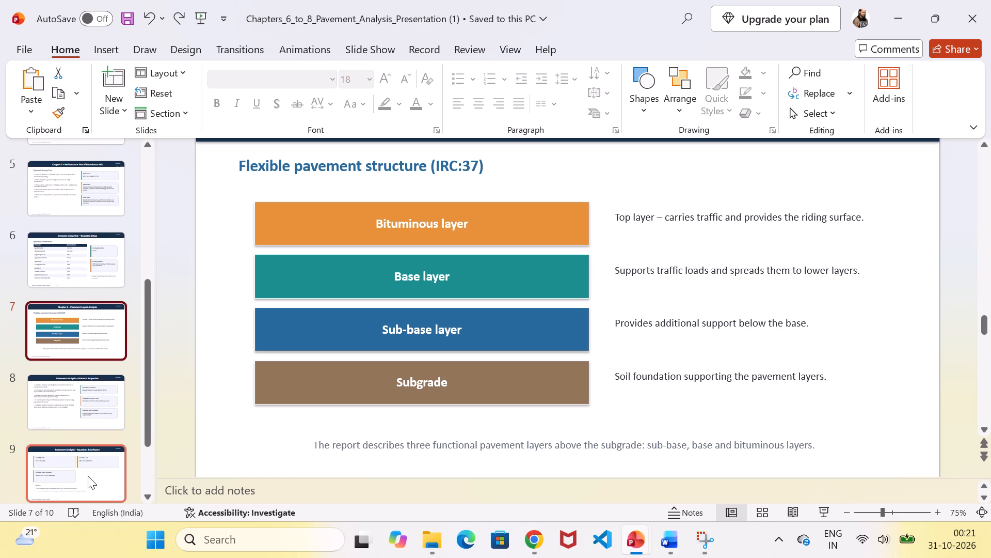
left_click(85, 400)
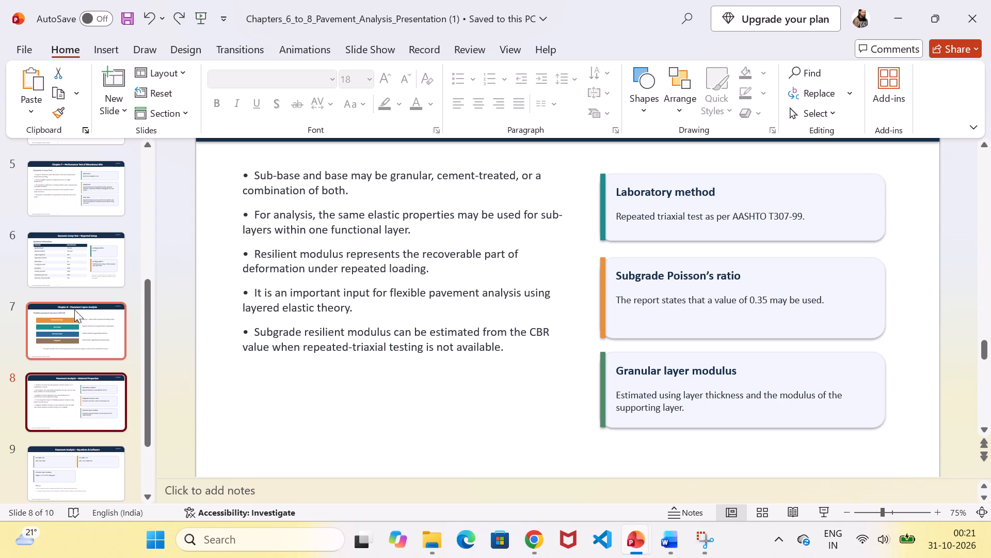
left_click(83, 321)
left_click(83, 388)
scroll(83, 388, "down", 1)
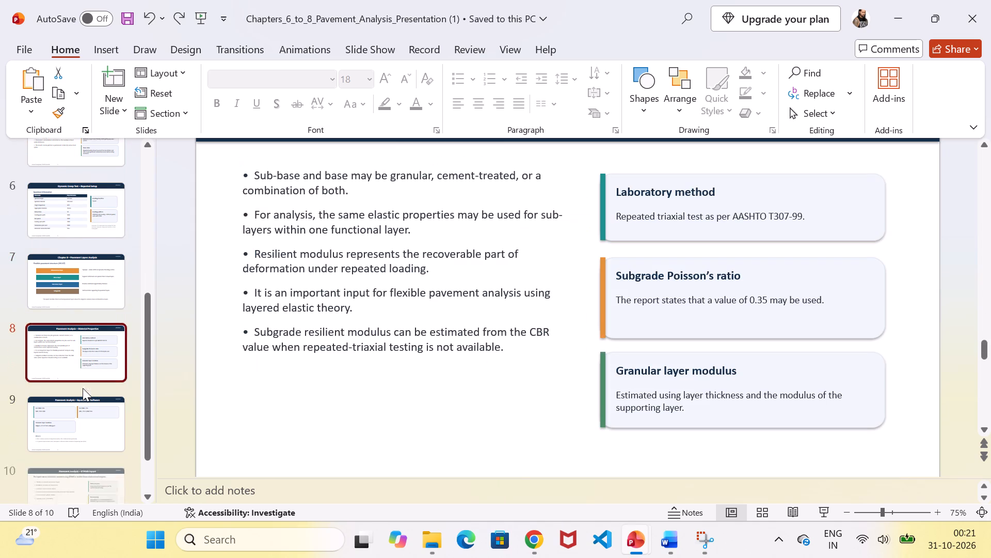
scroll(83, 388, "down", 1)
left_click(73, 456)
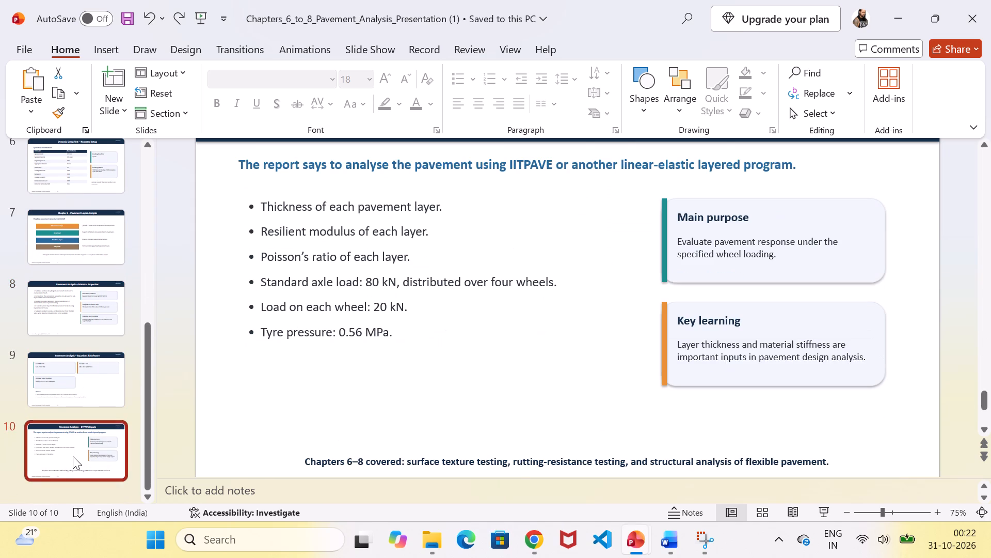
left_click(69, 366)
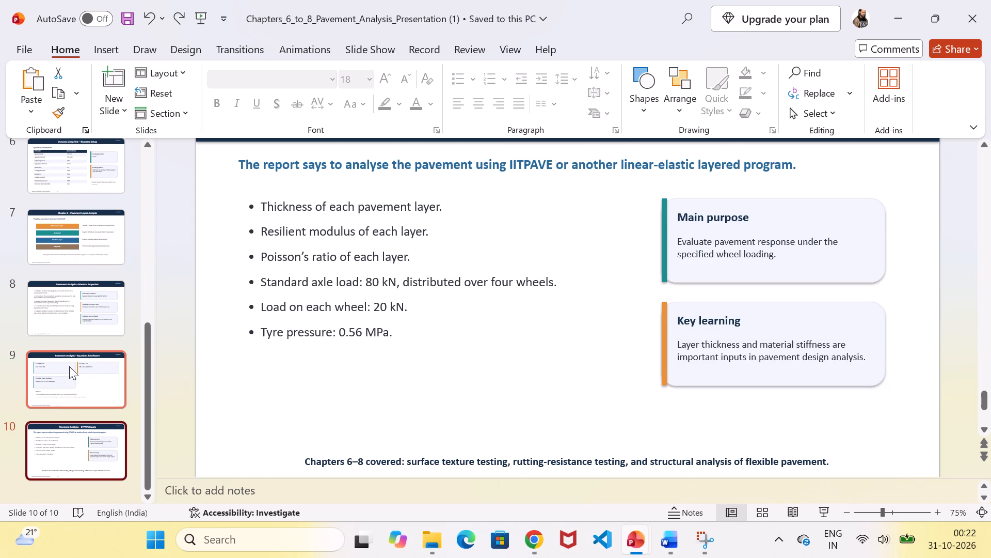
left_click(83, 307)
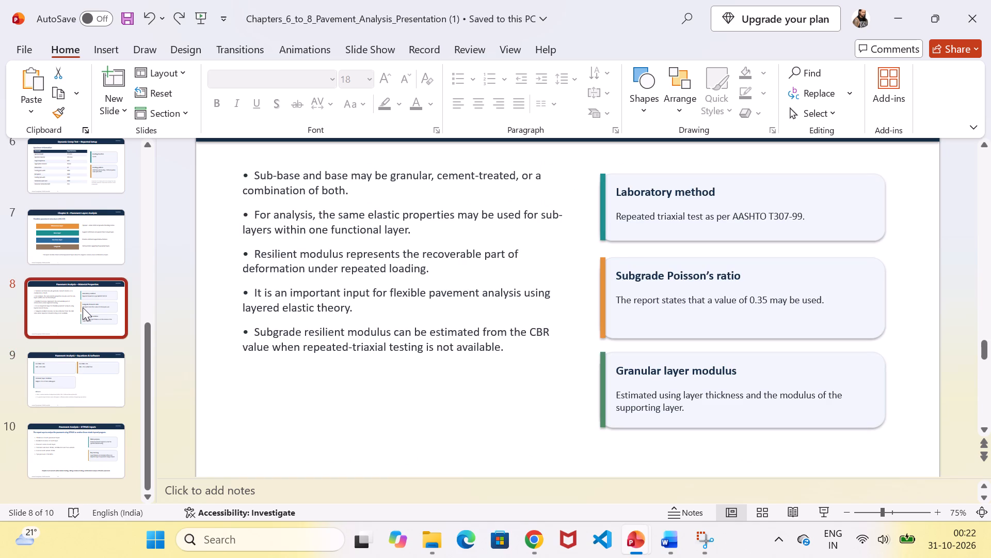
left_click(98, 232)
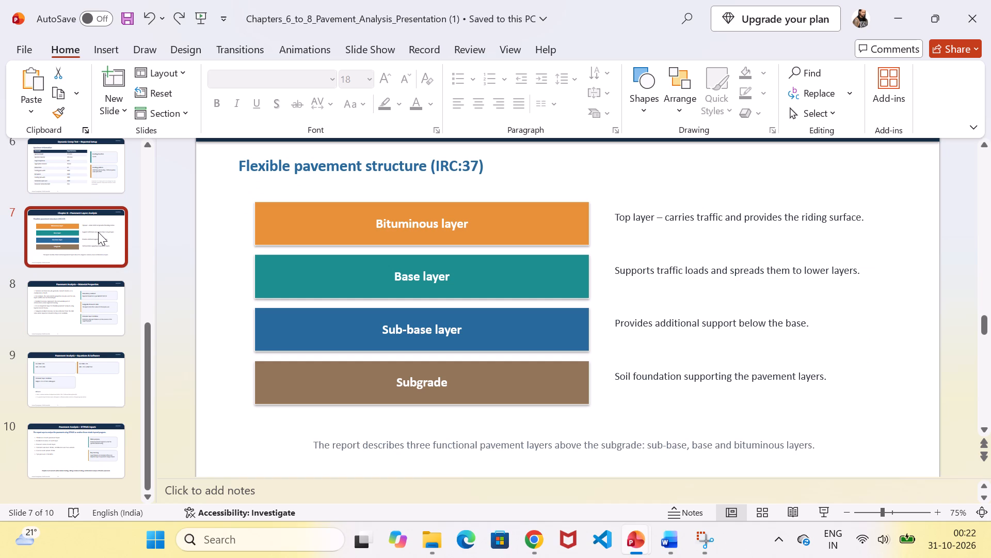
scroll(98, 218, "up", 1)
scroll(98, 218, "down", 1, "ctrl")
scroll(98, 218, "up", 1, "ctrl")
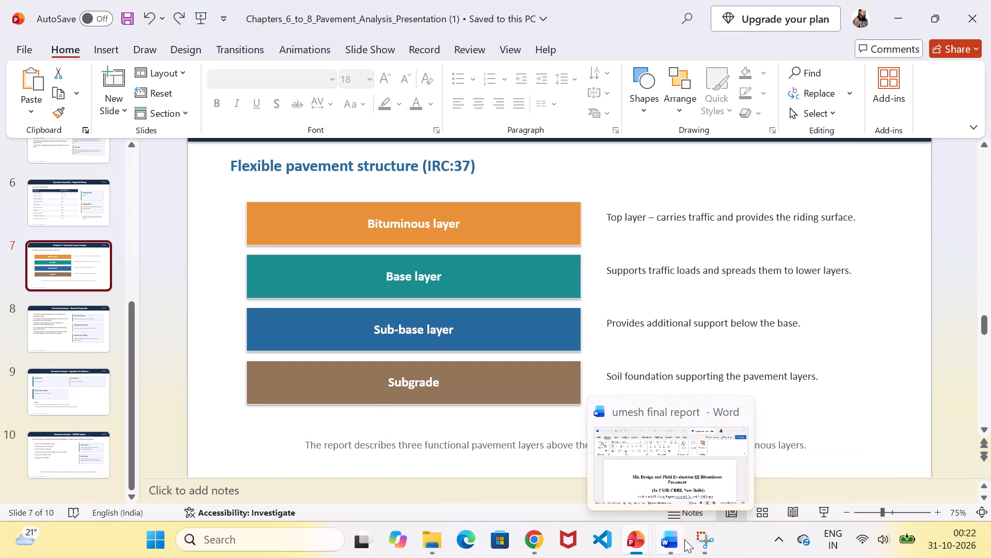
Return to Umesh ppt and look over the deck from the title slide through the performance test, field test and sand patch slides.
left_click(526, 440)
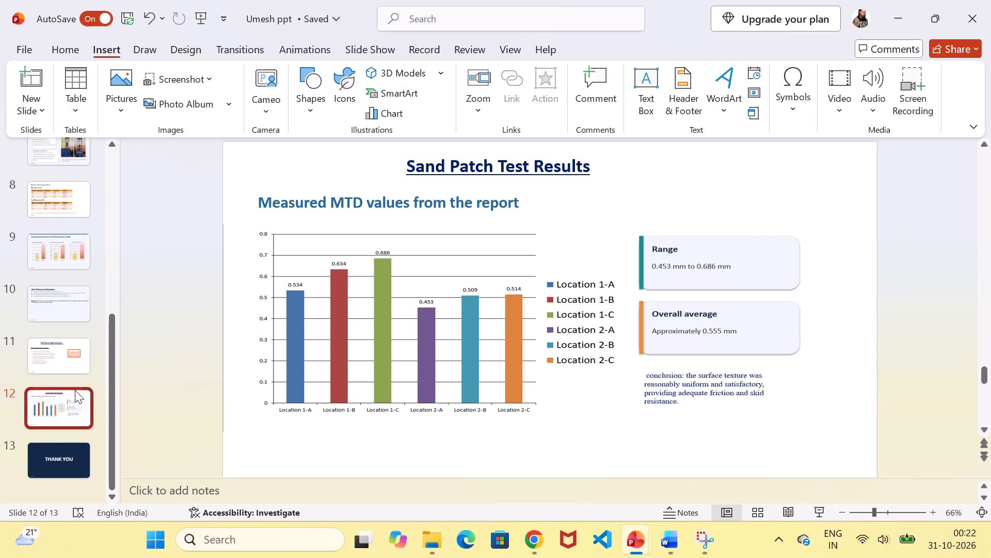
left_click(57, 357)
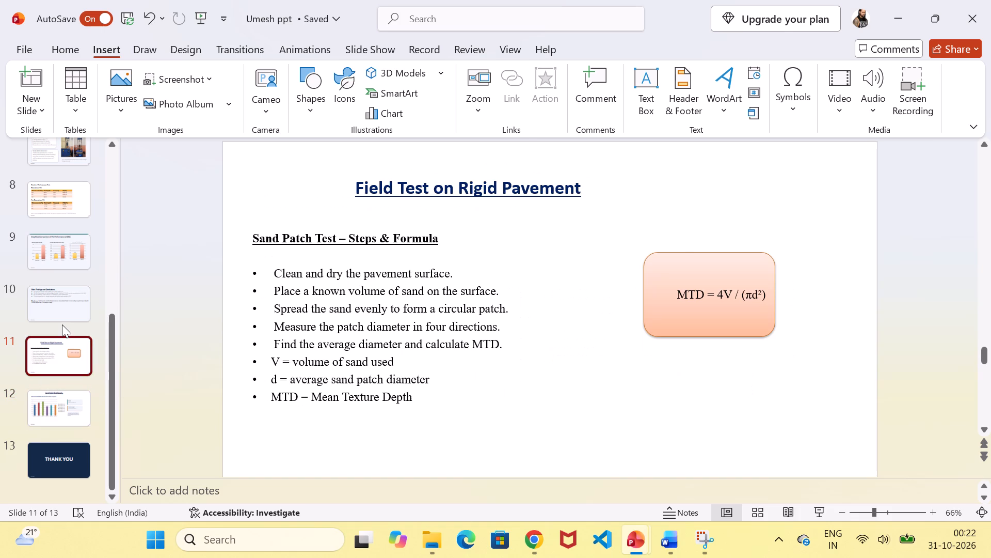
left_click(62, 324)
left_click(62, 229)
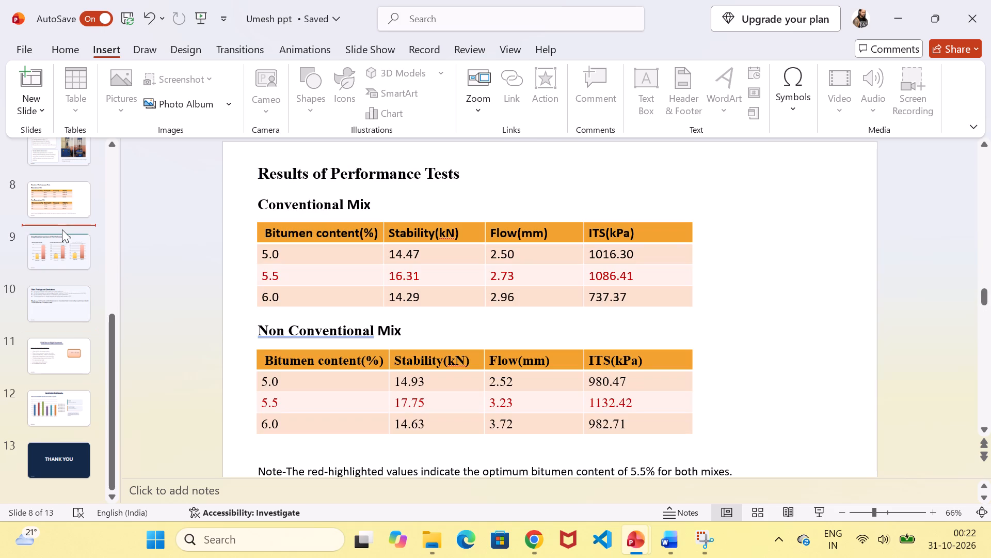
scroll(71, 251, "up", 8)
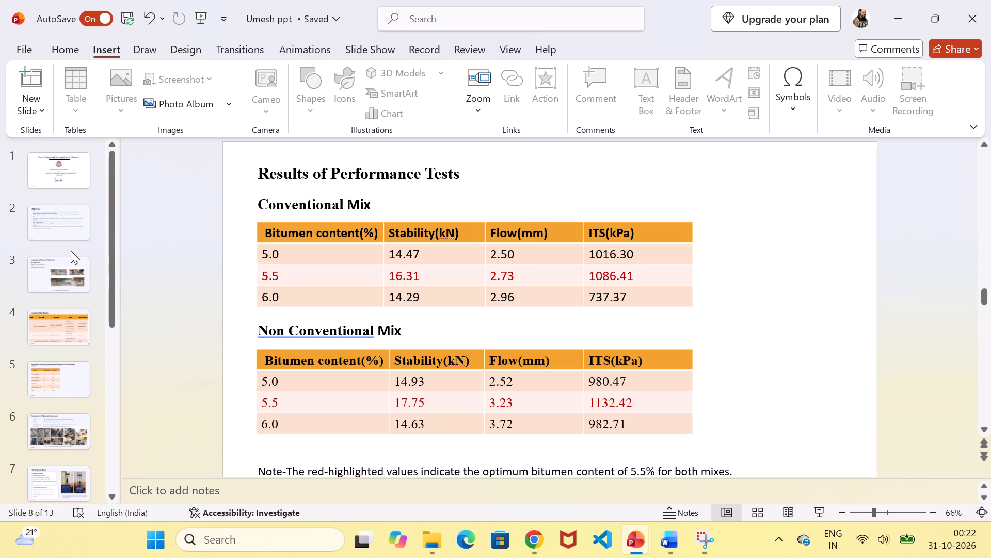
scroll(71, 251, "up", 3)
left_click(56, 153)
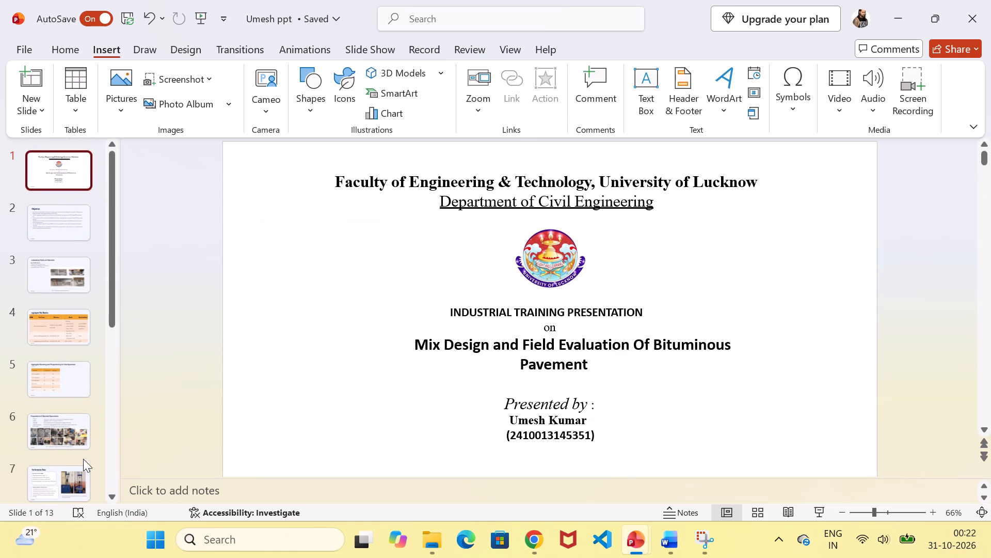
scroll(83, 459, "down", 3)
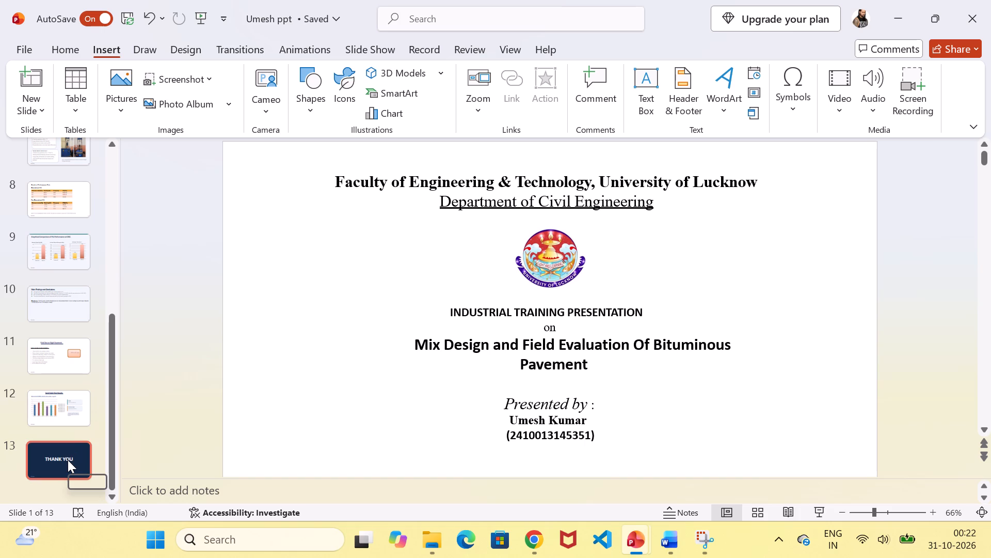
left_click(61, 344)
scroll(61, 344, "up", 1)
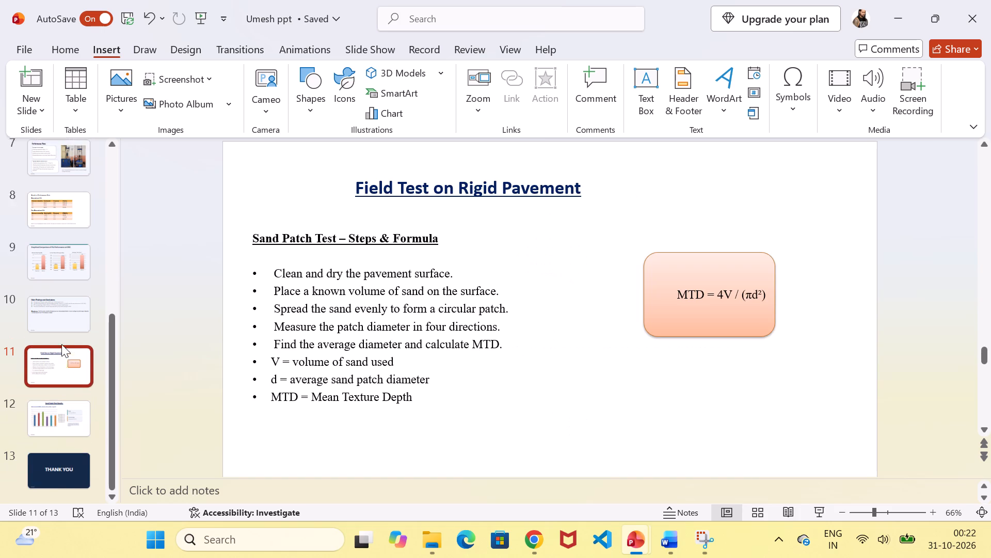
scroll(61, 344, "up", 4)
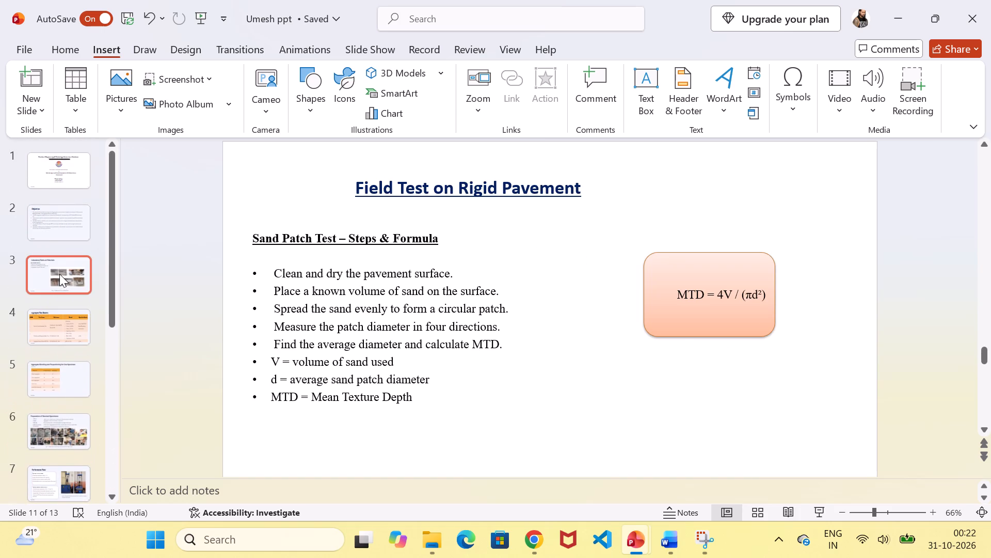
scroll(59, 274, "down", 3)
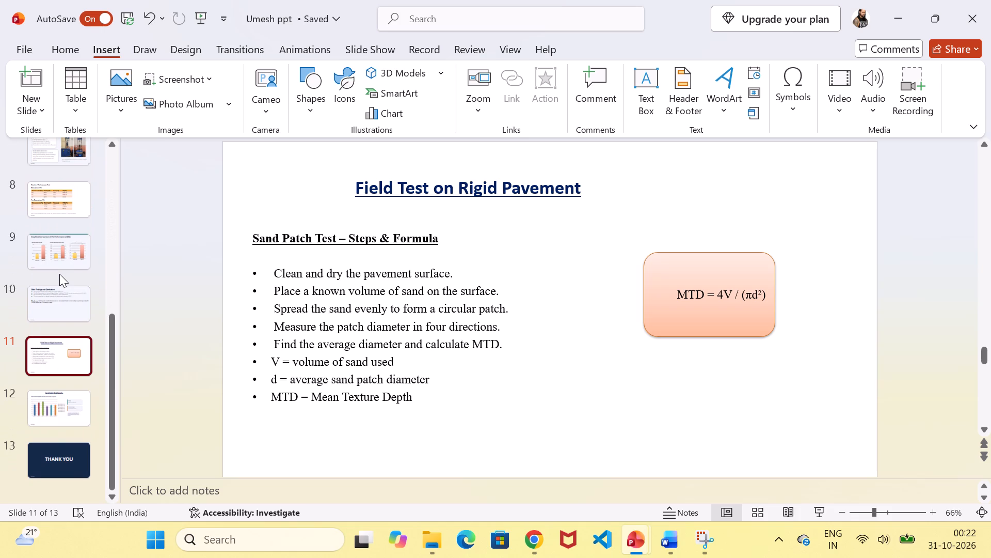
scroll(59, 274, "down", 1)
left_click(66, 395)
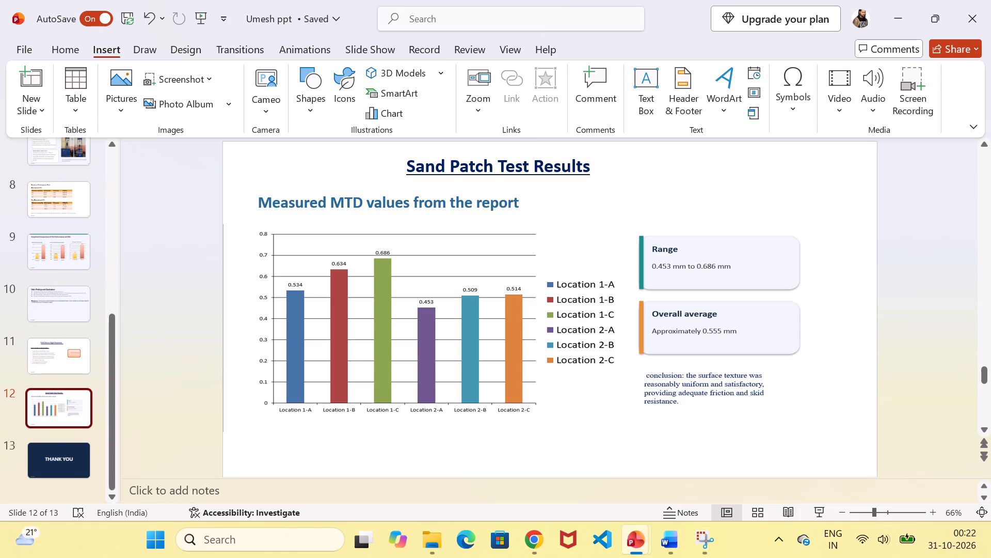
Remove the rounded box containing the formula MTD = 4V / (πd²) from slide 11, Field Test on Rigid Pavement.
left_click(82, 354)
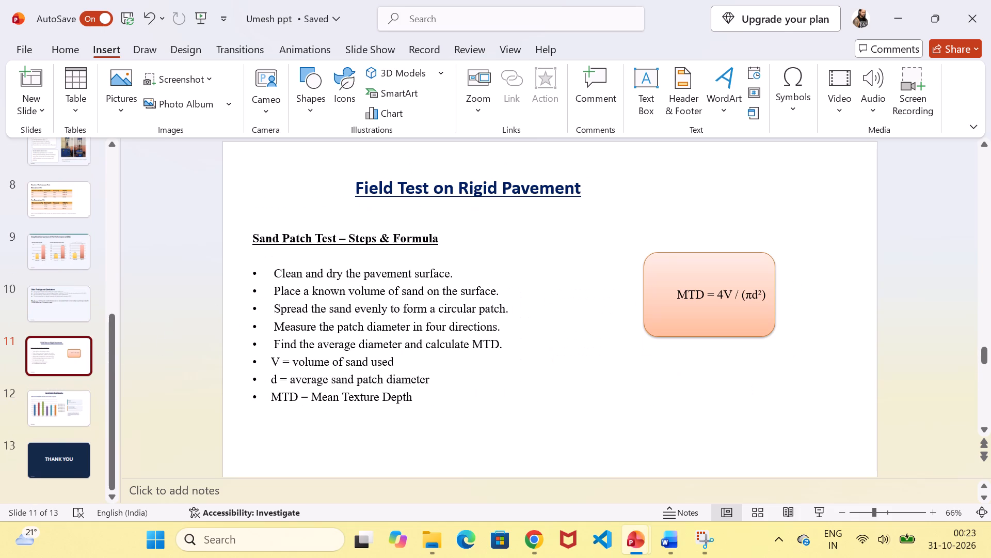
left_click(711, 277)
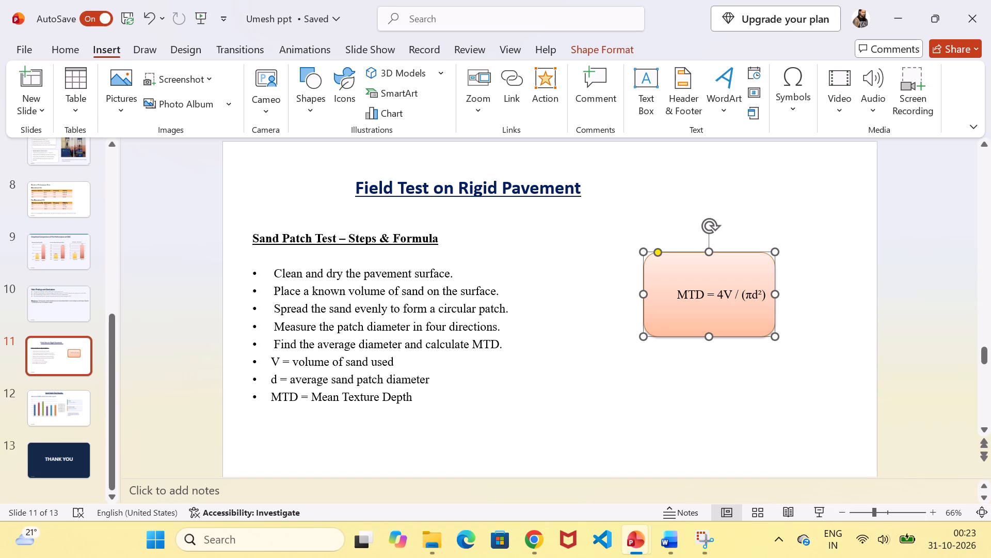
right_click(674, 262)
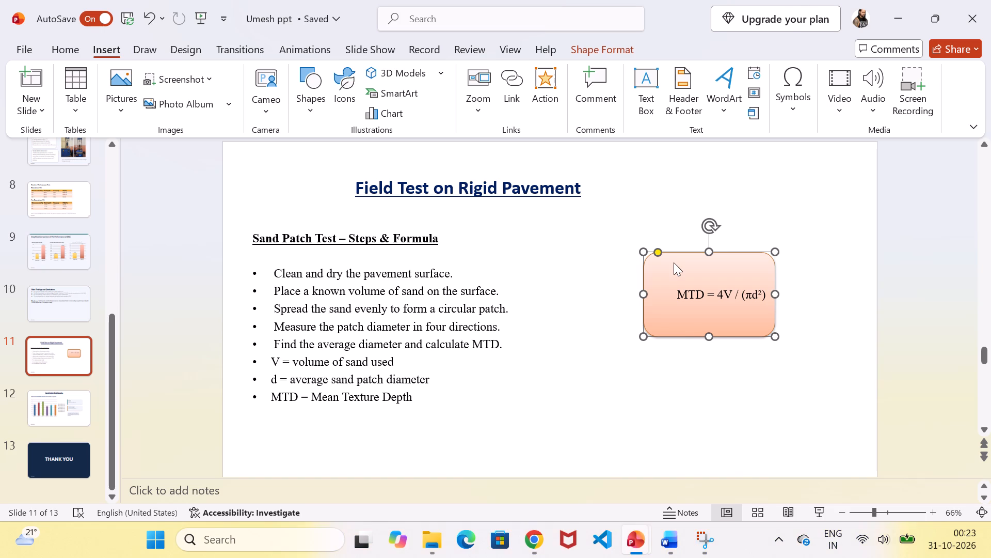
left_click(709, 99)
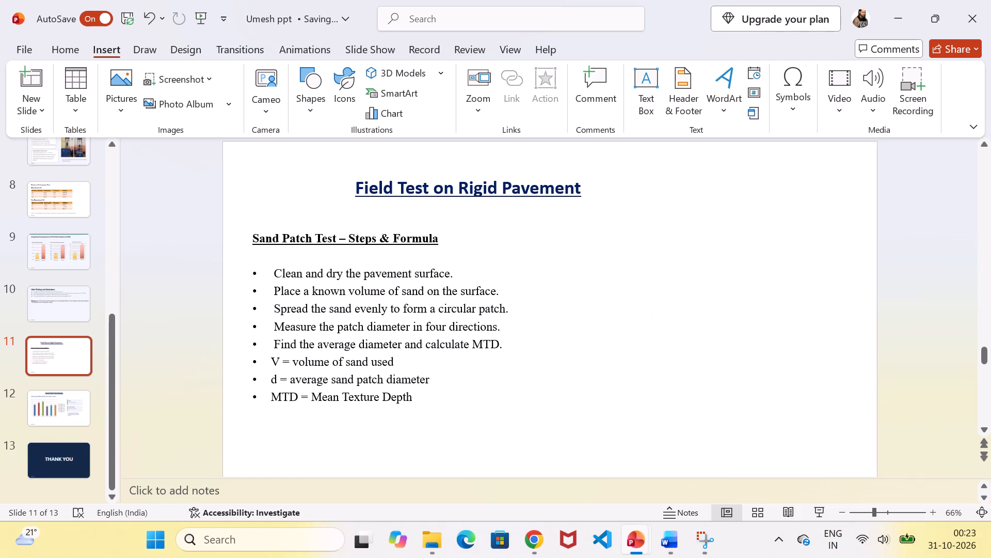
Insert an empty bullet line above "V = volume of sand used" on the Field Test on Rigid Pavement slide.
left_click(267, 361)
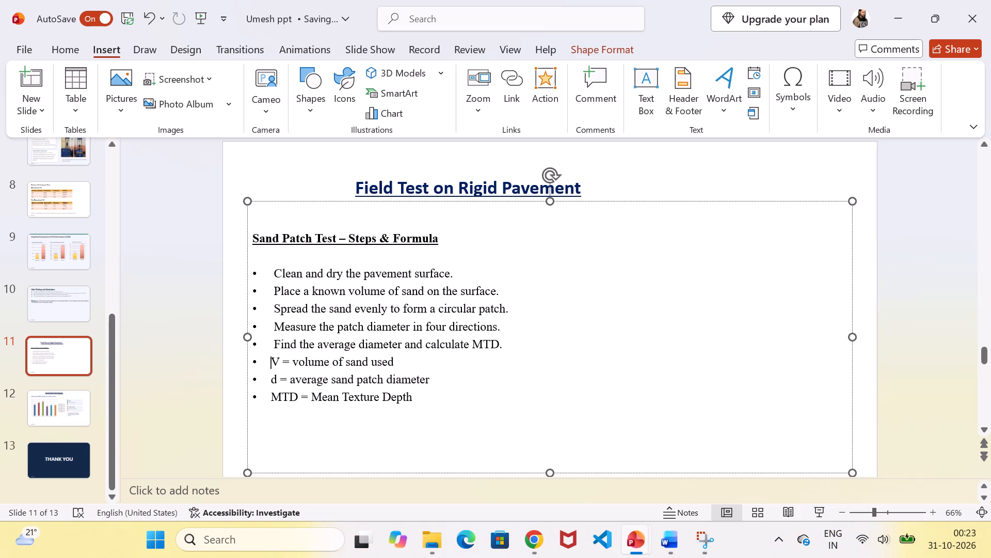
key("Return")
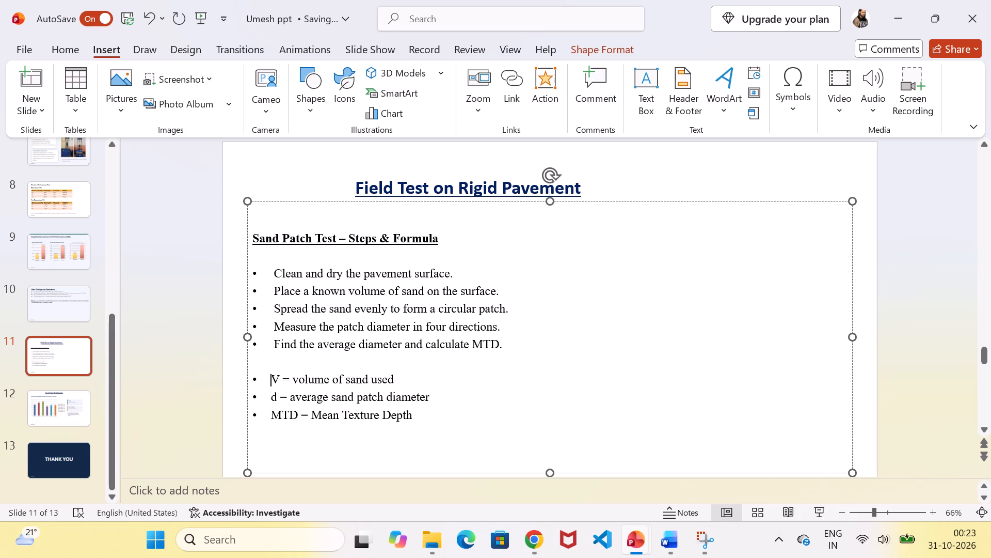
left_click(278, 365)
left_click(290, 364)
left_click(254, 364)
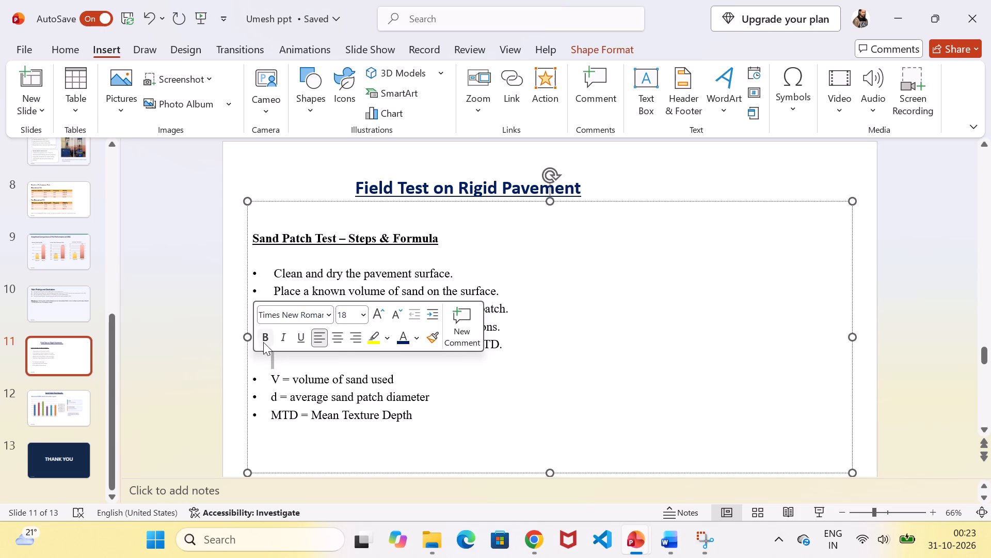
left_click(261, 336)
left_click(293, 358)
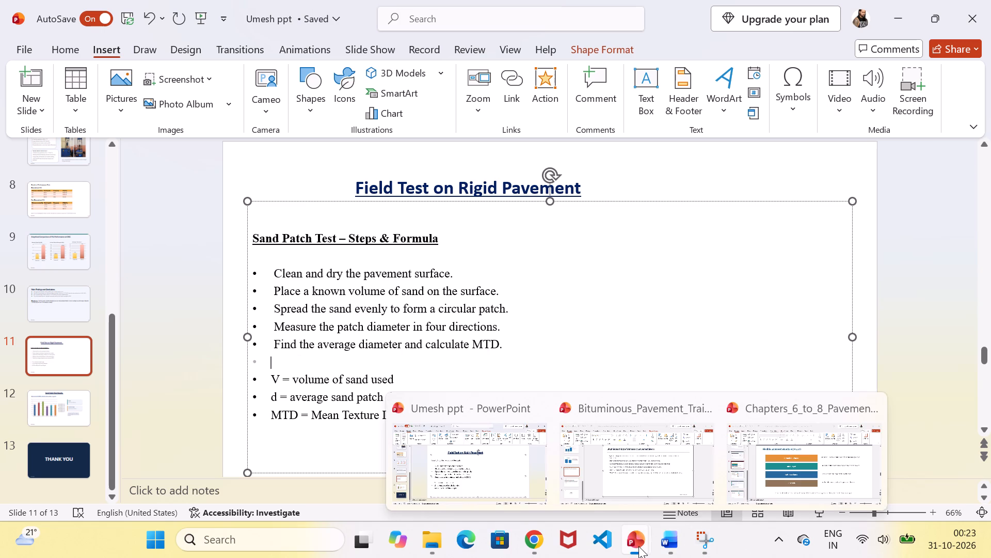
Switch to the Chapters_6_to_8 presentation and copy the formula text MTD = 4V / (πd²) from slide 3.
left_click(766, 484)
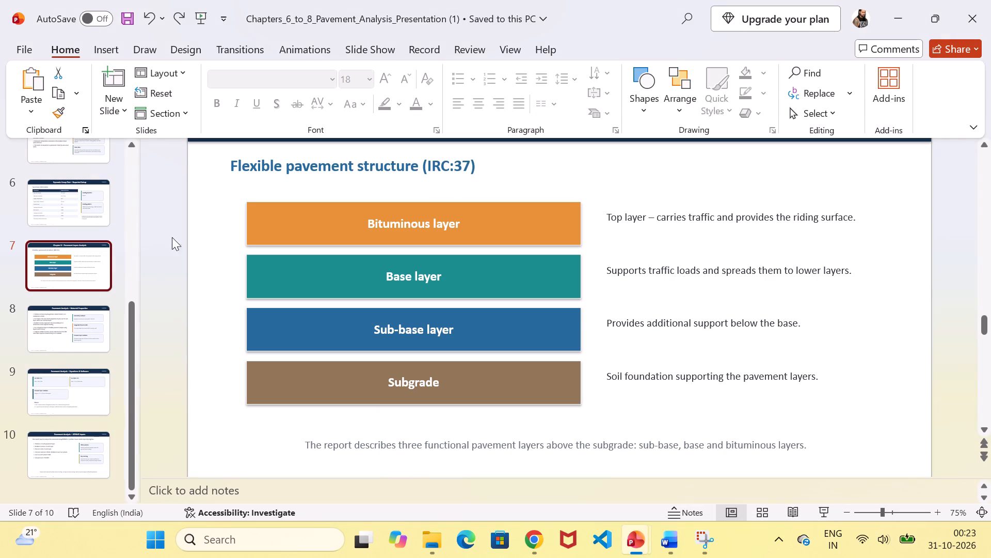
scroll(117, 222, "up", 2)
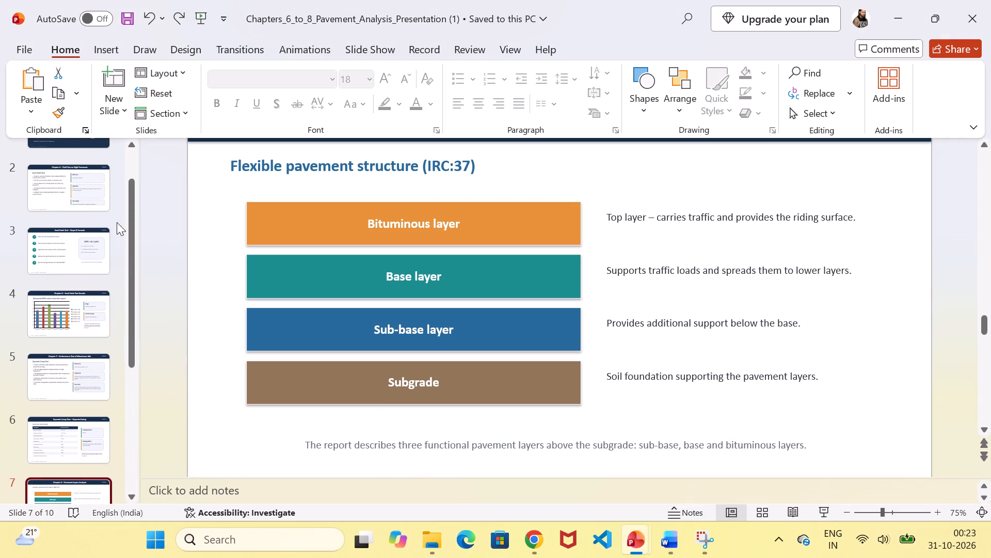
left_click(68, 241)
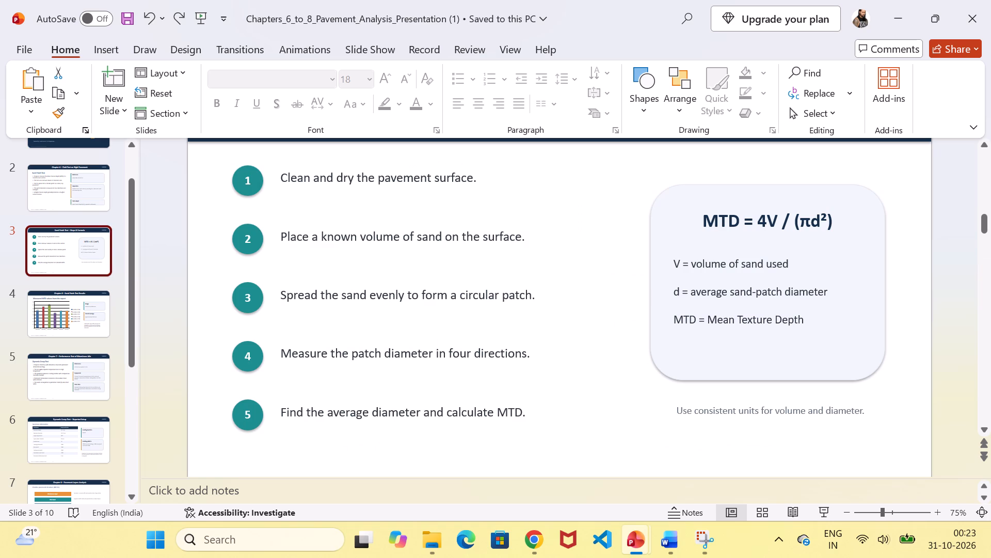
left_click_drag(702, 220, 825, 218)
left_click_drag(853, 226, 834, 220)
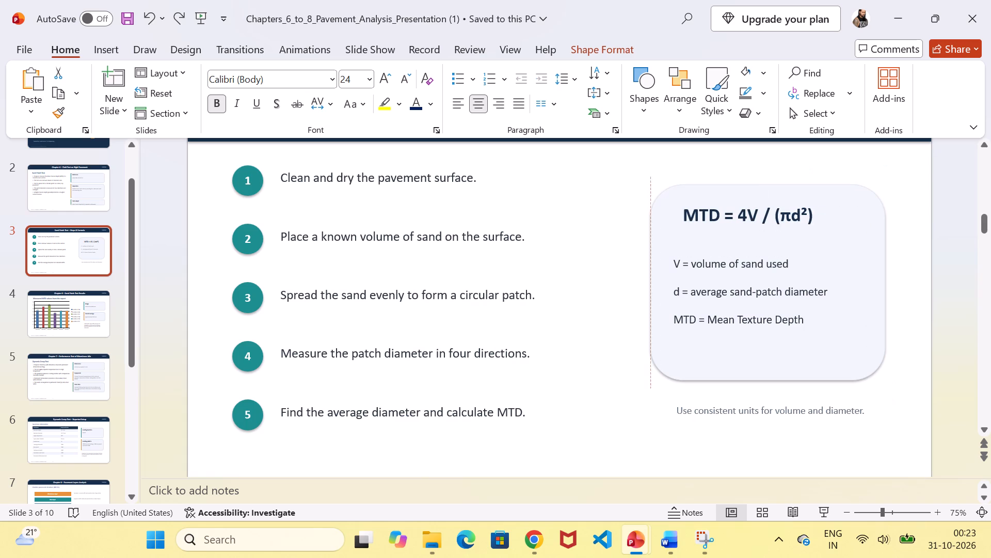
left_click_drag(834, 220, 837, 234)
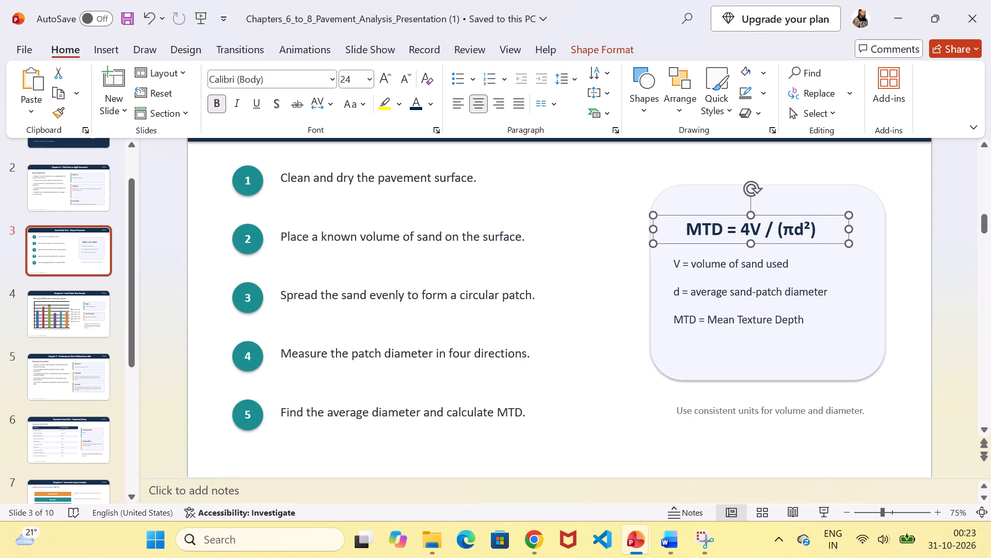
left_click_drag(689, 227, 817, 227)
key("ctrl+c")
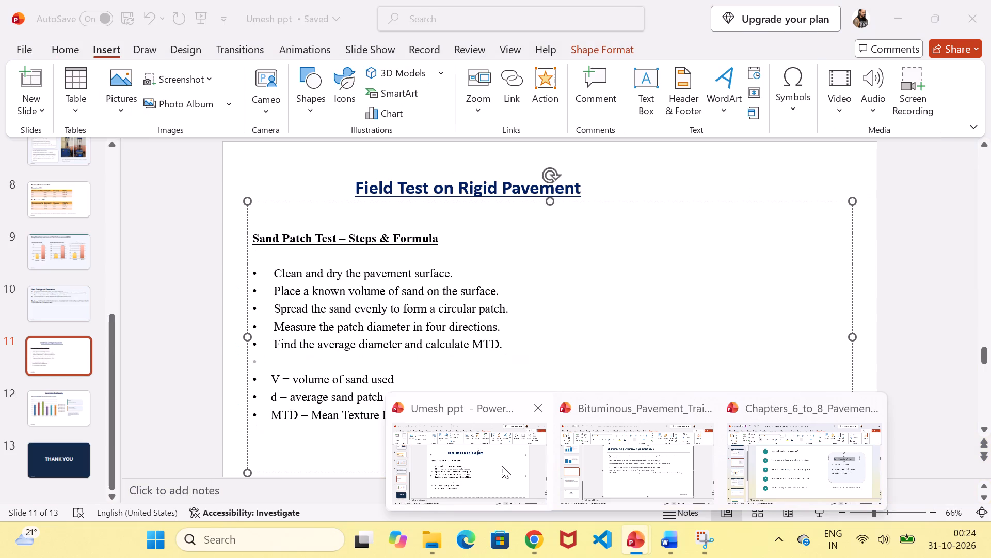
Return to Umesh ppt and paste MTD = 4V / (πd²) into the empty bullet on slide 11, removing the surplus blank bullet after it.
left_click_drag(495, 461, 282, 353)
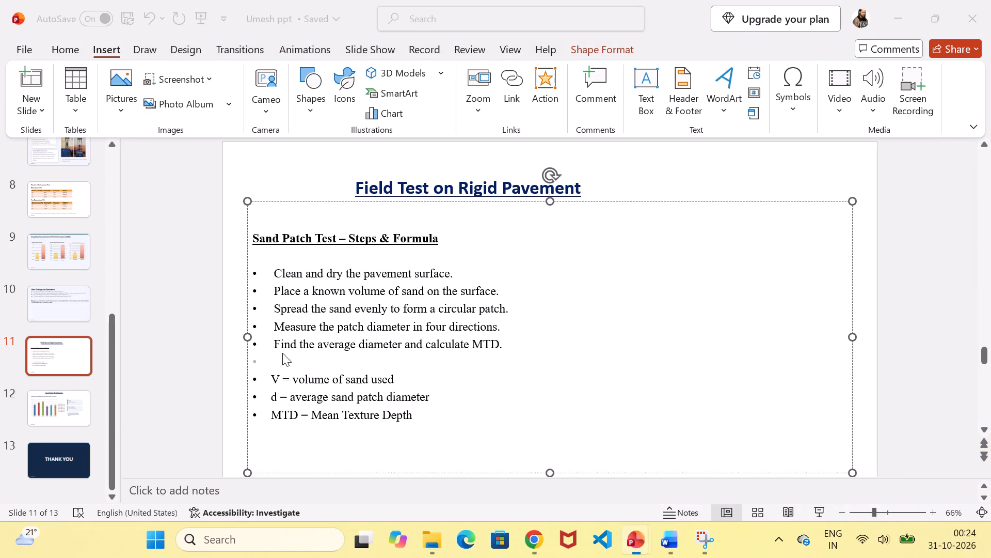
left_click_drag(282, 353, 286, 360)
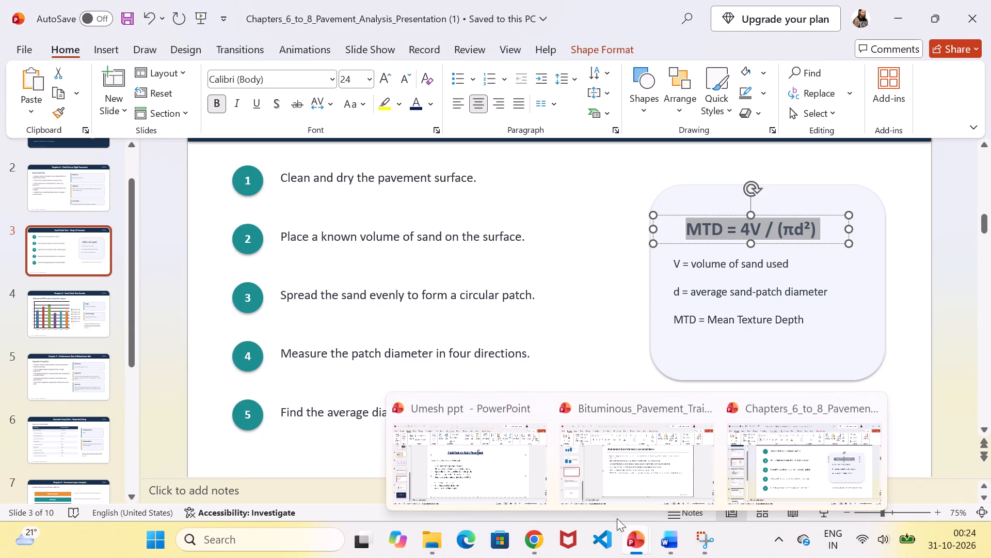
left_click(431, 422)
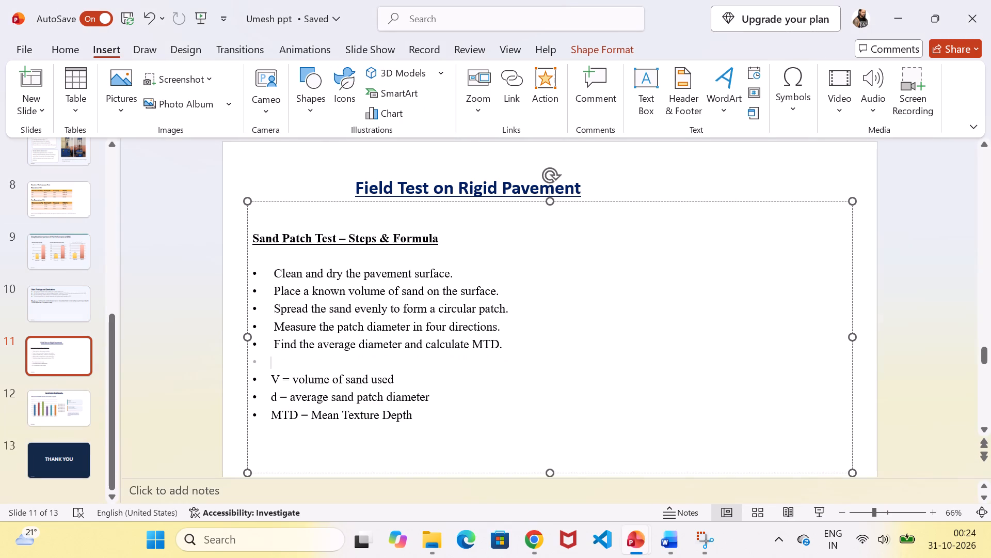
left_click(289, 365)
key("ctrl+v")
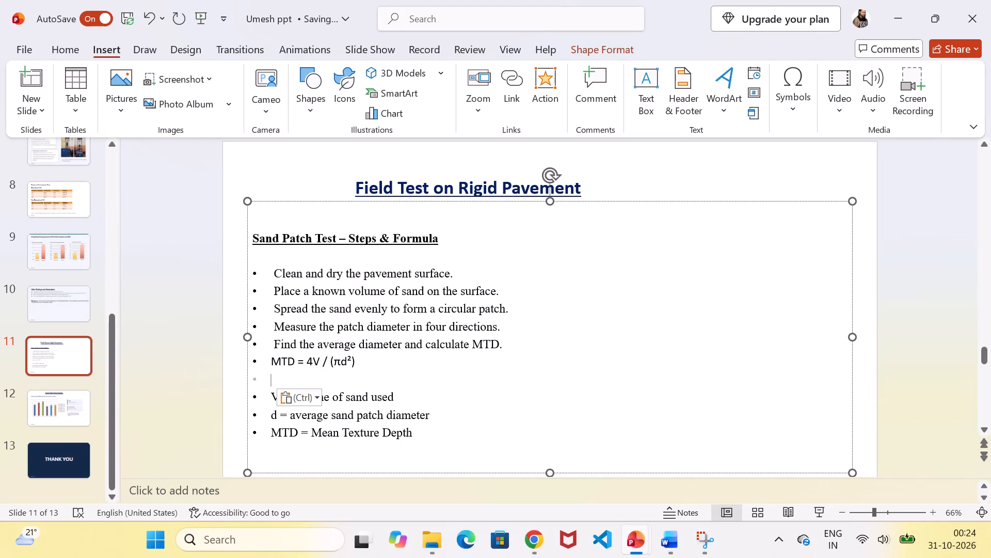
key("BackSpace")
key("BackSpace")
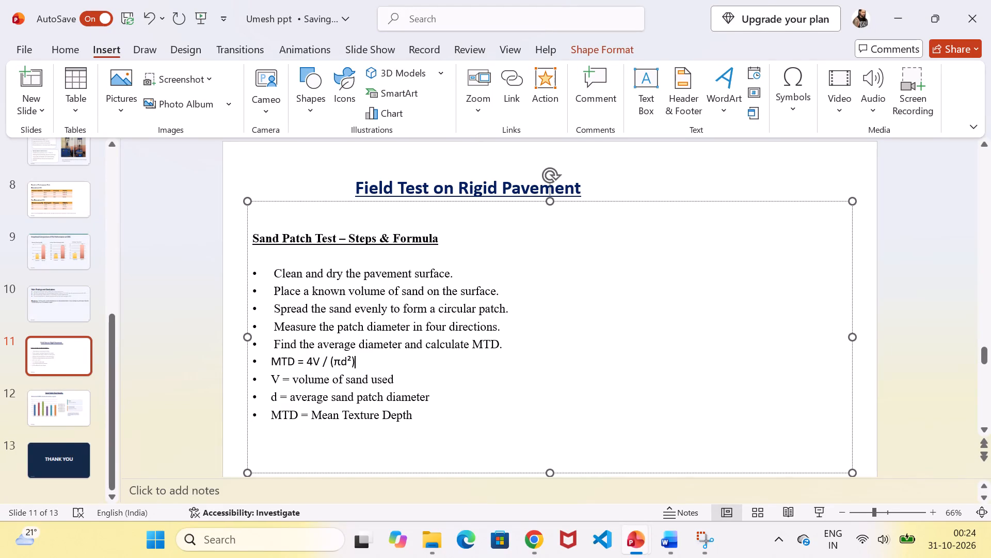
Make the MTD = 4V / (πd²) bullet bold.
left_click(266, 362)
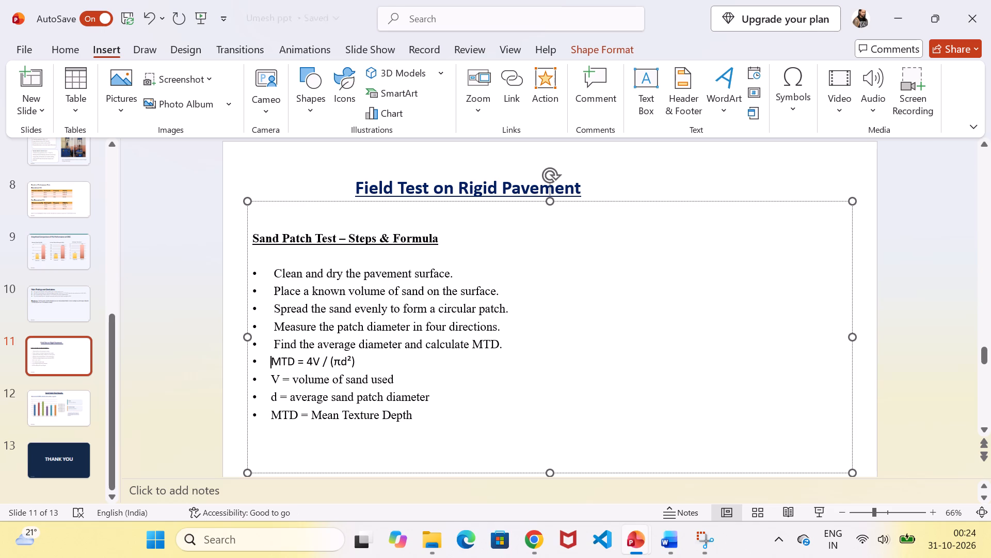
left_click_drag(266, 362, 361, 363)
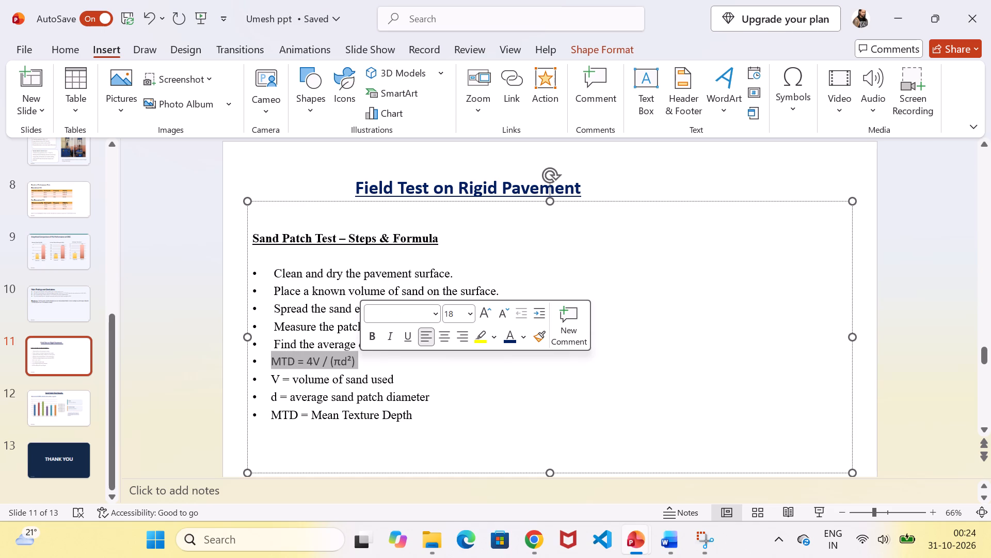
left_click(373, 340)
left_click(425, 372)
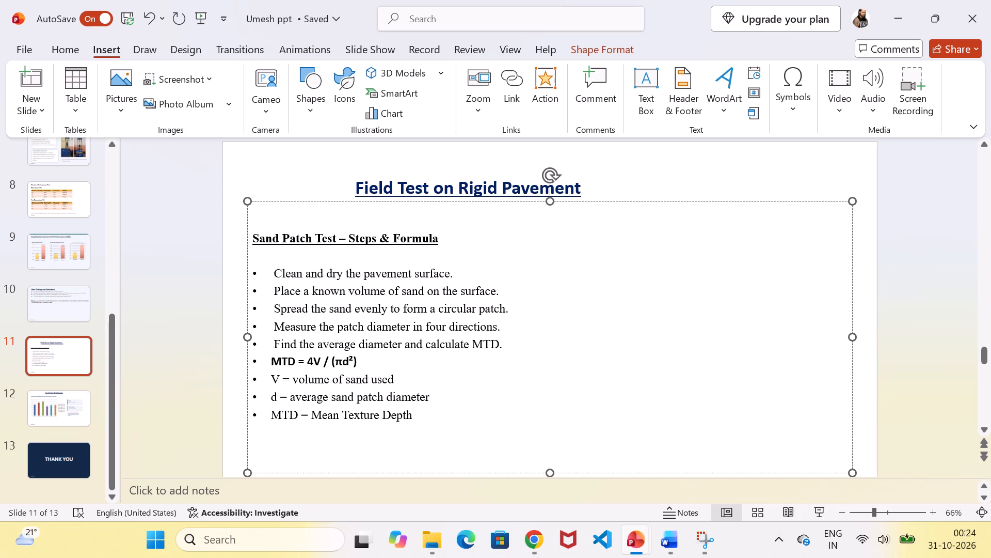
Review Umesh ppt from the Objectives slide through the specimen, performance test, findings, field test and Sand Patch Test Results slides.
scroll(13, 197, "up", 1)
scroll(13, 197, "down", 1, "ctrl")
scroll(13, 197, "up", 1, "ctrl")
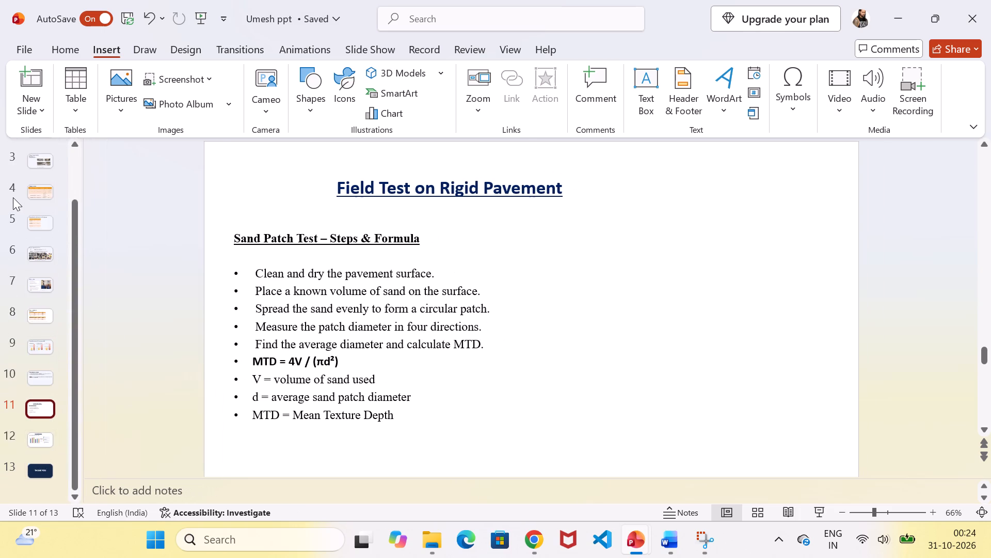
scroll(13, 197, "up", 1)
left_click(47, 156)
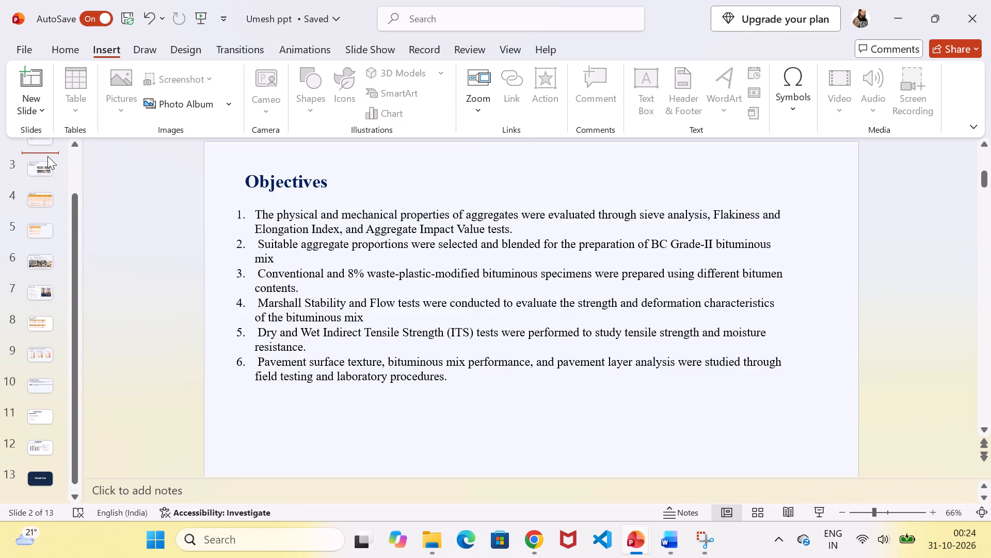
left_click(37, 233)
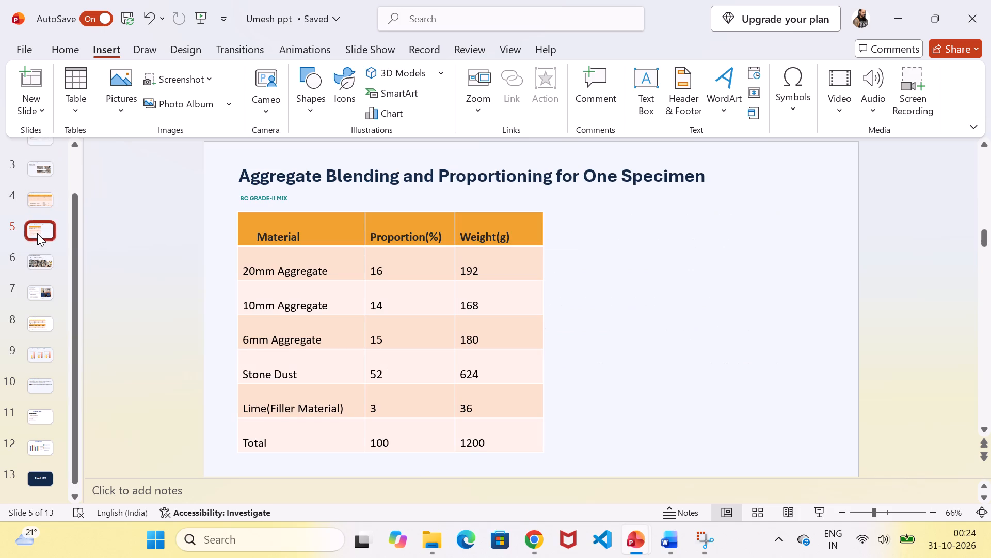
left_click(34, 258)
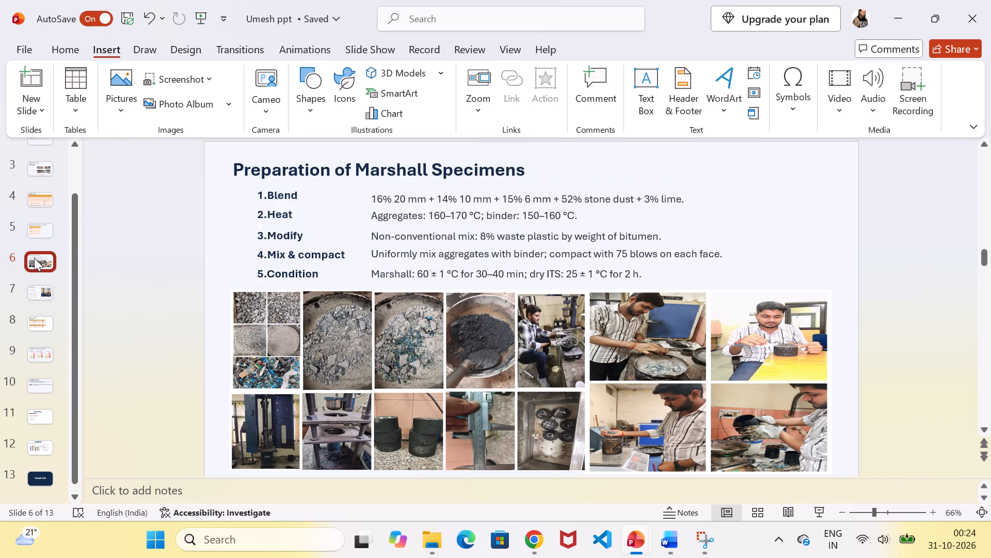
left_click(40, 305)
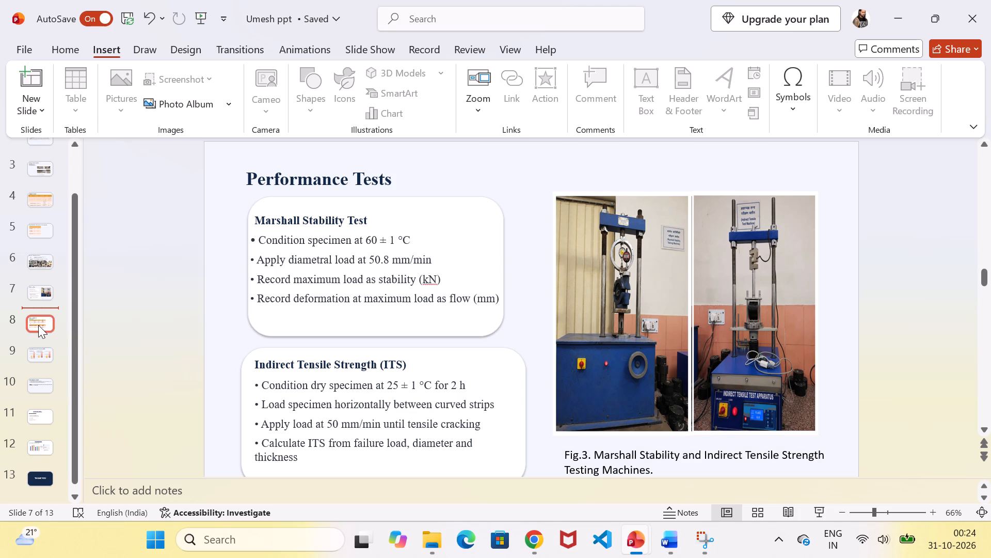
left_click(37, 325)
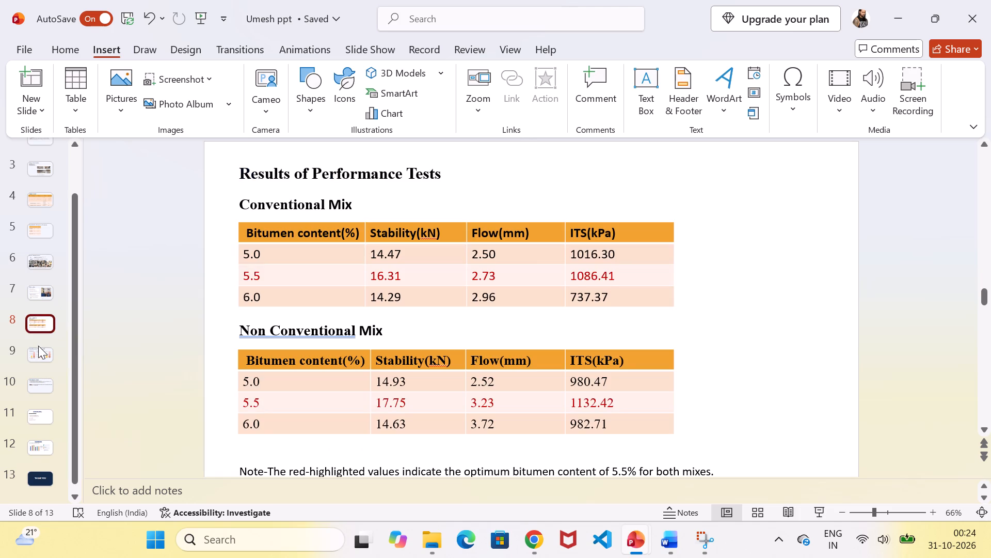
left_click(38, 346)
left_click(37, 357)
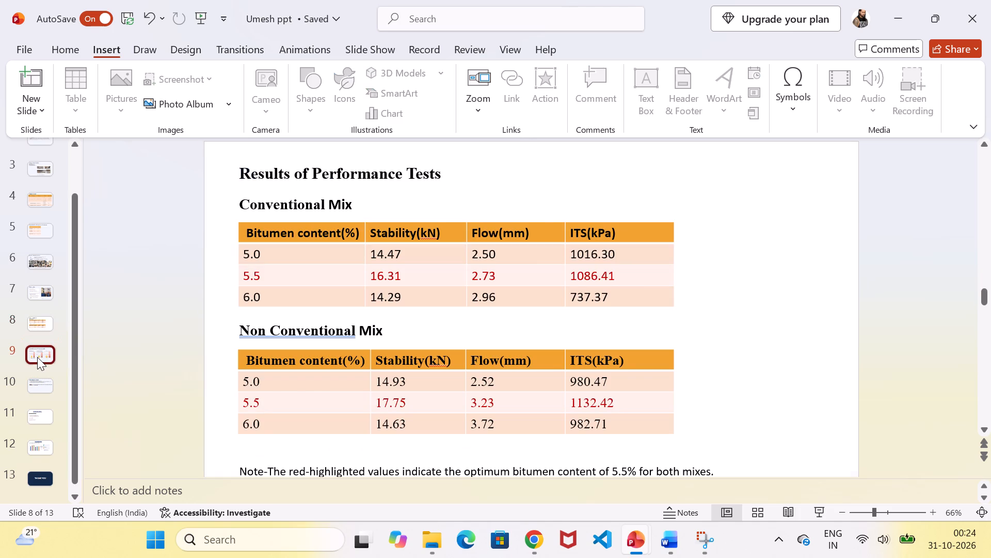
left_click(45, 391)
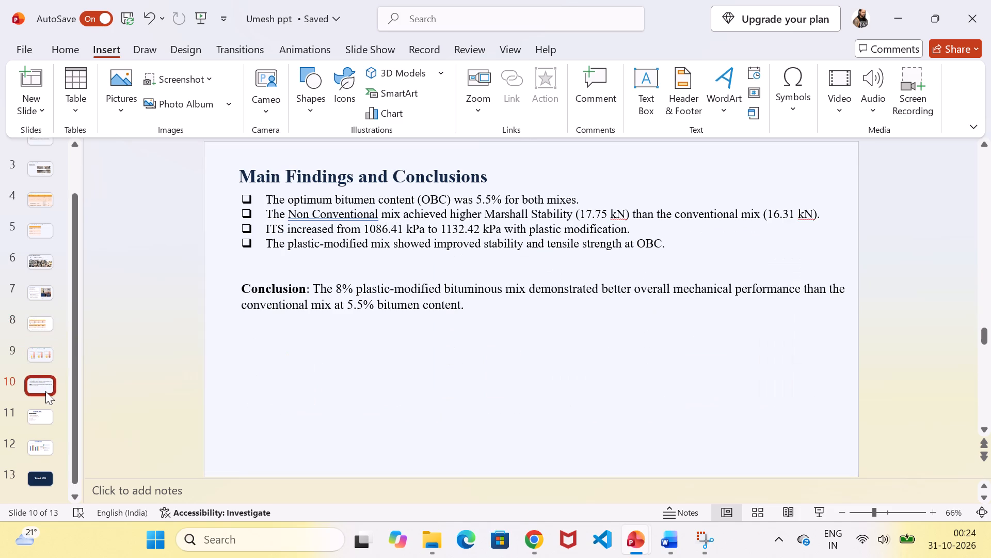
left_click(49, 420)
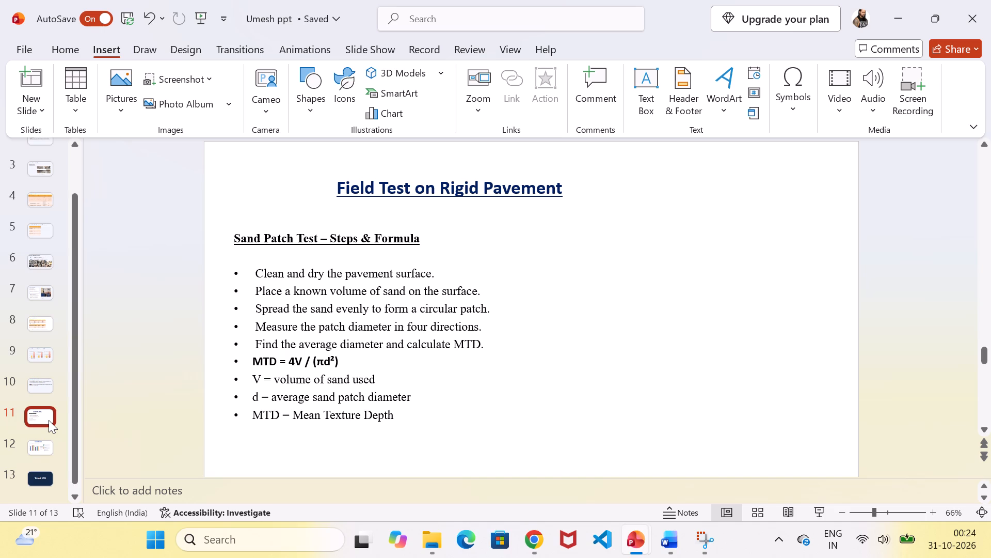
left_click(43, 443)
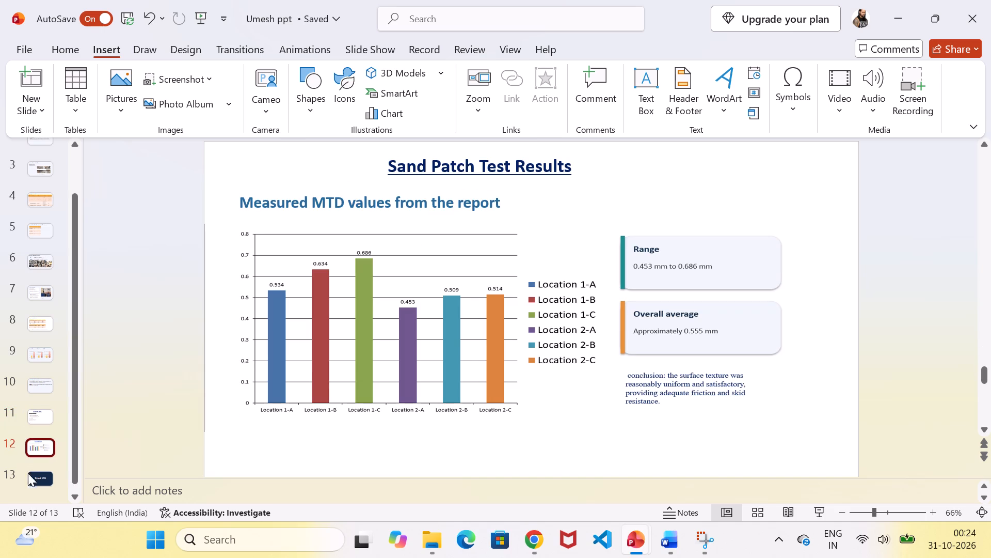
left_click(42, 443)
left_click(41, 412)
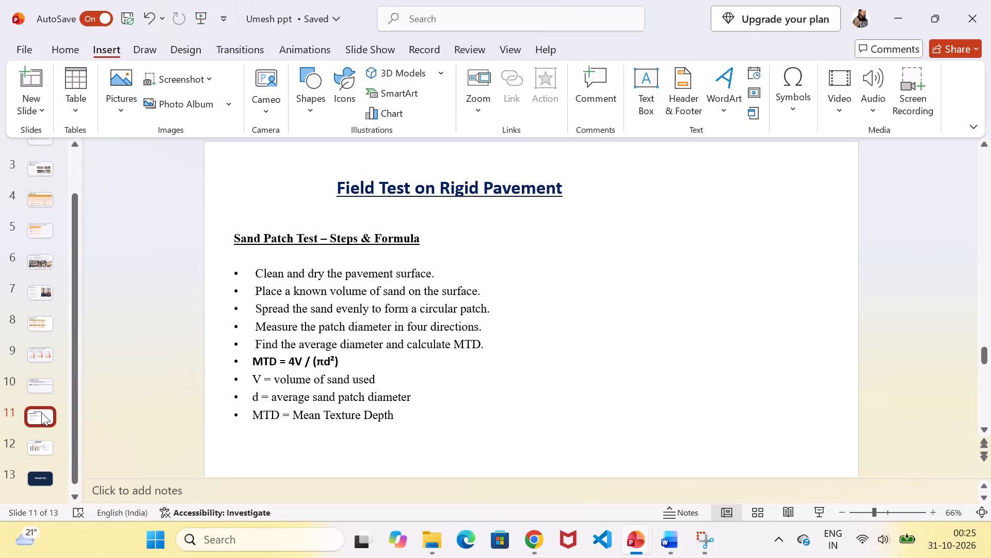
Shift the heading "Measured MTD values from the report" slightly up and to the left on slide 12, Sand Patch Test Results.
scroll(41, 412, "up", 2, "ctrl")
scroll(41, 412, "down", 3)
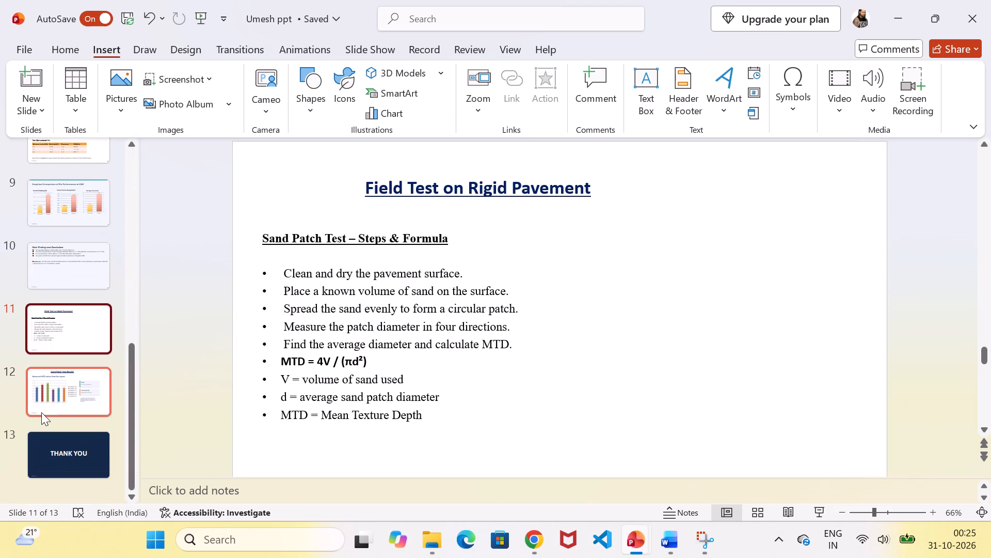
scroll(41, 412, "down", 9)
left_click(73, 406)
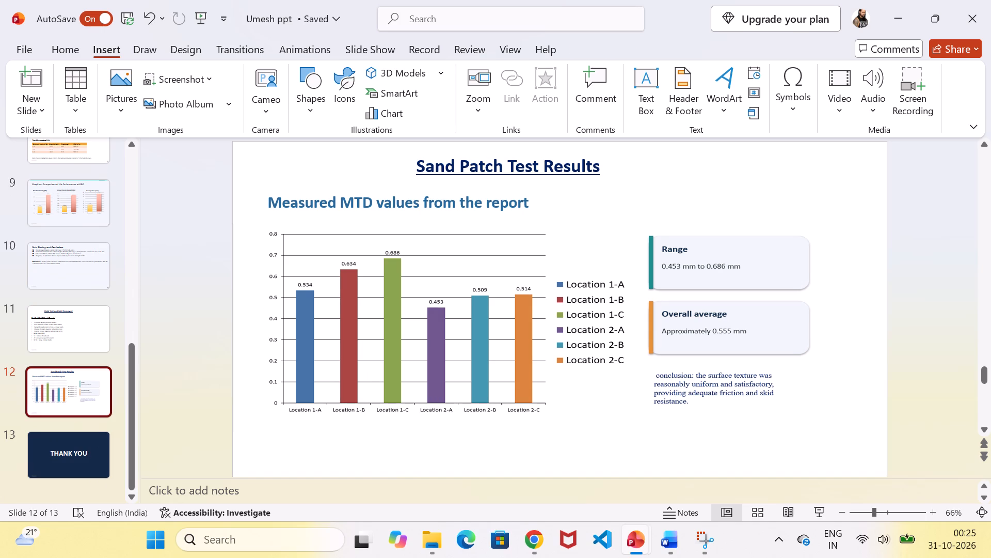
left_click_drag(265, 199, 259, 196)
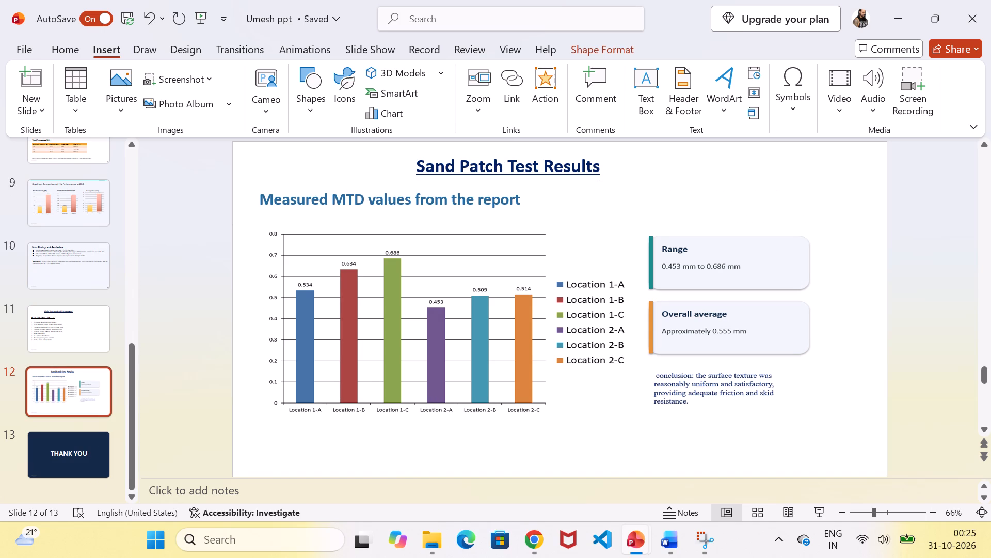
Narrow the "Measured MTD values from the report" text box from its left edge so the heading starts slightly further right on slide 12.
left_click_drag(259, 196, 259, 195)
left_click(202, 215)
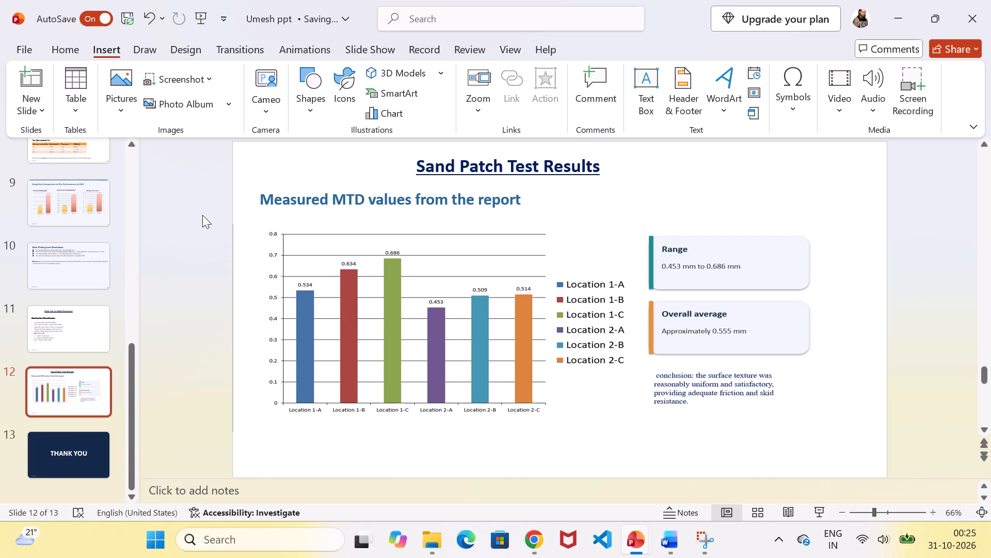
left_click(271, 205)
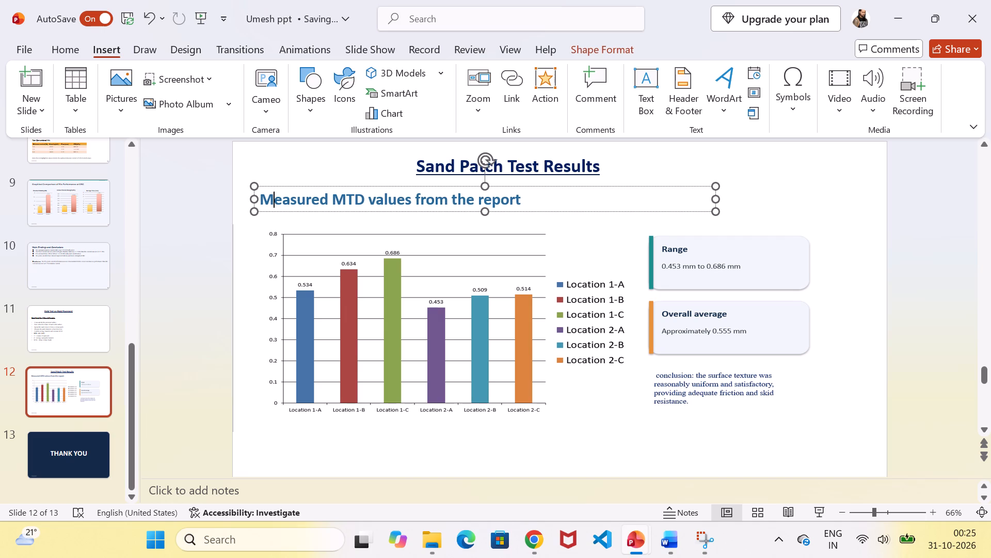
left_click_drag(285, 196, 311, 199)
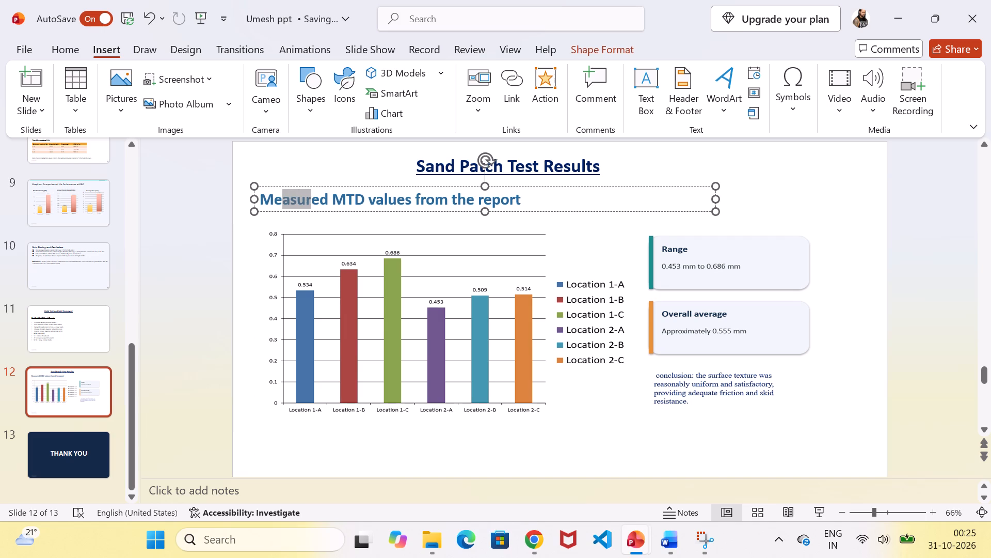
left_click_drag(311, 199, 261, 203)
left_click(261, 203)
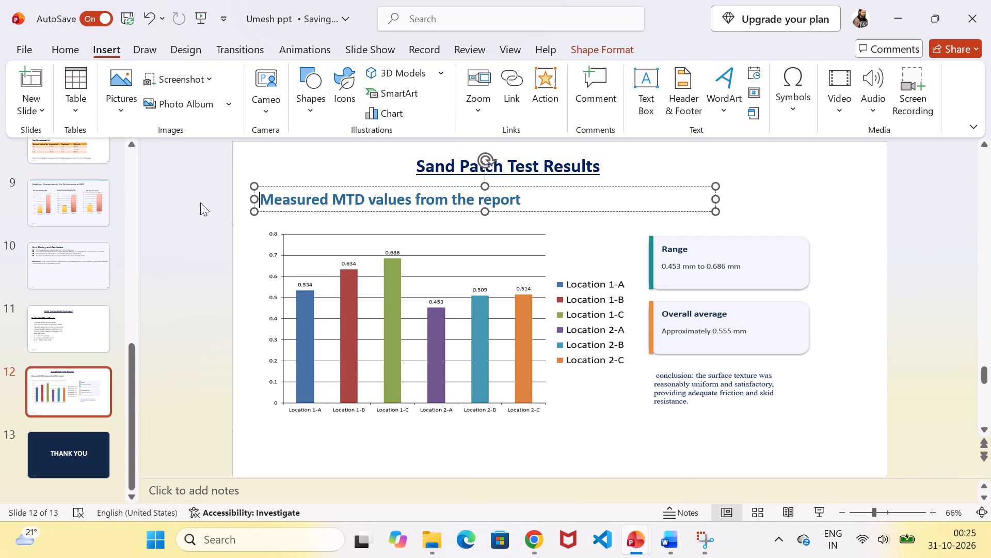
left_click(200, 203)
left_click_drag(260, 200, 484, 204)
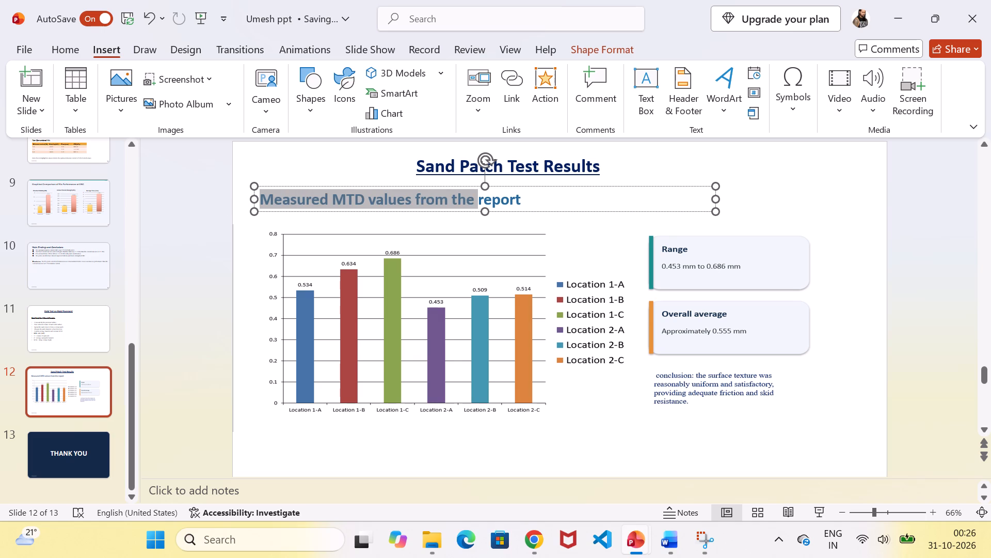
left_click_drag(484, 204, 499, 202)
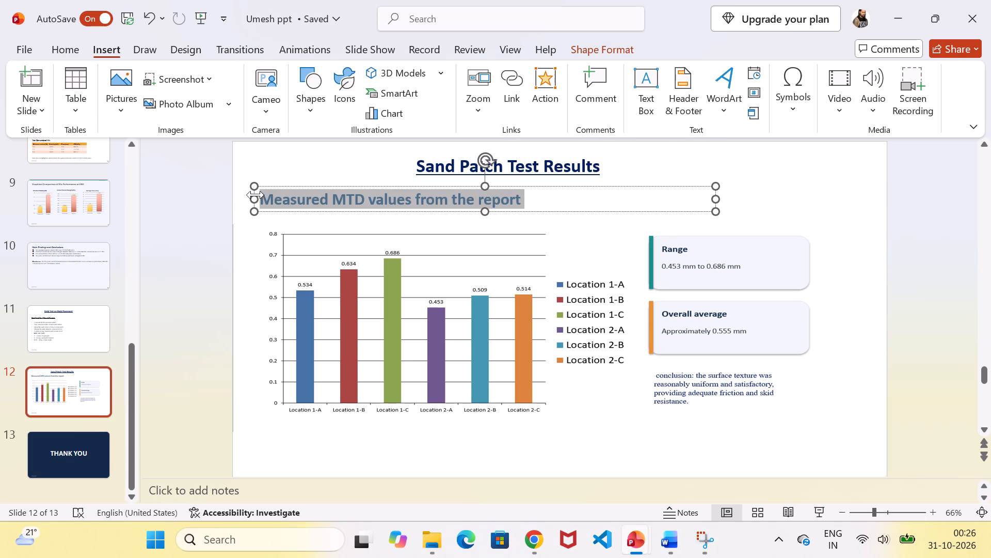
left_click_drag(255, 195, 268, 203)
left_click(161, 222)
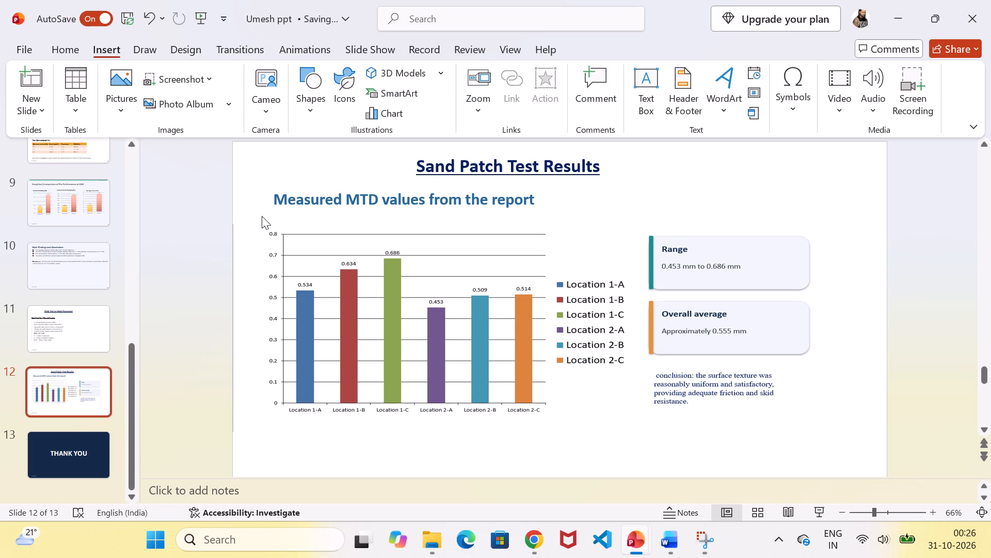
Underline the whole heading "Measured MTD values from the report" on the Sand Patch Test Results slide.
left_click_drag(274, 197, 346, 205)
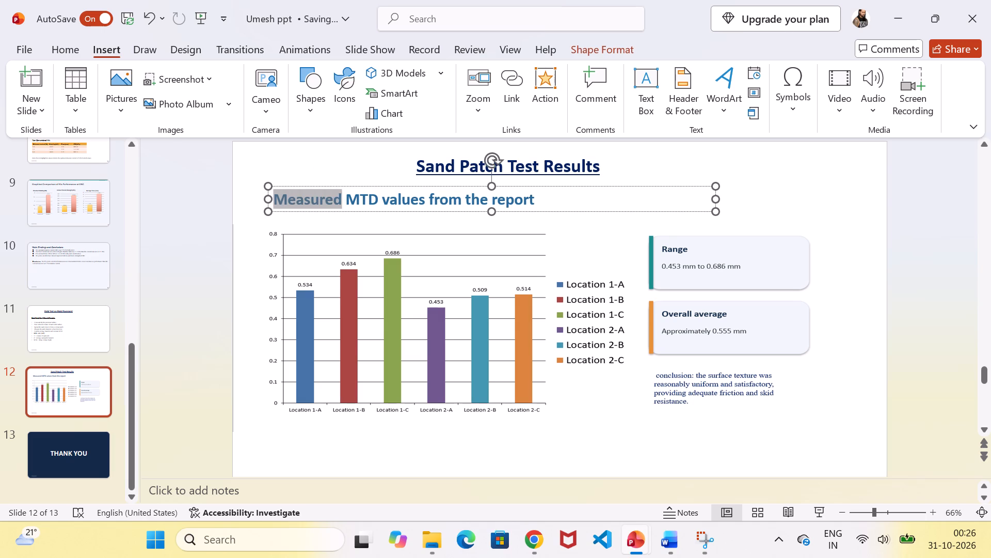
left_click_drag(346, 205, 515, 209)
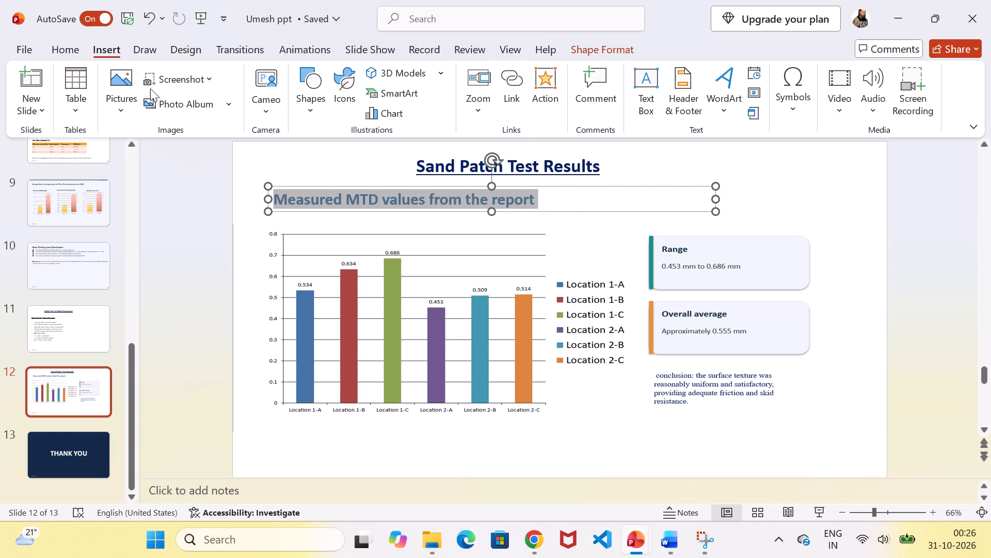
left_click(66, 59)
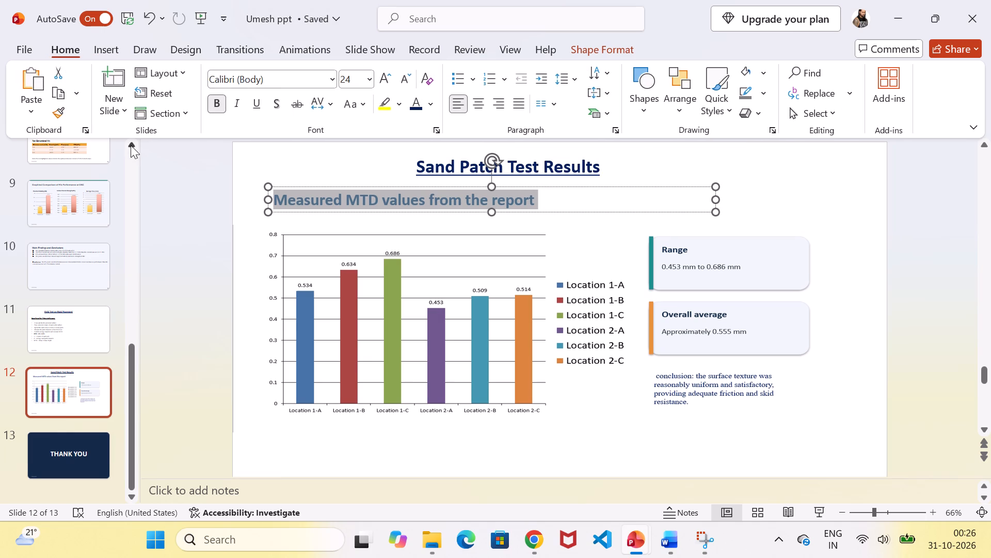
left_click(260, 110)
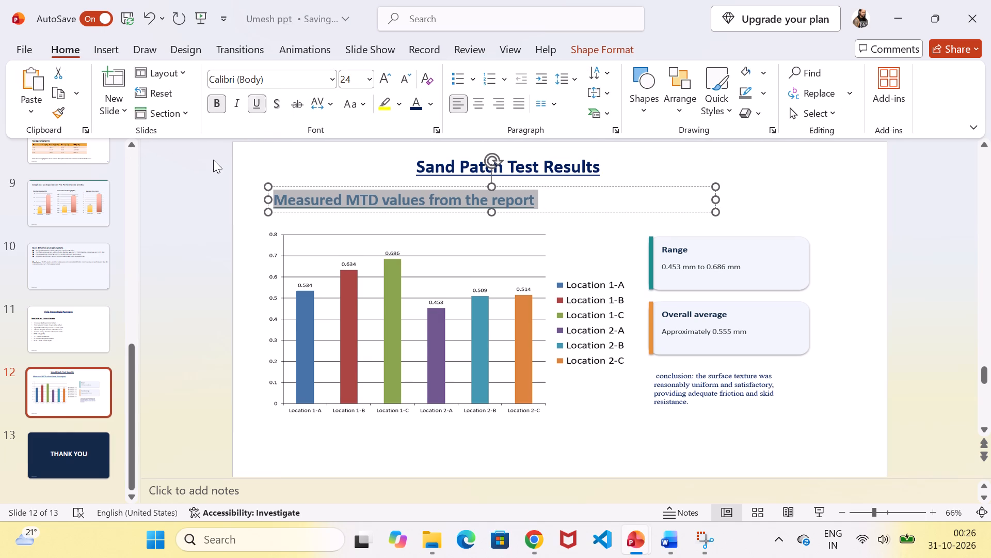
left_click(186, 196)
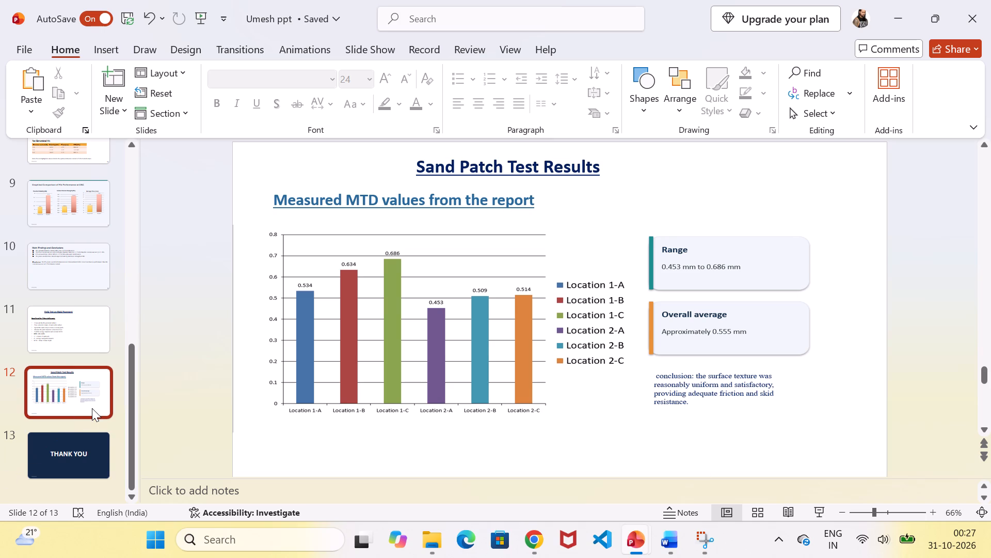
Go back to slide 11, Field Test on Rigid Pavement.
left_click(75, 313)
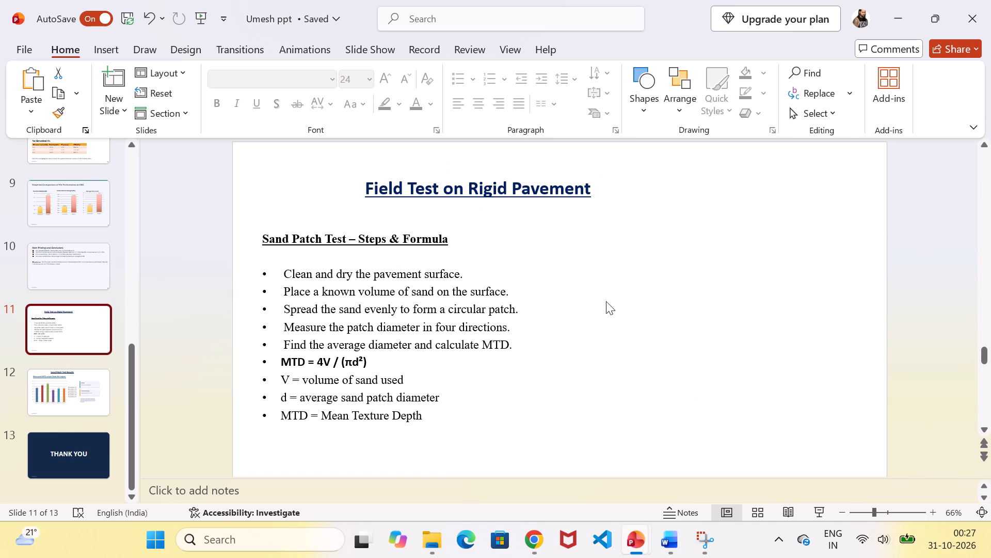